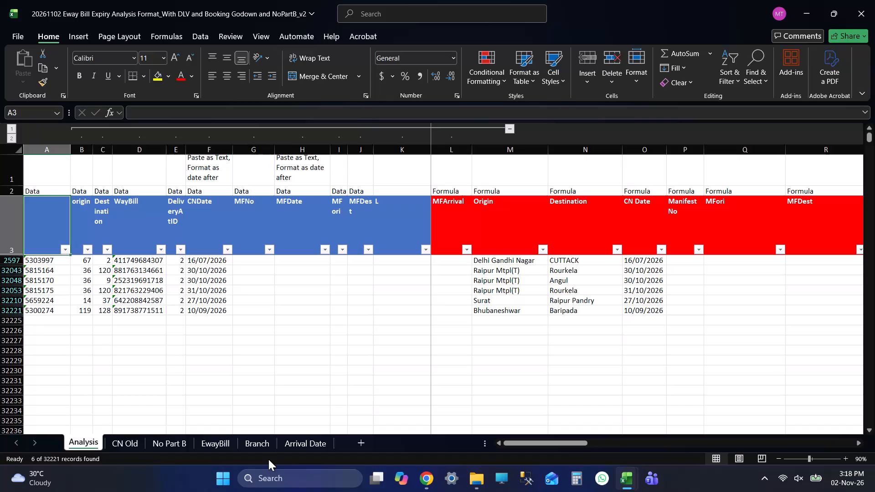
Copy the whole filtered table on the Analysis sheet, from the header row down to the last filtered record.
key("Left")
key("Left")
key("Left")
key("ctrl+shift+Right")
key("ctrl+shift+Right")
key("ctrl+shift+Right")
key("ctrl+shift+Right")
key("ctrl+shift+Right")
key("ctrl+shift+Right")
key("ctrl+shift+Right")
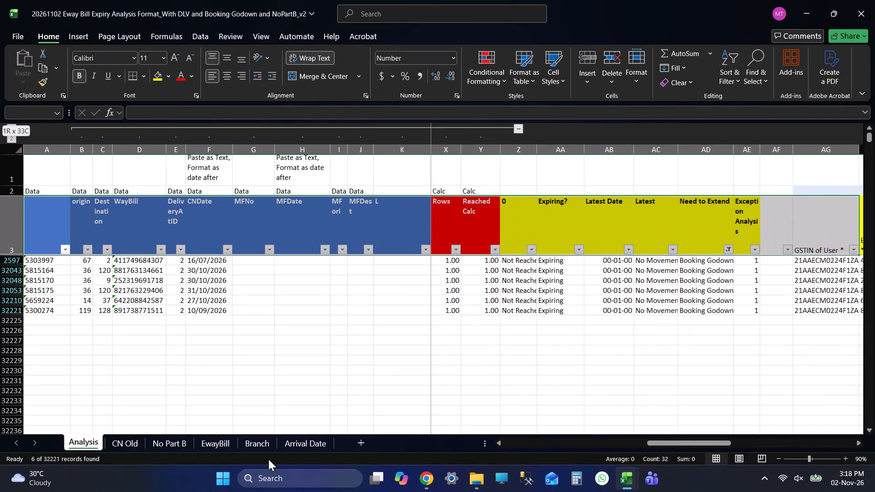
key("ctrl+shift+Right")
key("ctrl+shift+Right")
key("ctrl+shift+Right")
key("ctrl+shift+Down")
key("ctrl+c")
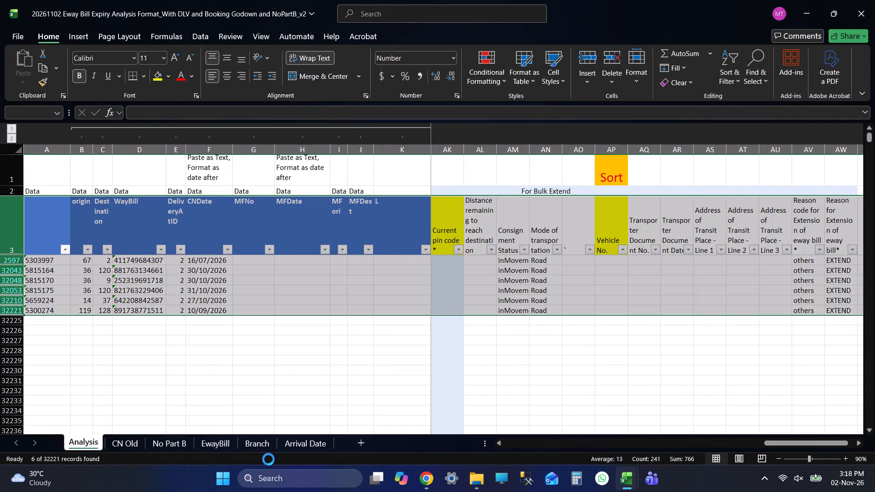
Paste the copied records at cell A1 of the BOOKING sheet in the EXTENDED FILE 20261102 workbook and save it.
key("alt+Tab")
key("Up")
key("ctrl+v")
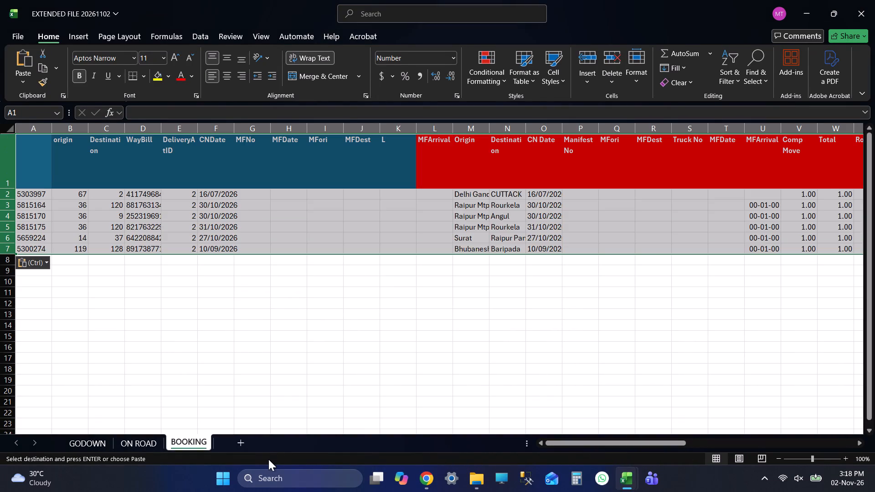
key("ctrl+Up")
key("ctrl+s")
key("ctrl+s")
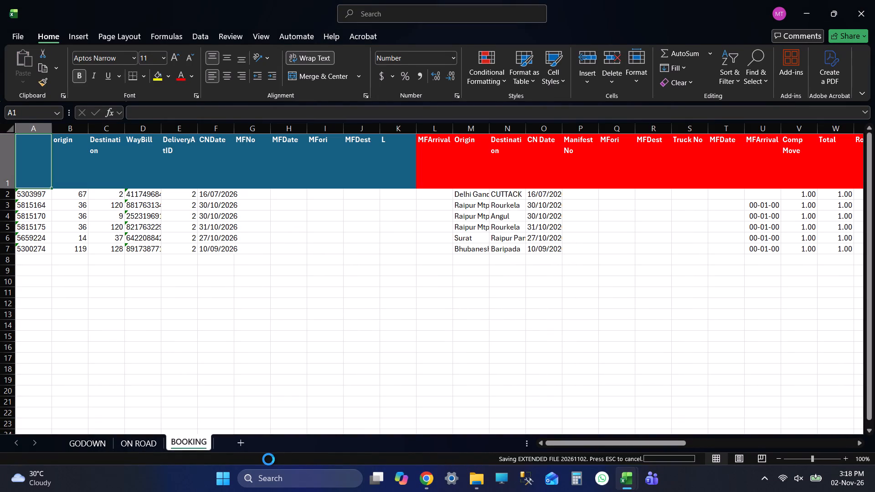
Save and close the Eway Bill Expiry Analysis workbook, and save EXTENDED FILE 20261102 again.
key("alt+Tab")
key("ctrl+s")
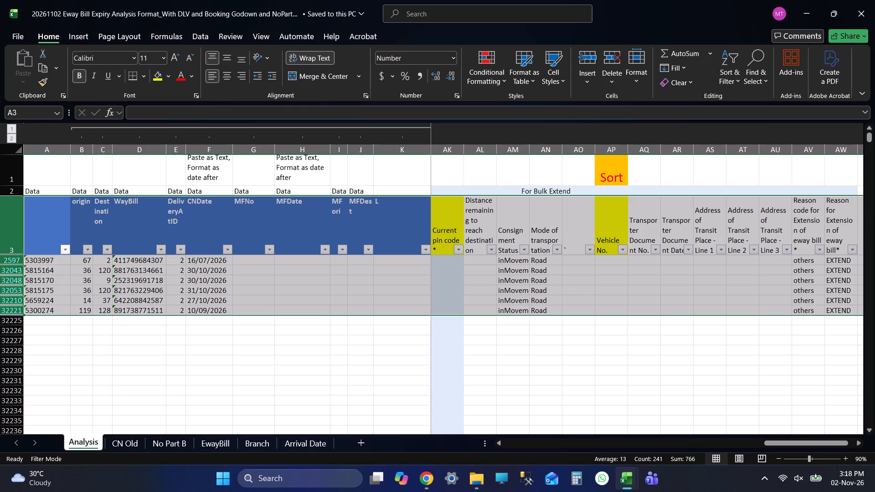
left_click(874, 0)
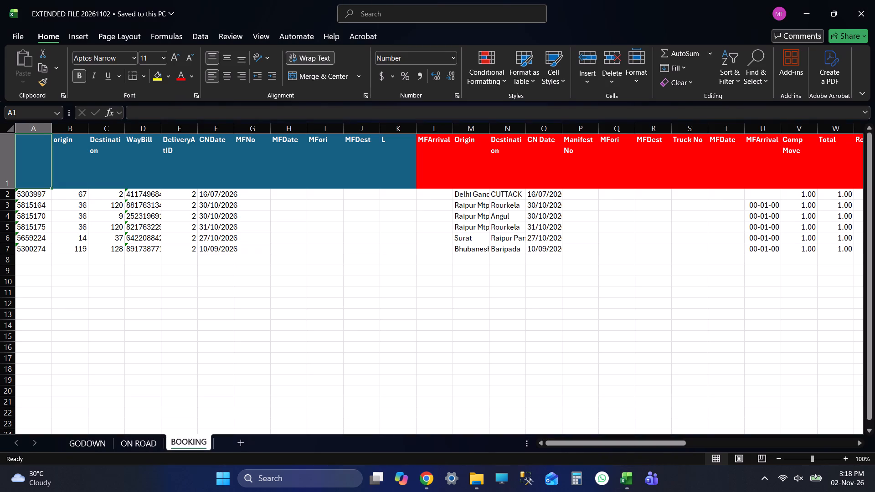
key("ctrl+s")
Delete the origin and Destination columns beside WayBill on the GODOWN sheet.
left_click(81, 443)
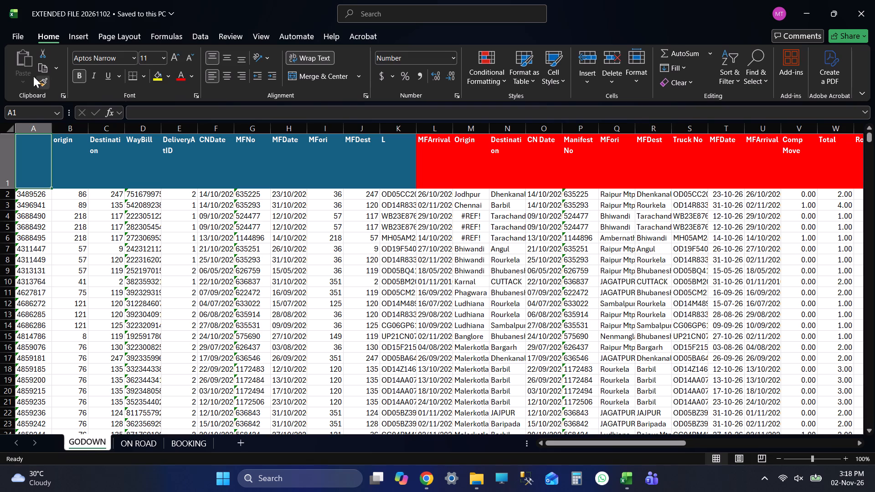
left_click(70, 127)
key("shift+Right")
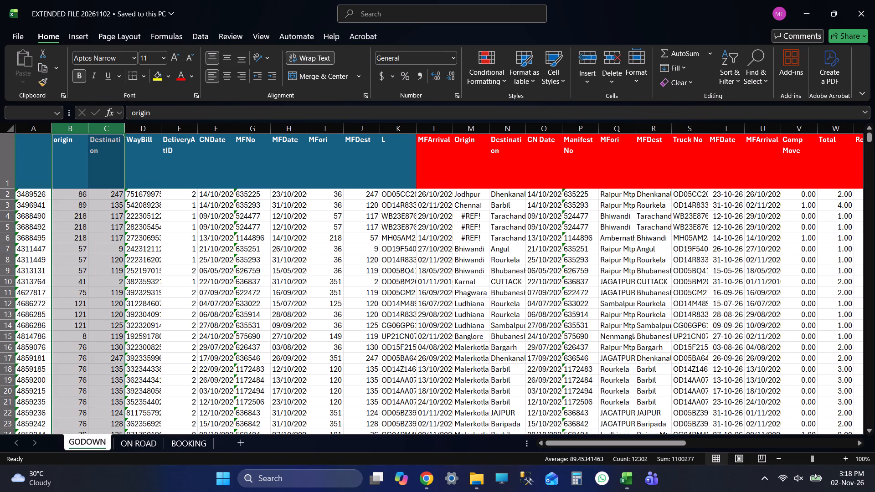
key("ctrl+minus")
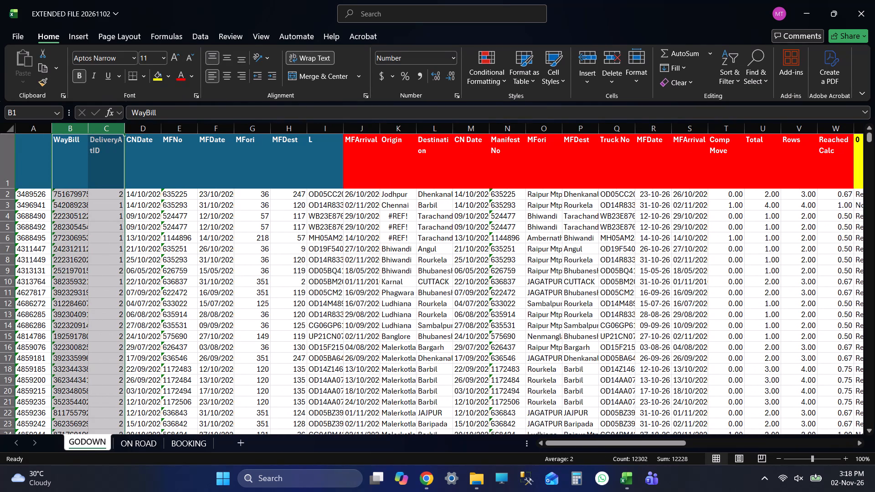
Delete the GODOWN columns from DeliveryAtID through the red-headed MFori, so that MFDest directly follows WayBill.
left_click(104, 123)
left_click(104, 132)
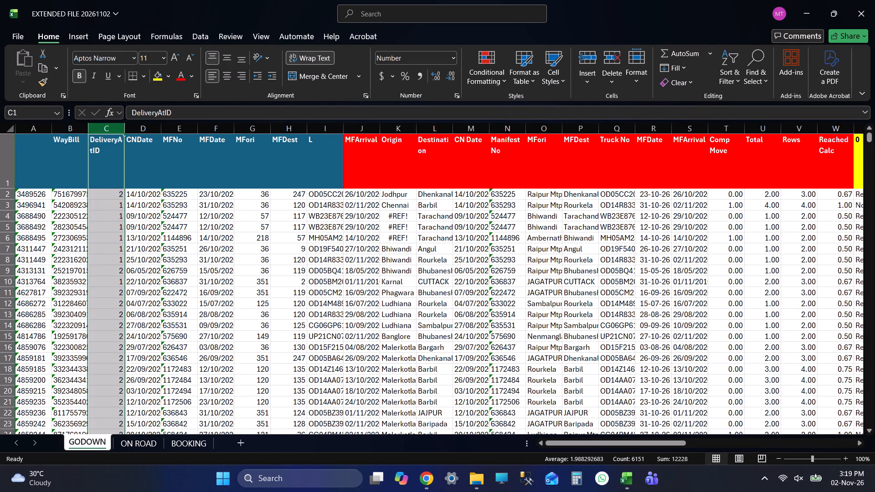
key("shift+Right")
key("shift+Right")
key("shift+Right")
key("shift+Right")
key("shift+Right")
key("shift+Right")
key("shift+Right")
key("shift+Right")
key("shift+Right")
key("shift+Right")
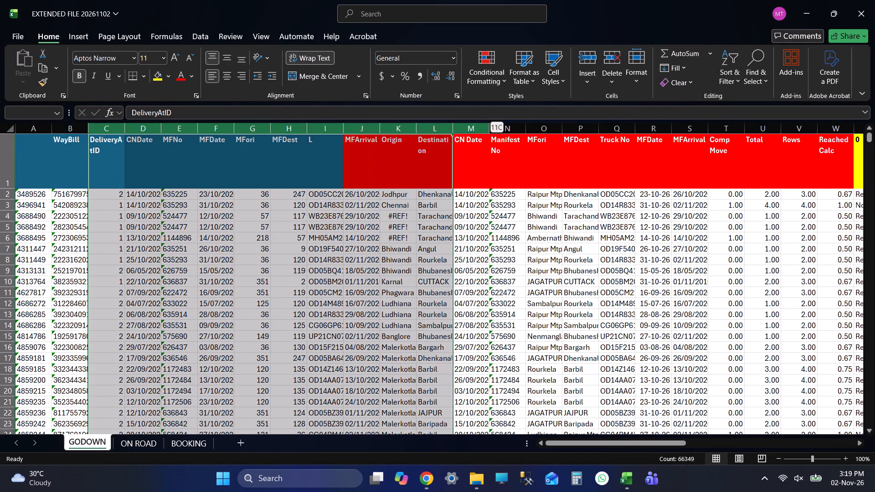
key("shift+Right")
key("shift+Right")
key("ctrl+minus")
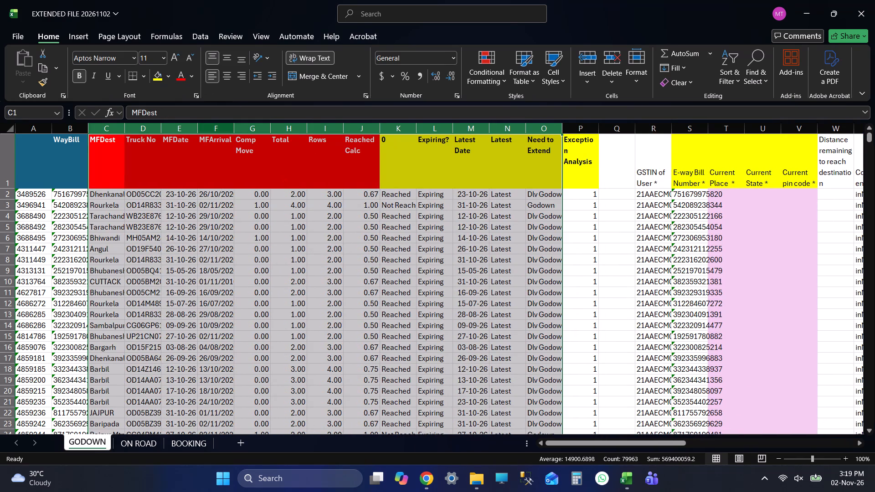
Delete all GODOWN columns from Truck No onward, keeping only the first column, WayBill and MFDest.
left_click(151, 136)
left_click(144, 132)
key("ctrl+shift+Right")
key("ctrl+shift+Right")
key("ctrl+shift+Right")
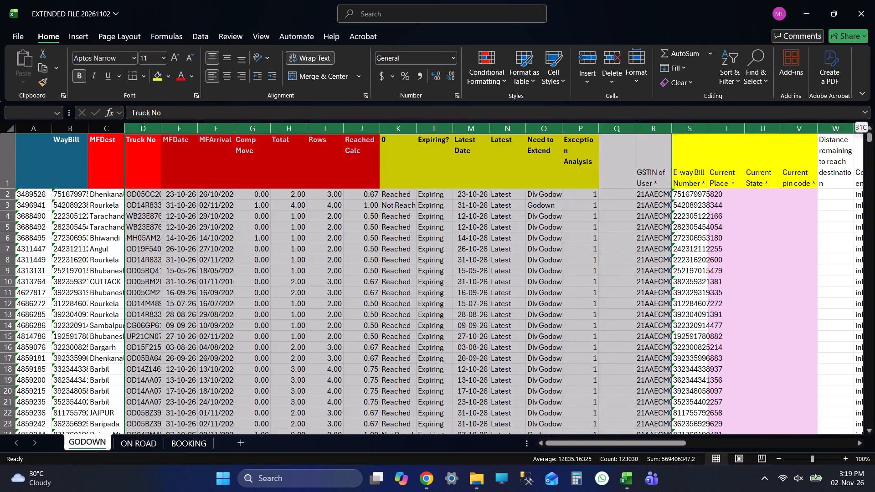
key("ctrl+shift+Right")
key("ctrl+shift+Right")
key("ctrl+minus")
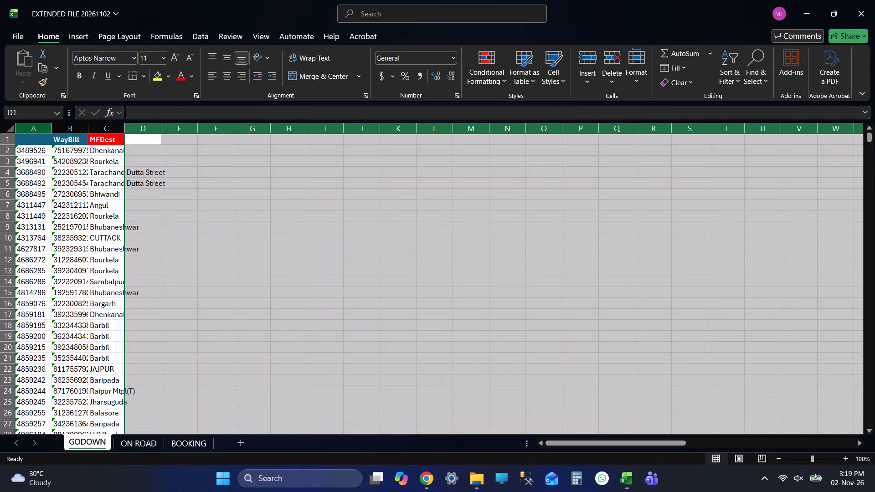
Auto-fit the widths of columns A to C on the GODOWN sheet to their contents.
left_click(30, 132)
key("shift+Right")
key("shift+Right")
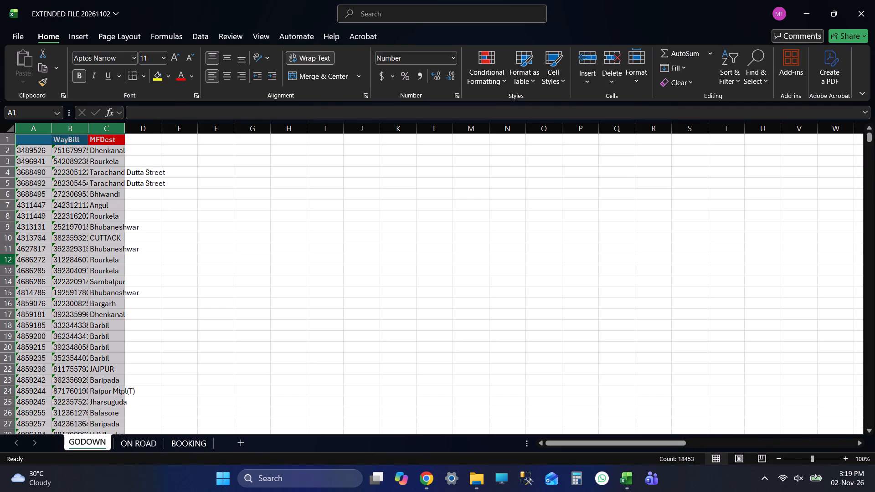
double_click(121, 128)
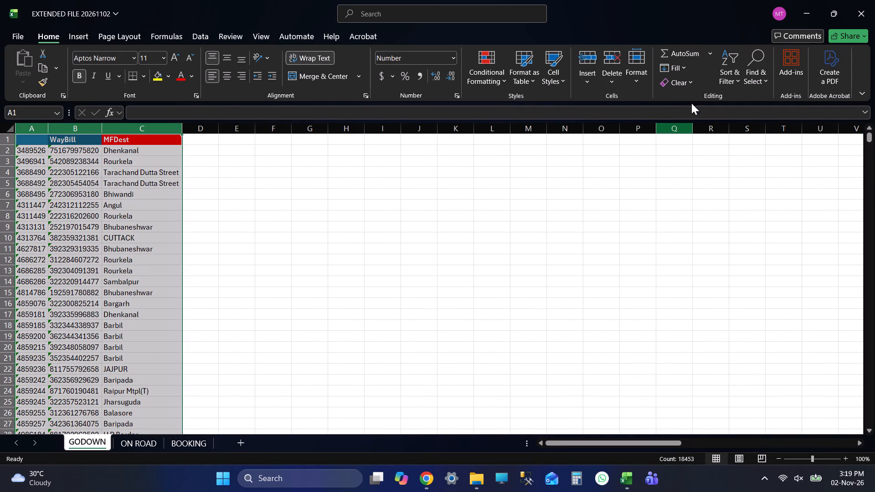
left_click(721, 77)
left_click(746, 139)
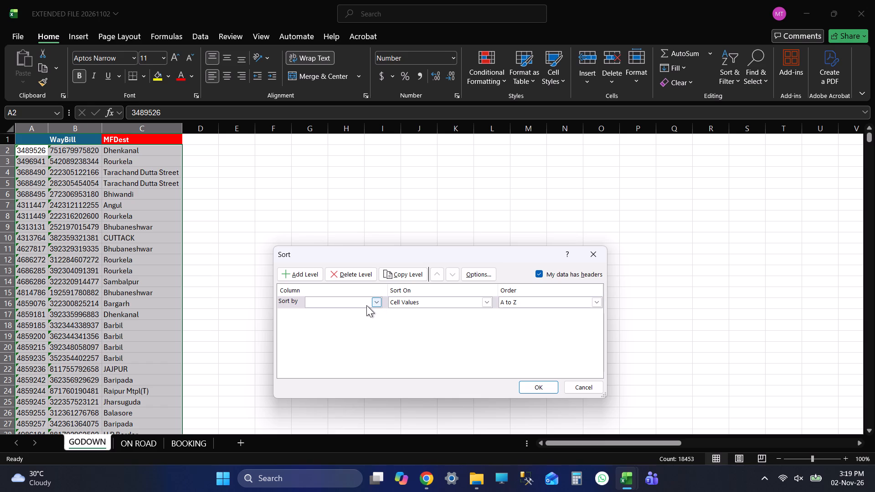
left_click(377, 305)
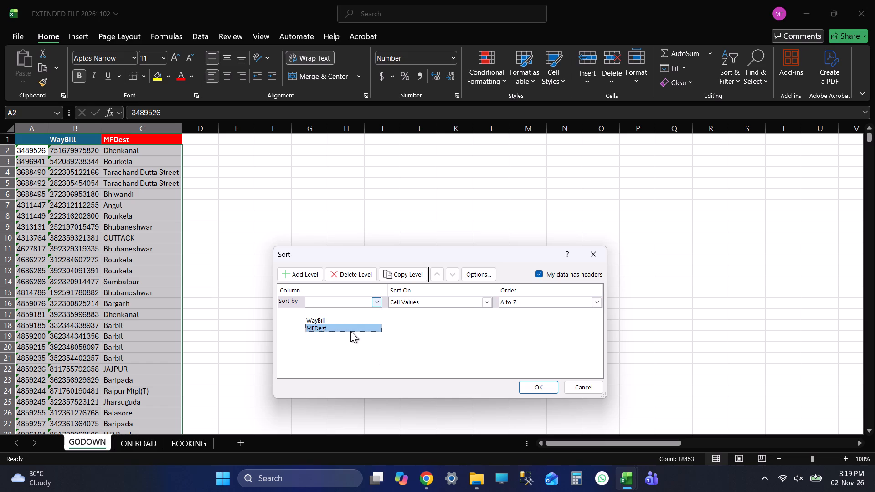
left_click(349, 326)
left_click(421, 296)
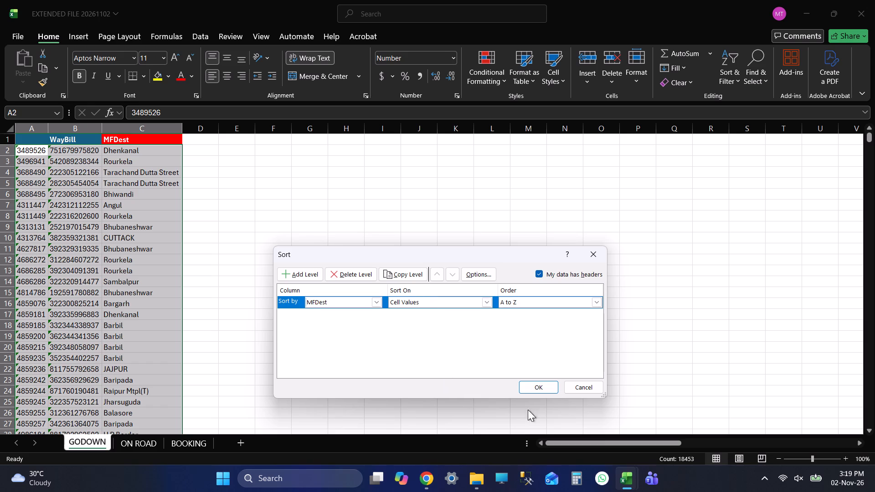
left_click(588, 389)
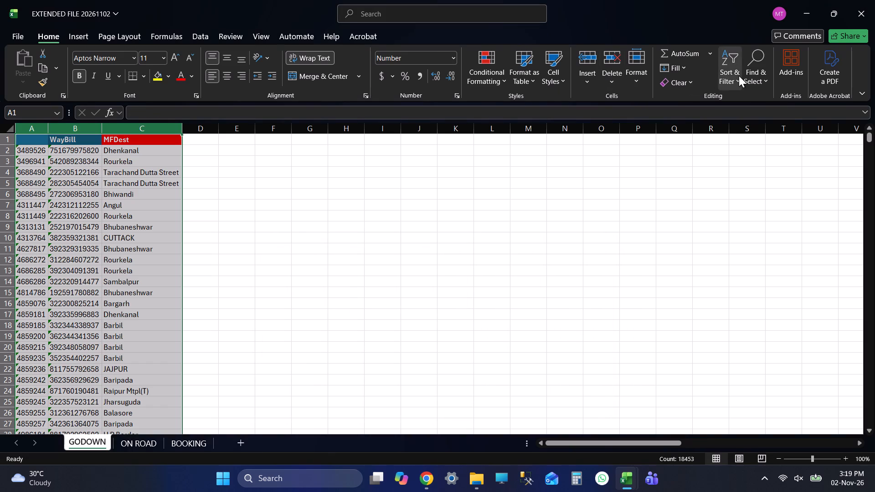
Sort the GODOWN data by MFDest cell values from A to Z, with headers, and save the workbook.
left_click(739, 76)
left_click(750, 136)
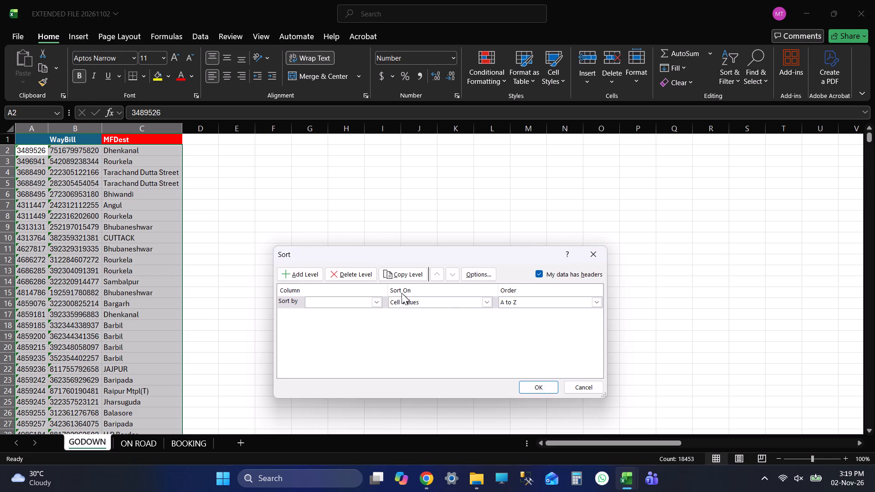
left_click(377, 299)
left_click(338, 325)
left_click(420, 346)
left_click(539, 387)
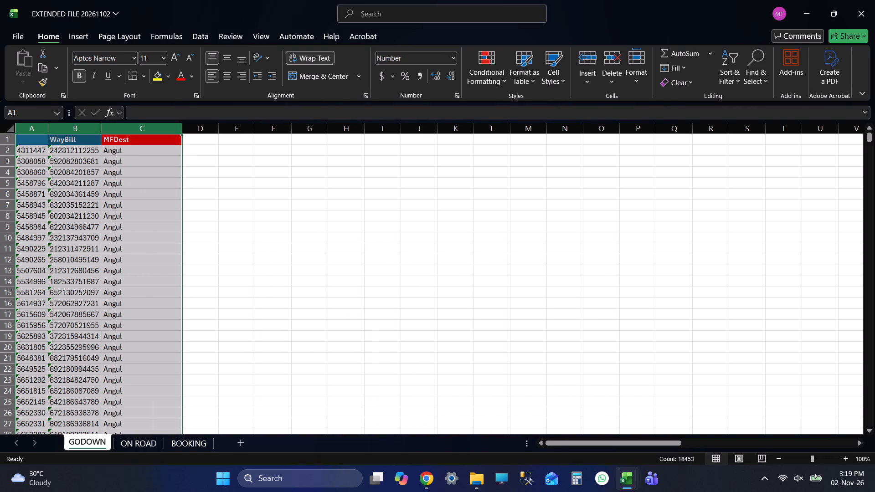
left_click(200, 152)
key("ctrl+s")
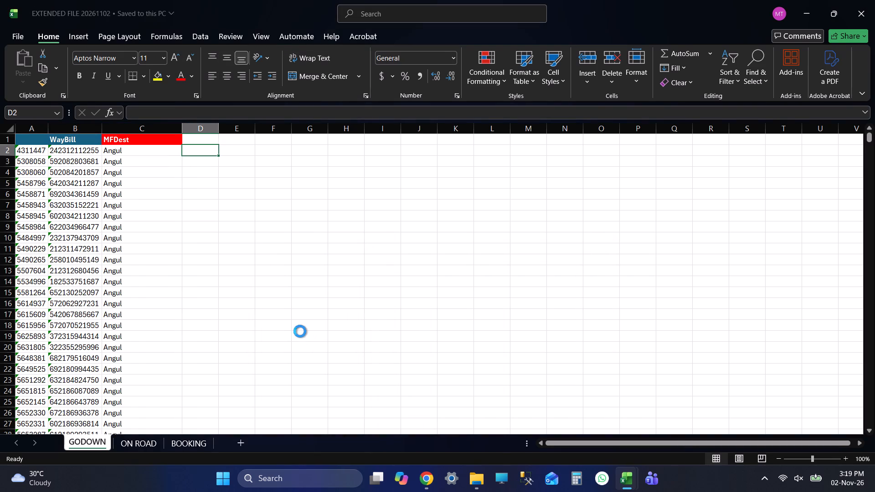
key("ctrl+s")
Check where the sorted GODOWN data ends in the WayBill column, and return to cell D2.
key("shift+Tab")
key("shift+Tab")
key("ctrl+Down")
key("Down")
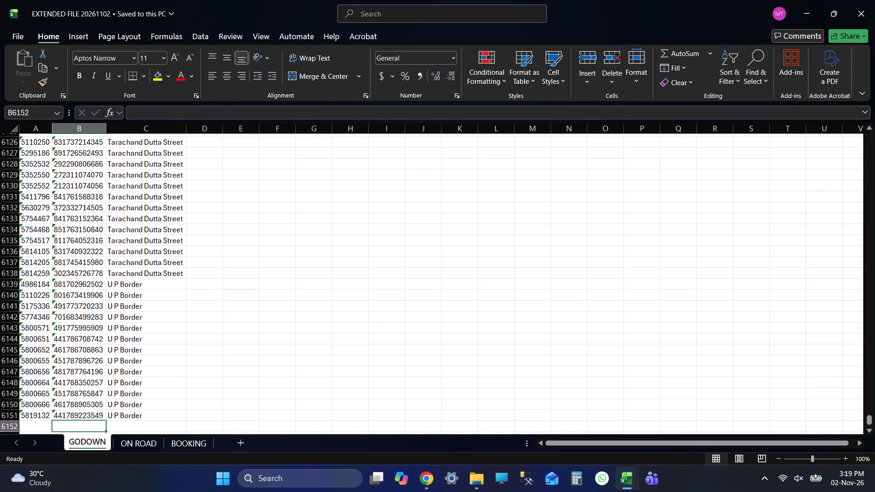
key("Down")
key("Down")
key("Down")
key("ctrl+Up")
key("ctrl+Up")
key("Up")
key("Up")
key("Right")
key("Right")
key("Down")
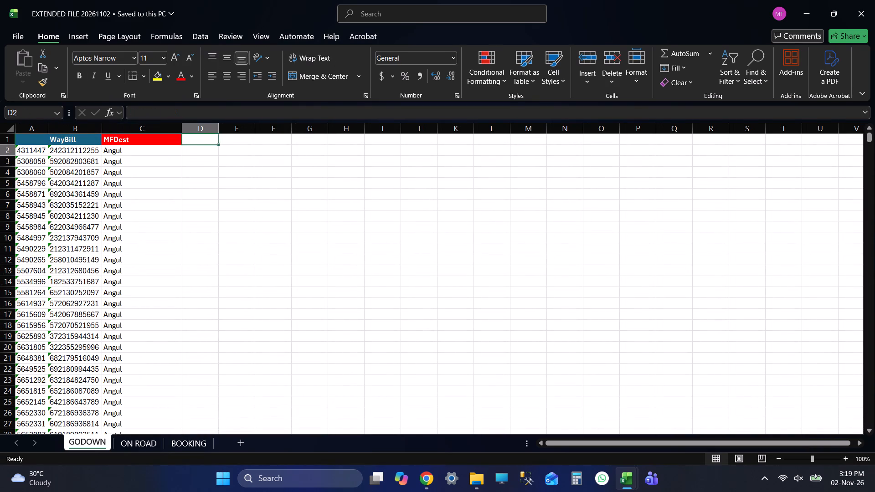
Save the EXTENDED FILE 20261102 workbook.
key("ctrl+s")
key("ctrl+s")
key("ctrl+s")
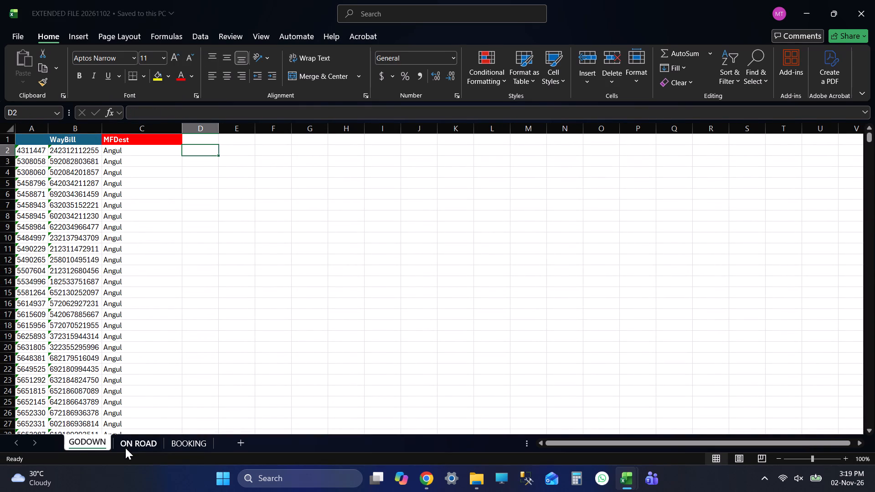
Delete the origin and Destination columns beside WayBill on the ON ROAD sheet.
left_click(125, 448)
left_click(77, 131)
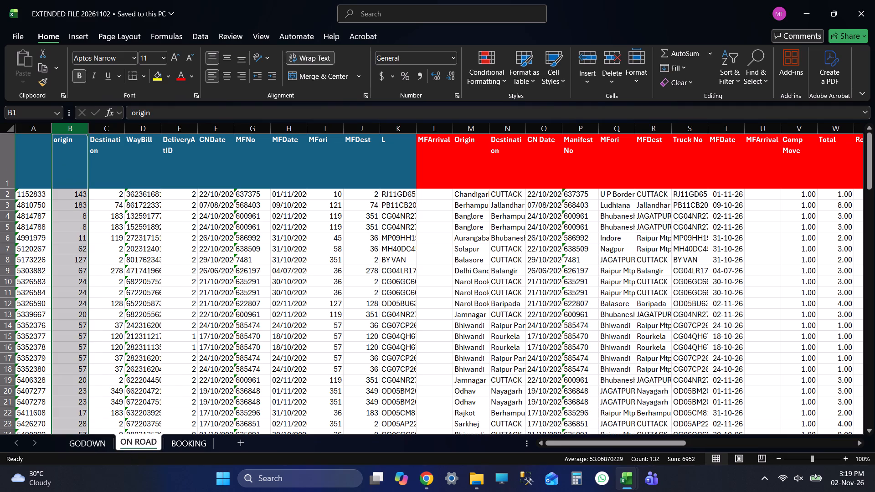
key("shift+Right")
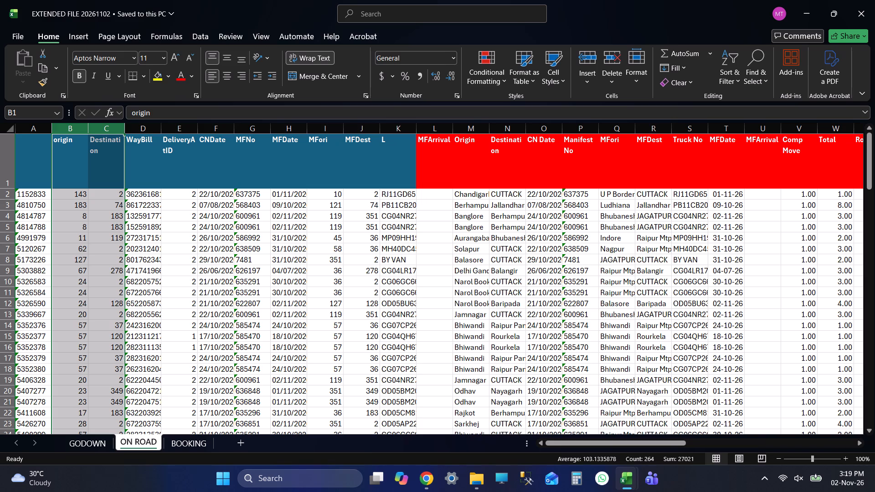
key("ctrl+minus")
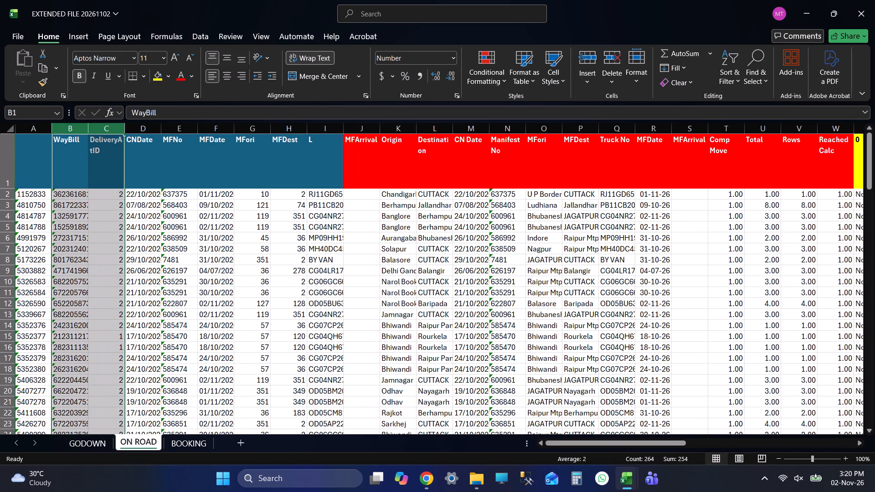
Delete the ON ROAD columns from DeliveryAtID through L, so that the red-headed columns directly follow WayBill.
left_click(103, 130)
key("shift+Right")
key("shift+Right")
key("shift+Right")
key("shift+Right")
key("shift+Right")
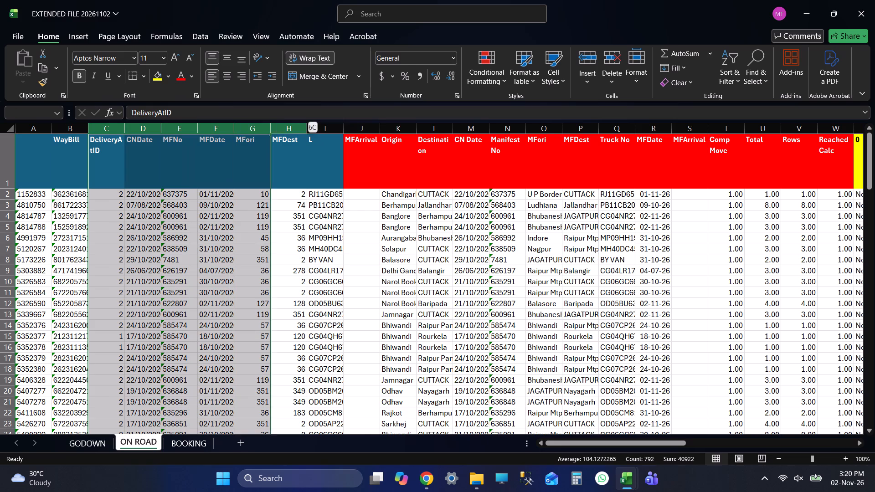
key("shift+Right")
key("ctrl+minus")
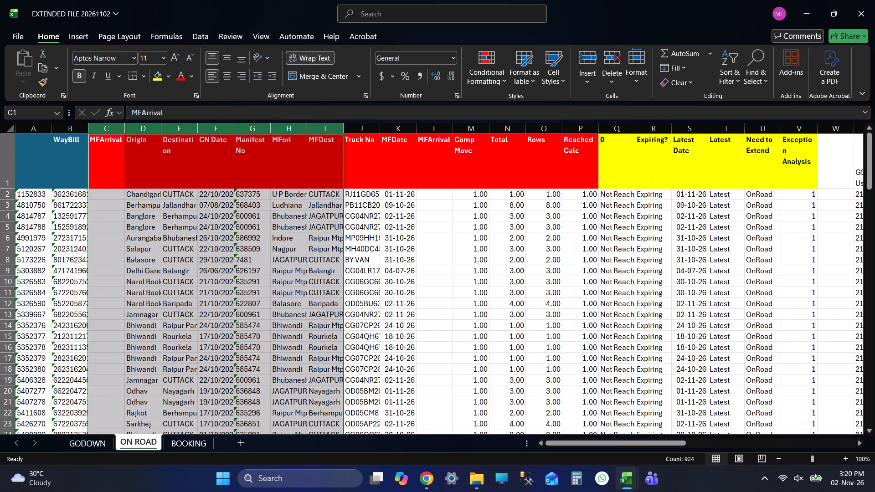
Delete the ON ROAD columns from Comp Move through Exception Analysis.
left_click(481, 130)
key("ctrl+shift+Right")
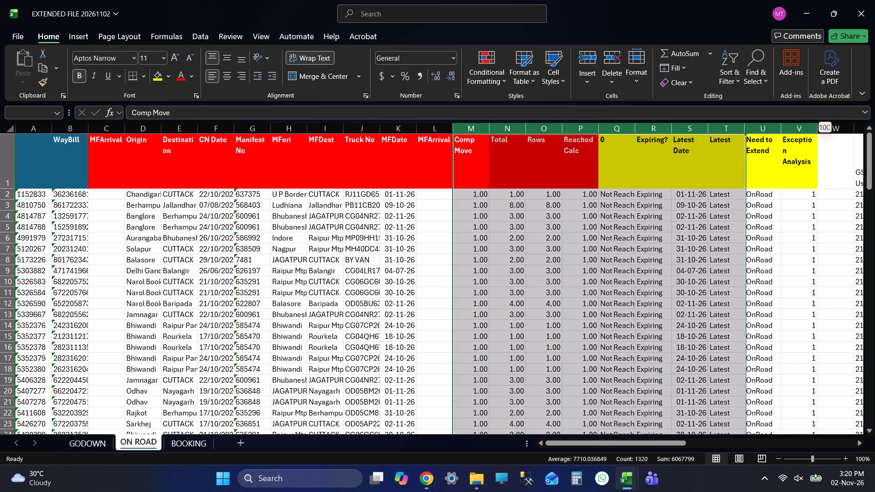
key("ctrl+minus")
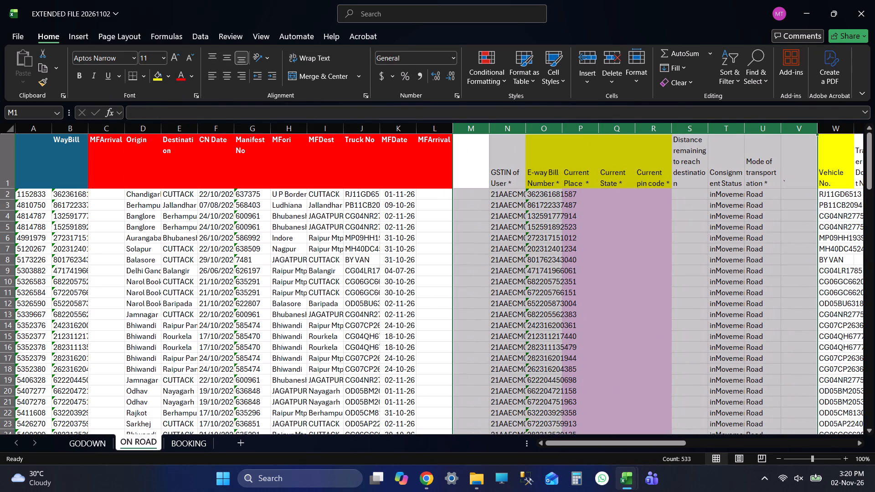
Shrink the second MFArrival column and the blank column after it on the ON ROAD sheet to a sliver about 0.44 wide.
left_click(434, 125)
key("shift+Right")
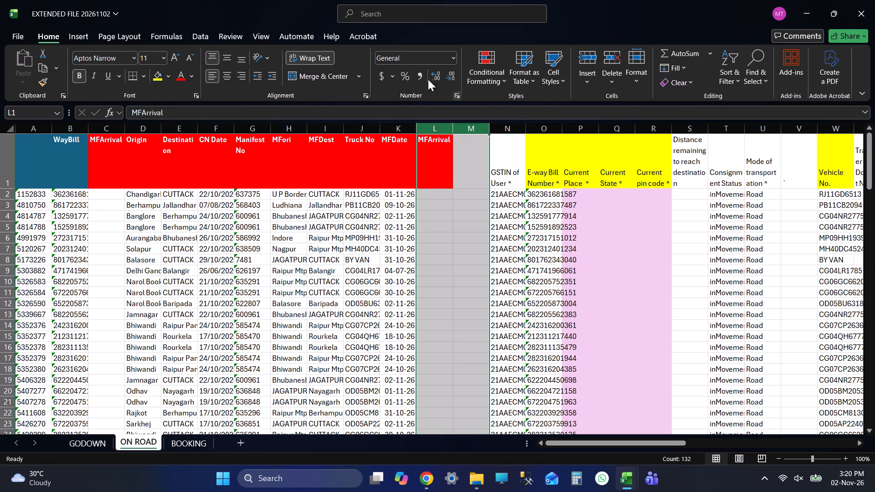
left_click_drag(489, 129, 454, 143)
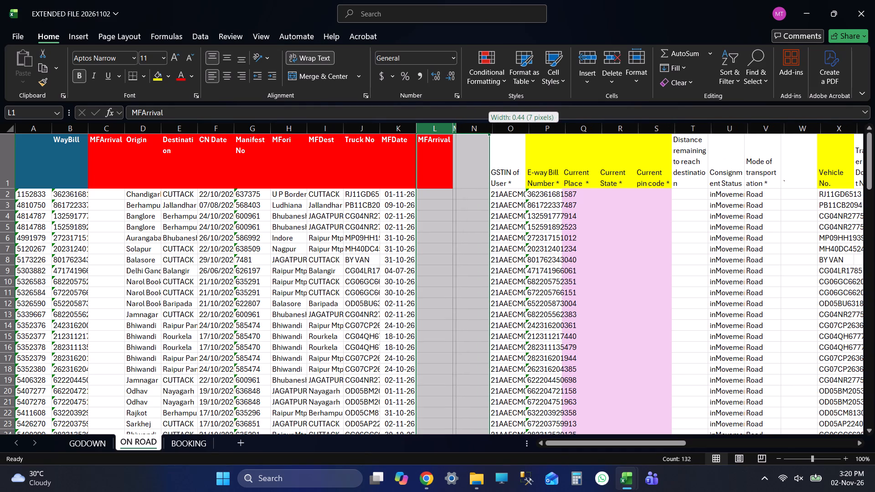
left_click_drag(454, 143, 453, 144)
Autofit the widths of the GSTIN of User and E-way Bill Number columns to their contents.
left_click(437, 128)
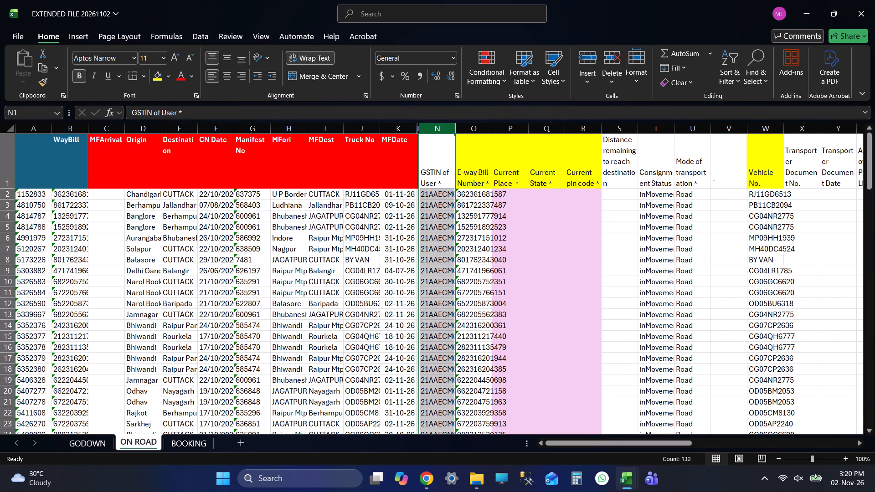
key("shift+Right")
double_click(491, 131)
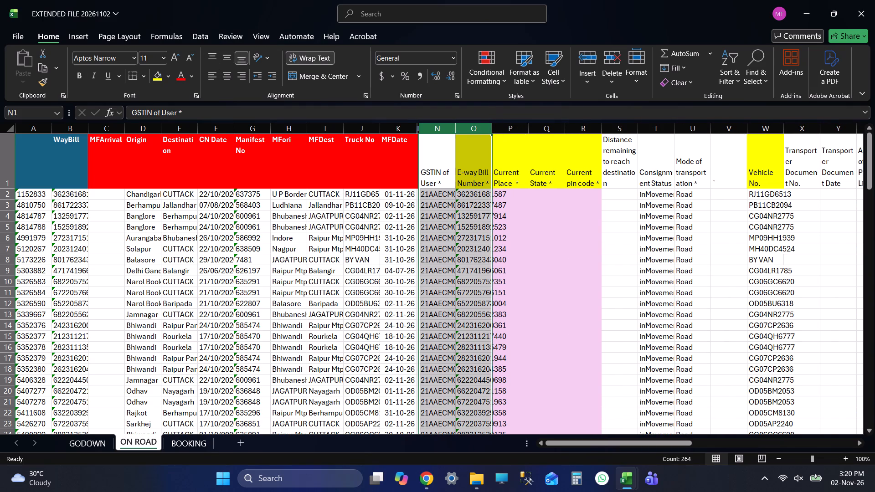
Widen the Current Place, Current State and Current pin code columns equally to more than twice their width.
left_click(565, 130)
key("shift+Right")
key("shift+Right")
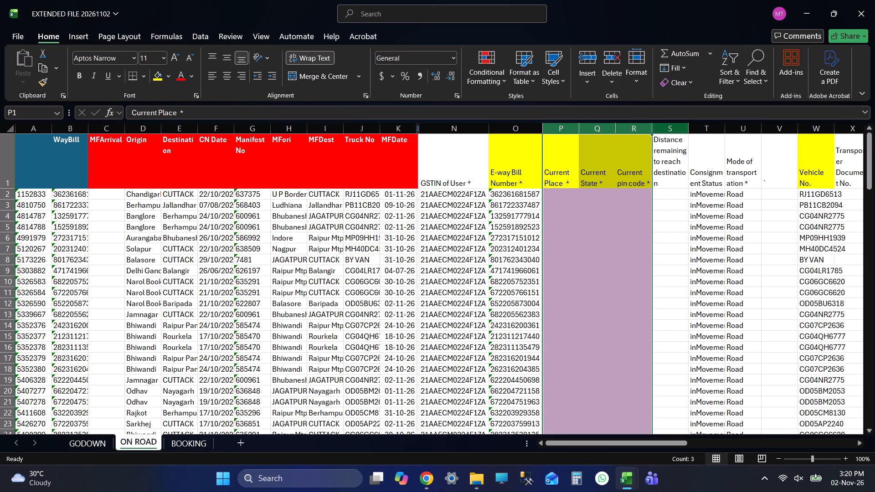
left_click_drag(651, 126, 703, 137)
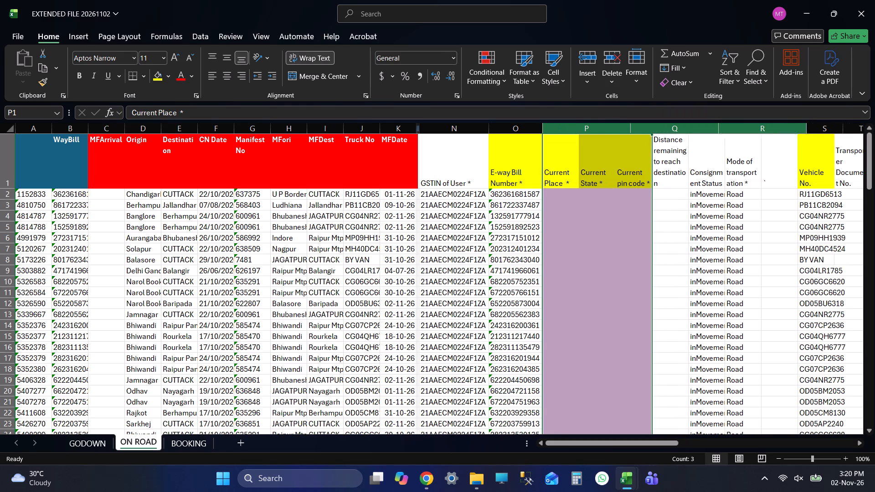
left_click(562, 200)
left_click(566, 191)
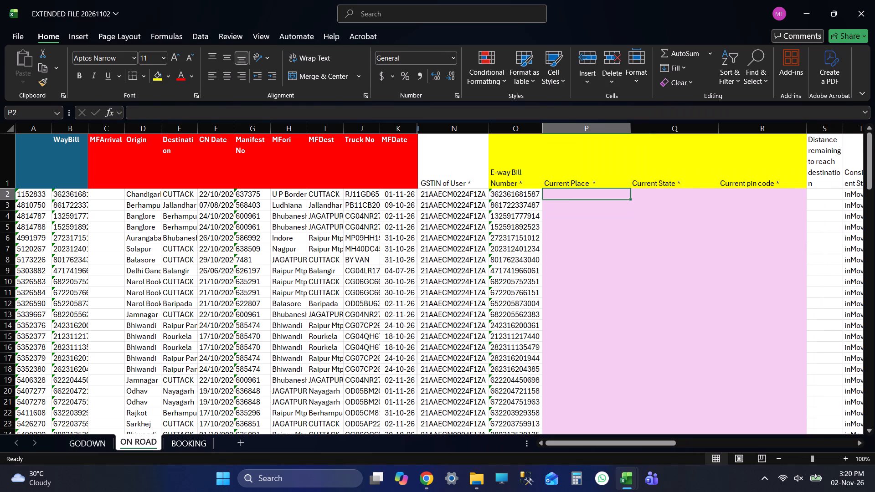
Save the EXTENDED FILE 20261102 workbook with the resized columns.
key("ctrl+s")
key("ctrl+s")
key("ctrl+s")
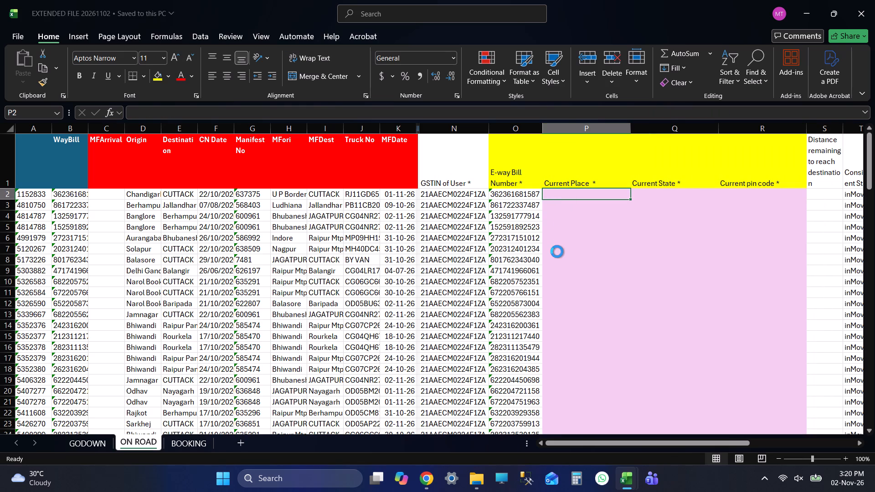
key("ctrl+s")
key("ctrl+s")
key("ctrl+s")
Autofit the widths of the MFori, MFDest and Truck No columns to their contents.
left_click(287, 131)
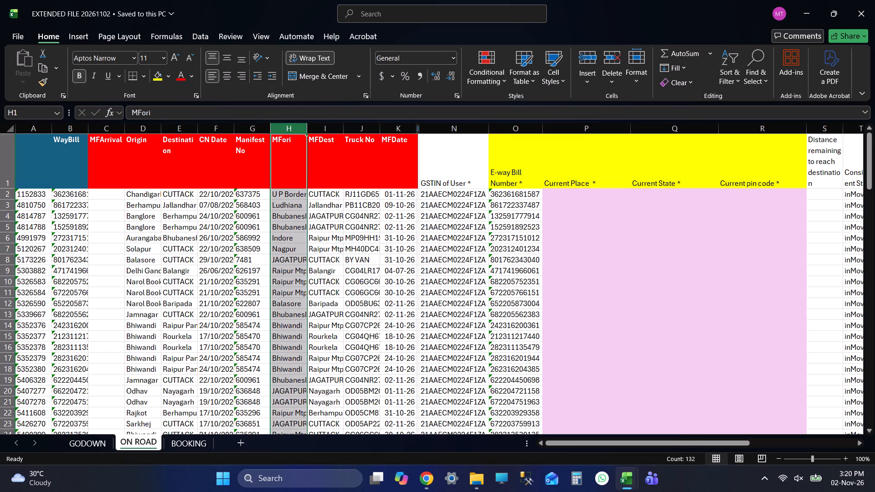
key("shift+Right")
key("shift+Right")
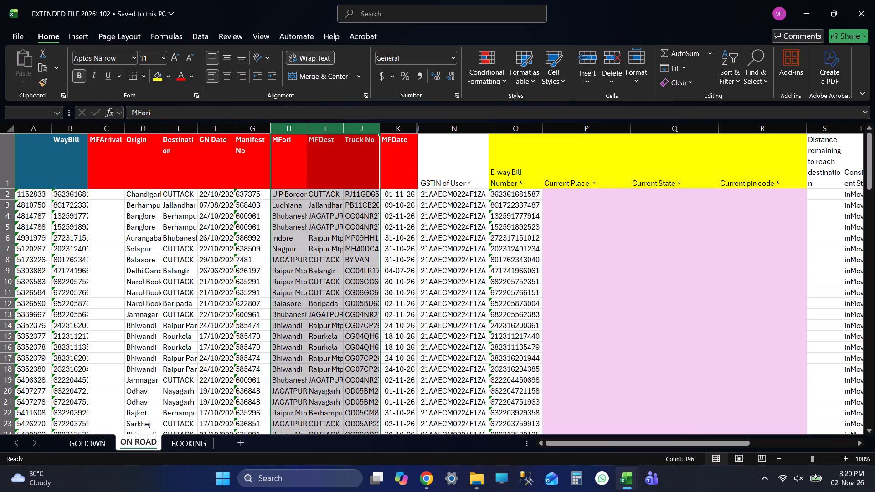
double_click(379, 128)
left_click(645, 193)
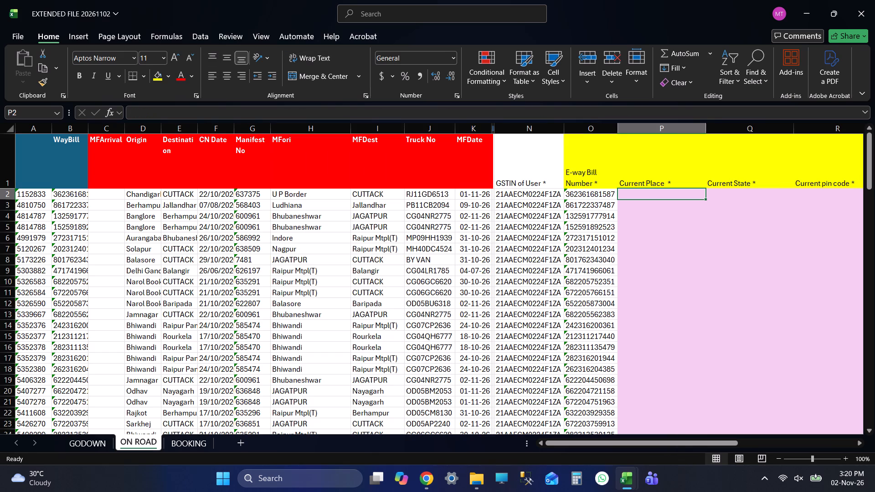
Save the workbook with the autofitted manifest and truck columns.
key("ctrl+s")
key("ctrl+s")
key("ctrl+s")
key("ctrl+s")
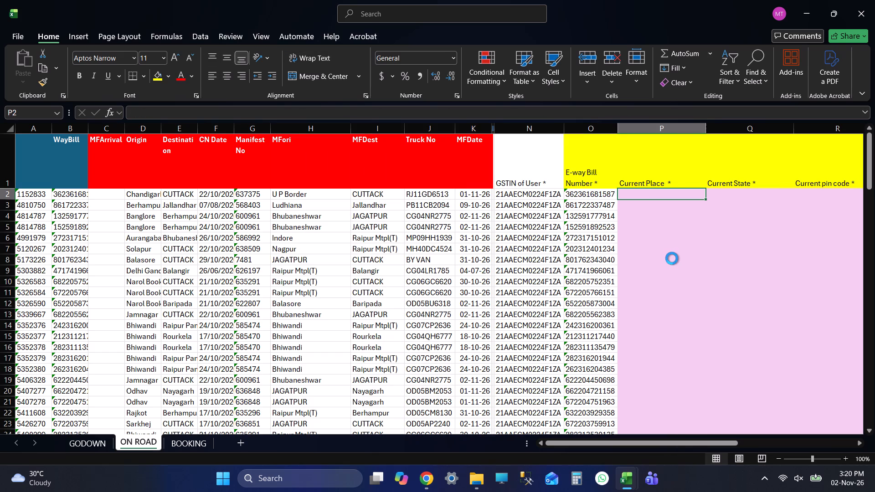
key("ctrl+s")
key("ctrl+s")
key("ctrl+s")
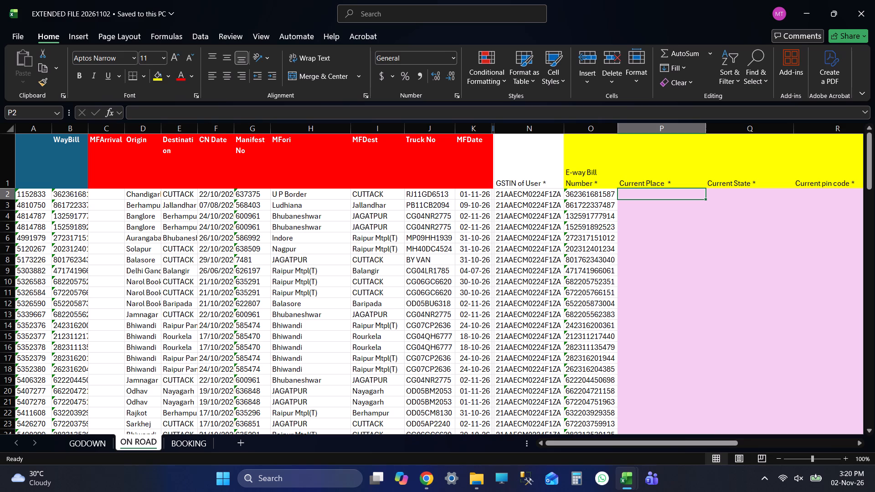
key("ctrl+s")
key("ctrl+s")
key("ctrl+s")
key("ctrl+s")
key("ctrl+s")
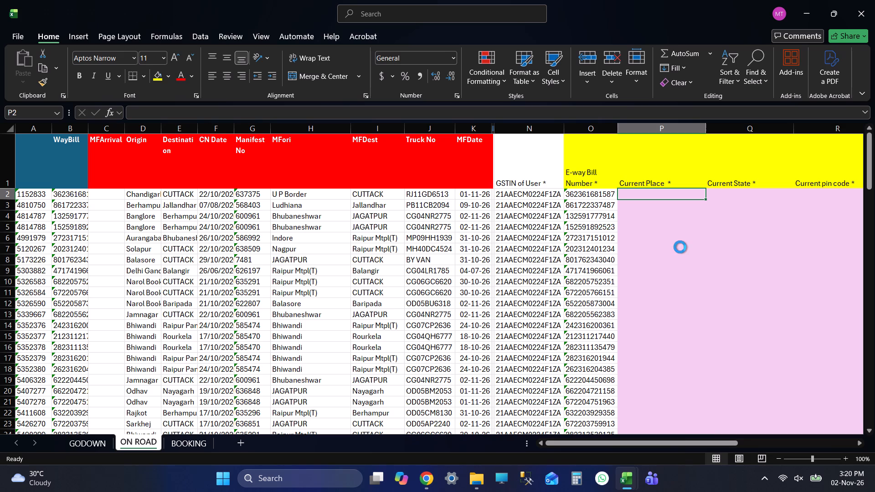
key("ctrl+s")
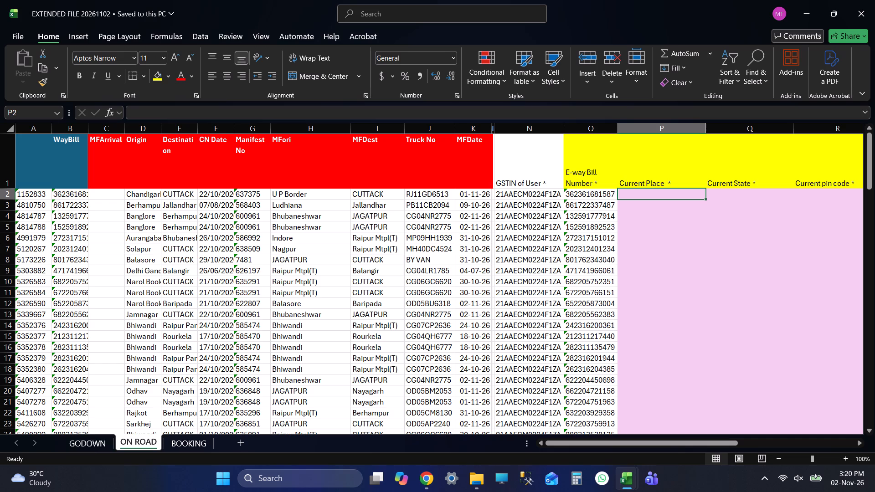
Sort the whole ON ROAD sheet by Truck No on cell values from A to Z, treating the first row as headers.
left_click(9, 125)
left_click(720, 72)
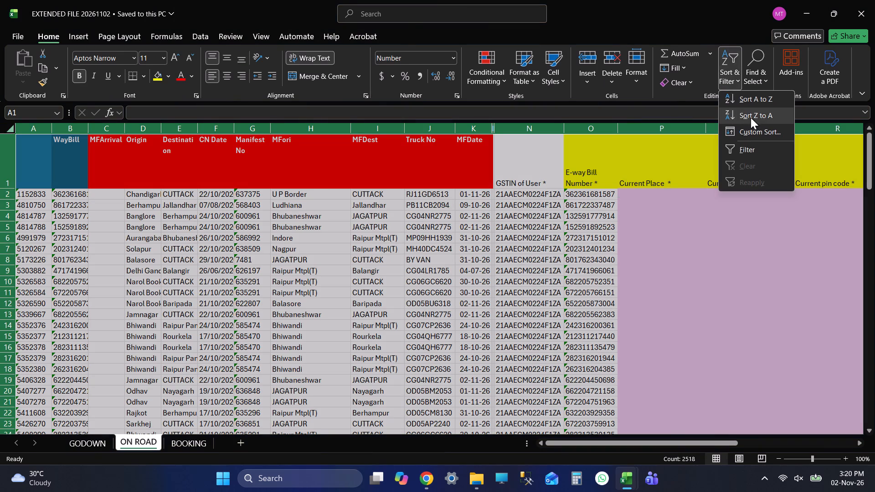
left_click(757, 128)
left_click(576, 275)
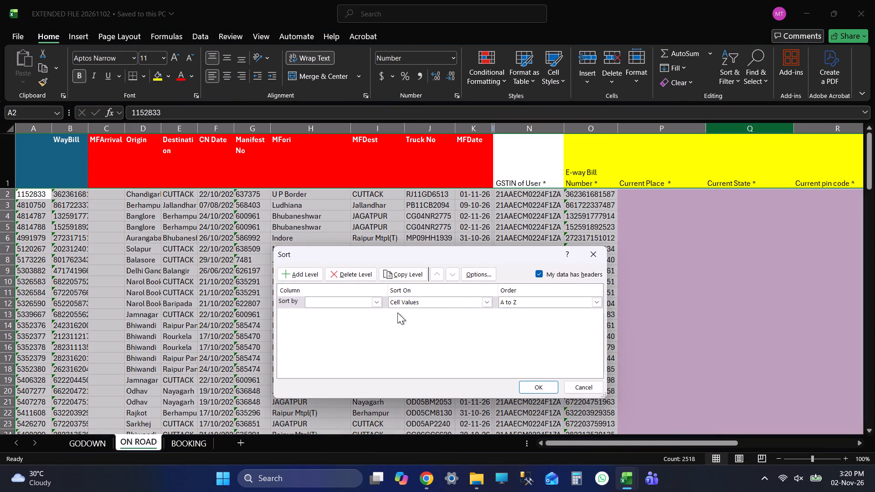
left_click(379, 304)
left_click(365, 384)
left_click(456, 354)
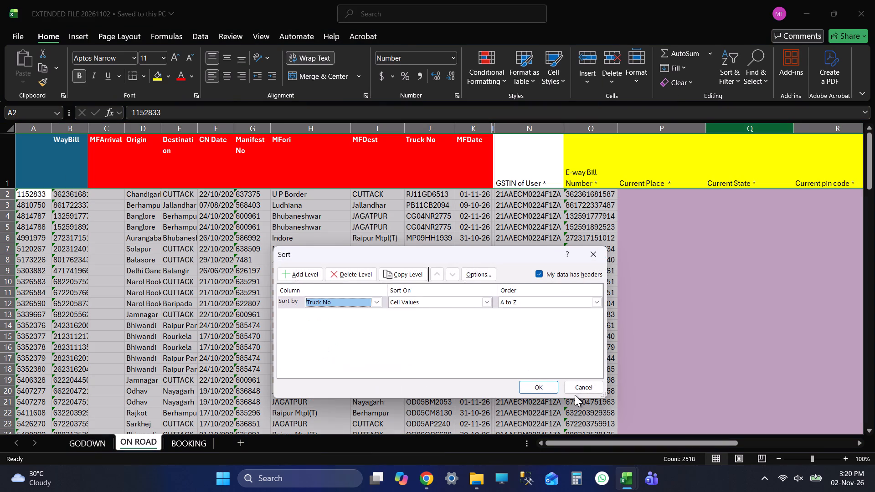
left_click(527, 390)
left_click(651, 189)
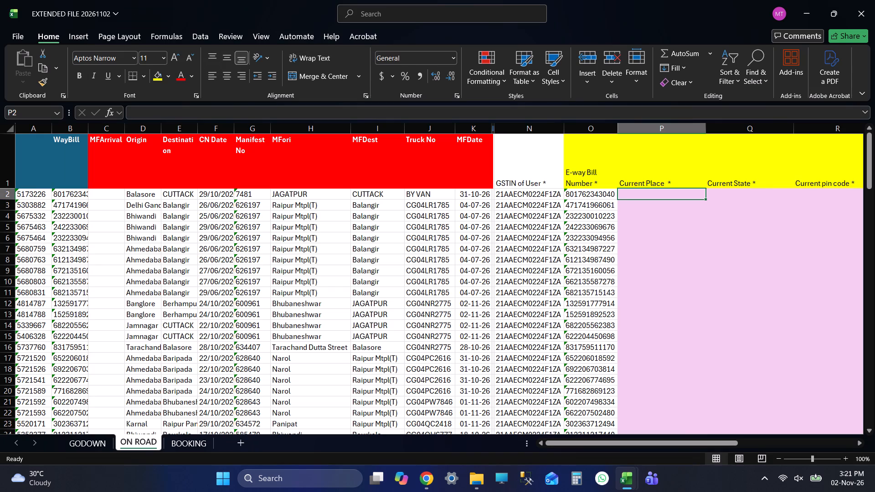
Save the workbook with the ON ROAD sheet sorted by truck.
key("ctrl+s")
key("ctrl+s")
key("ctrl+s")
key("ctrl+s")
key("Tab")
key("Tab")
key("Tab")
key("shift+Tab")
key("shift+Tab")
key("shift+Tab")
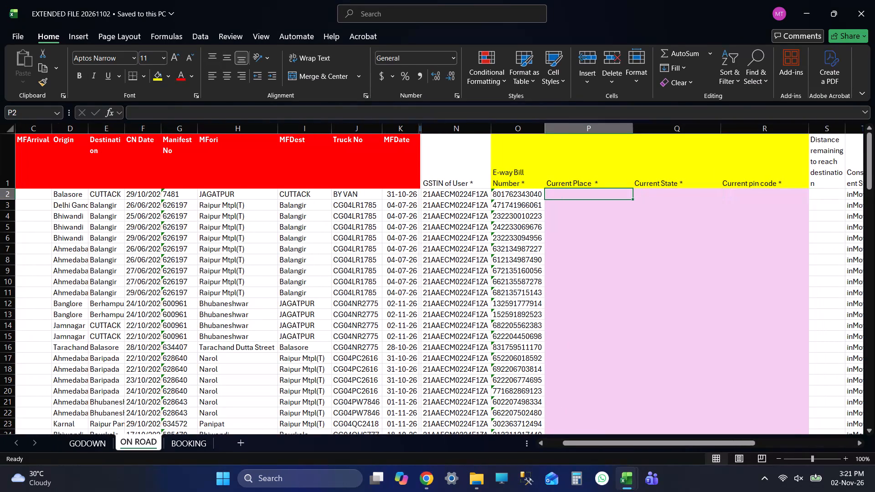
key("ctrl+s")
Copy the entire BY VAN row from the ON ROAD sheet into row 8 of the BOOKING sheet.
left_click(7, 196)
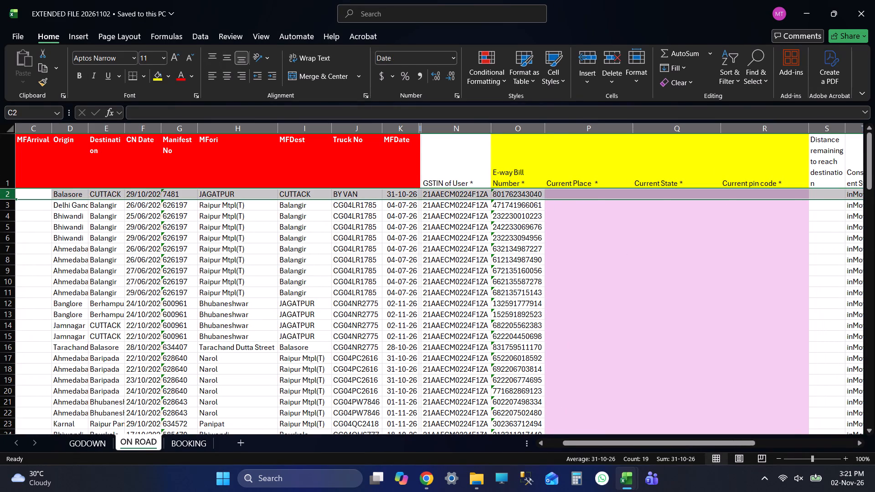
key("ctrl+c")
left_click(189, 441)
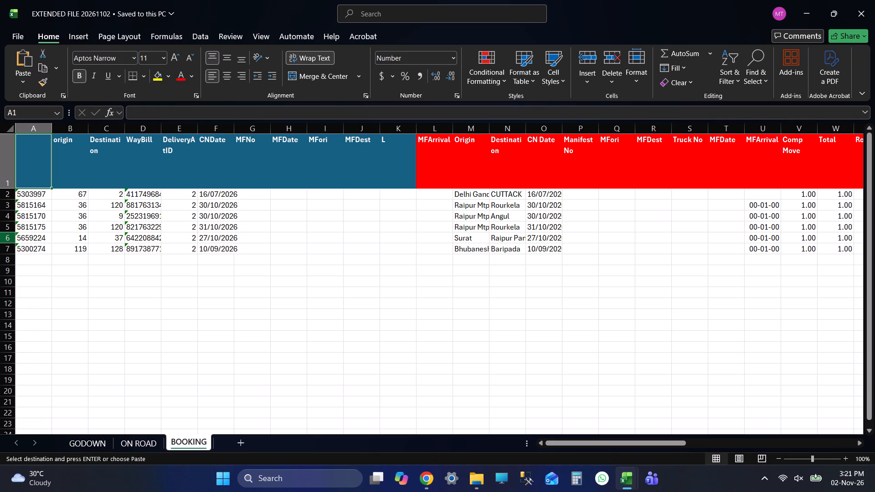
left_click(29, 260)
key("ctrl+v")
left_click(149, 304)
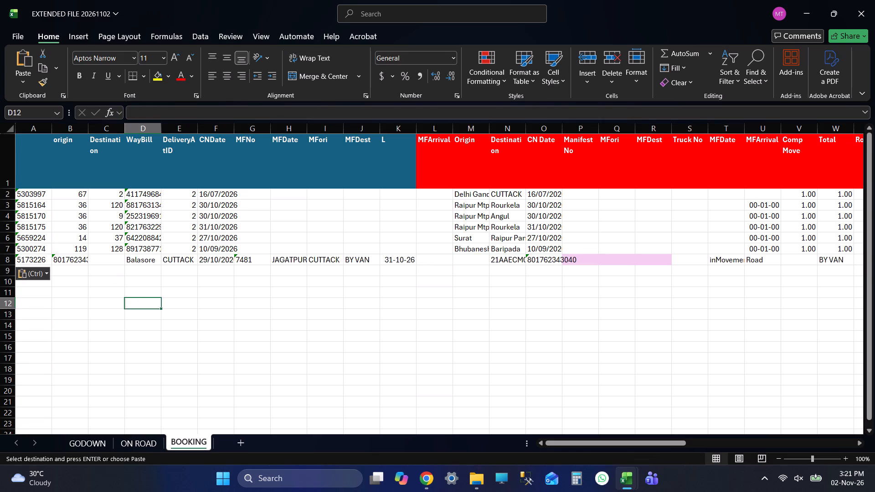
Save the workbook with the row added to the BOOKING sheet.
key("ctrl+s")
key("ctrl+s")
key("ctrl+s")
Delete the BY VAN row, row 2, from the ON ROAD sheet.
left_click(134, 436)
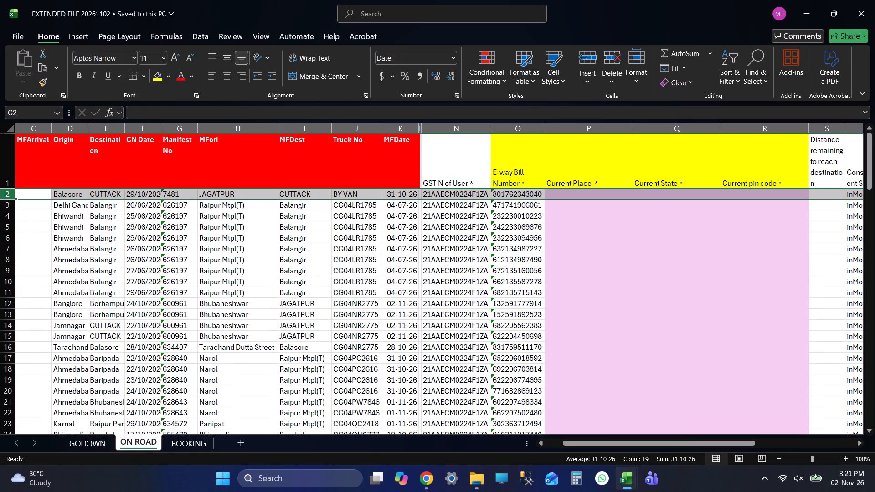
key("ctrl+minus")
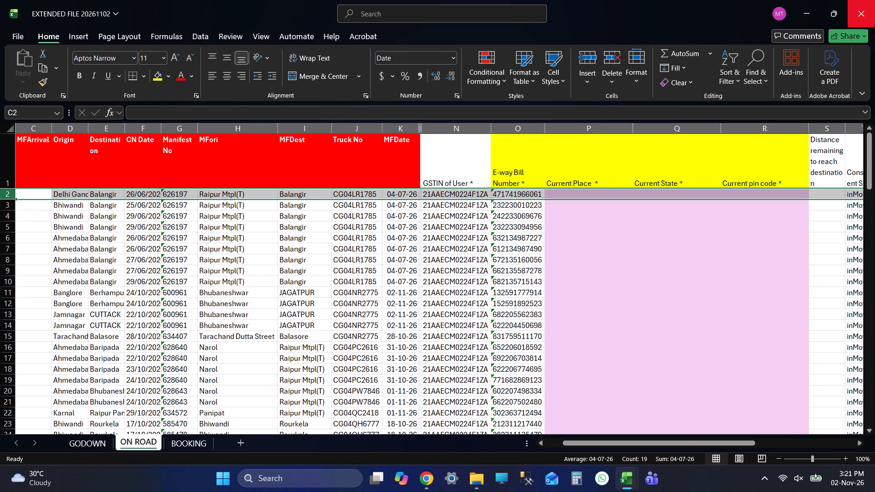
left_click(567, 197)
Save the workbook with the BY VAN row removed from ON ROAD.
key("ctrl+s")
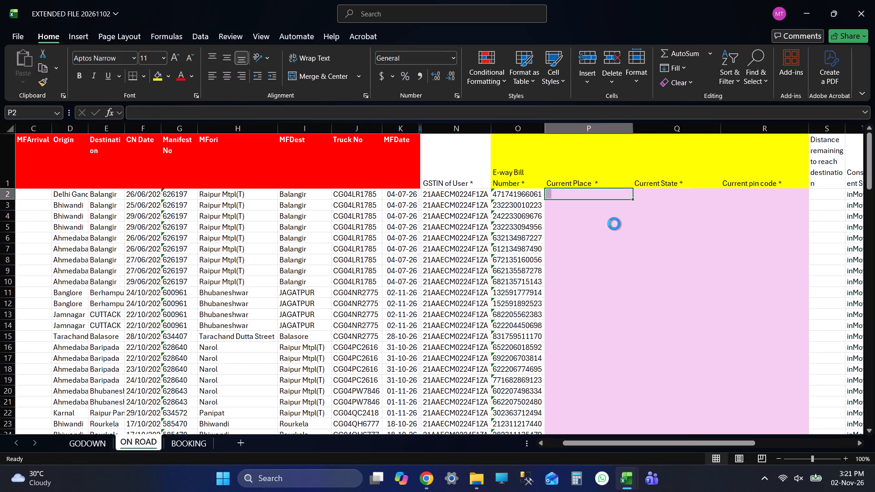
key("ctrl+s")
key("ctrl+s")
key("ctrl+s")
key("ctrl+s")
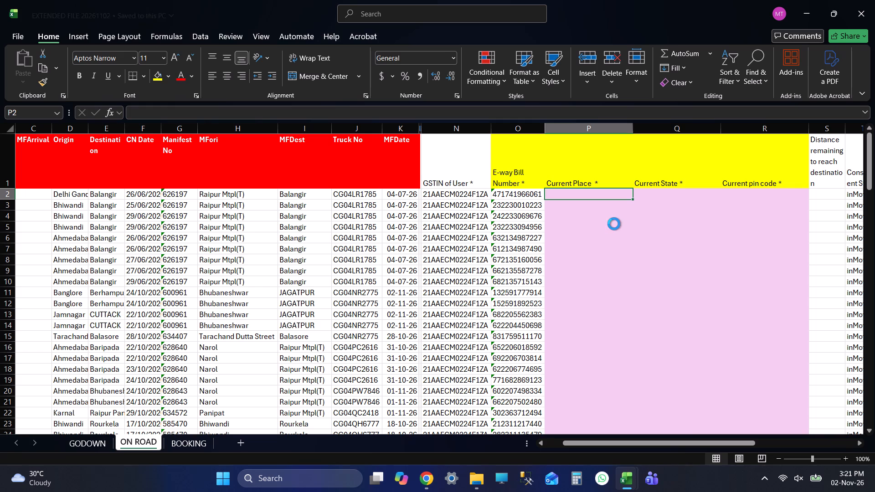
key("ctrl+s")
key("ctrl+s")
key("ctrl+s")
key("ctrl+s")
key("ctrl+s")
key("ctrl+s")
key("ctrl+s")
key("ctrl+s")
key("ctrl+s")
key("ctrl+s")
key("ctrl+s")
Switch to the GODOWN sheet and save the workbook with that sheet active.
left_click(96, 444)
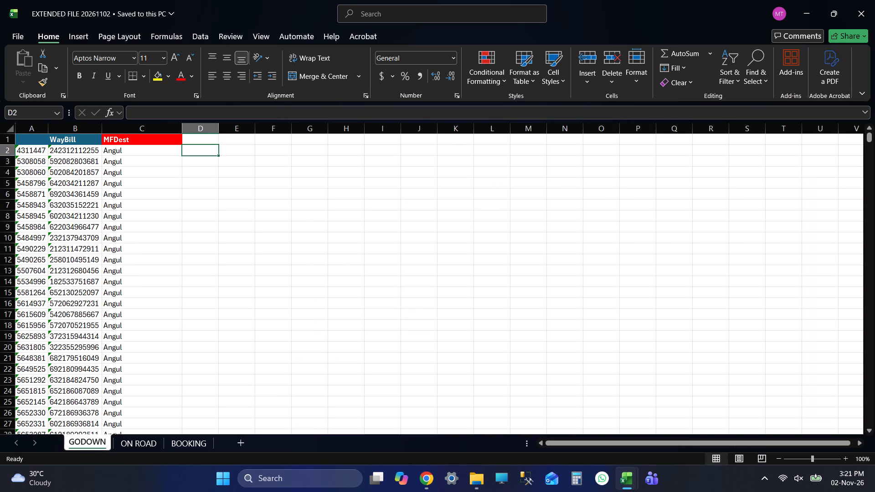
key("ctrl+s")
key("ctrl+s")
key("ctrl+s")
key("ctrl+s")
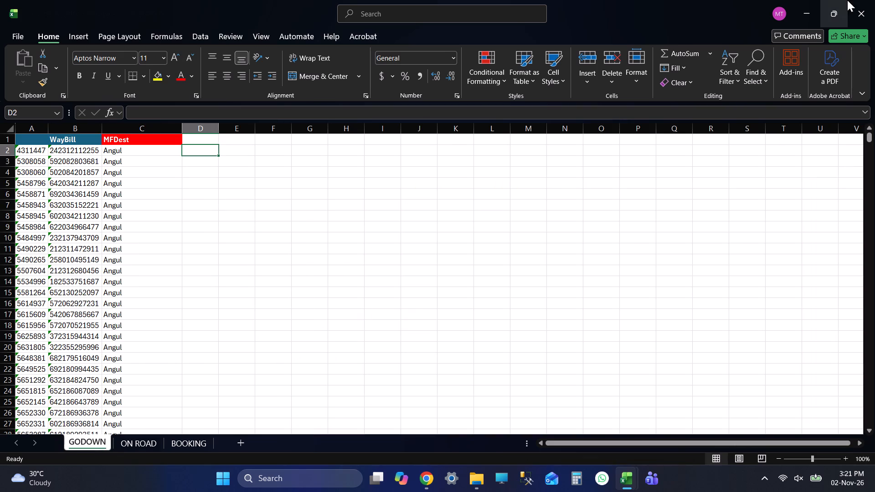
Minimise the EXTENDED FILE workbook, the 20261102 Data (P) folder and the mtpl_daily_trip workbook to reach the desktop.
left_click(810, 5)
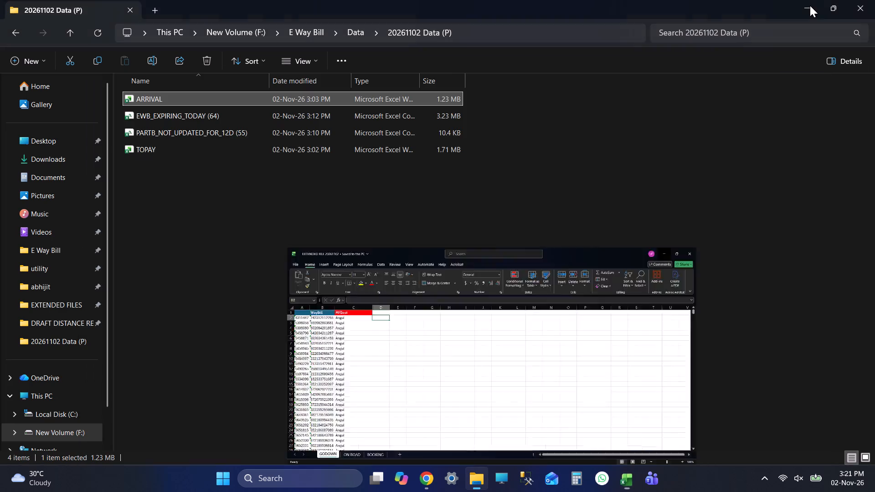
left_click(810, 5)
left_click(806, 3)
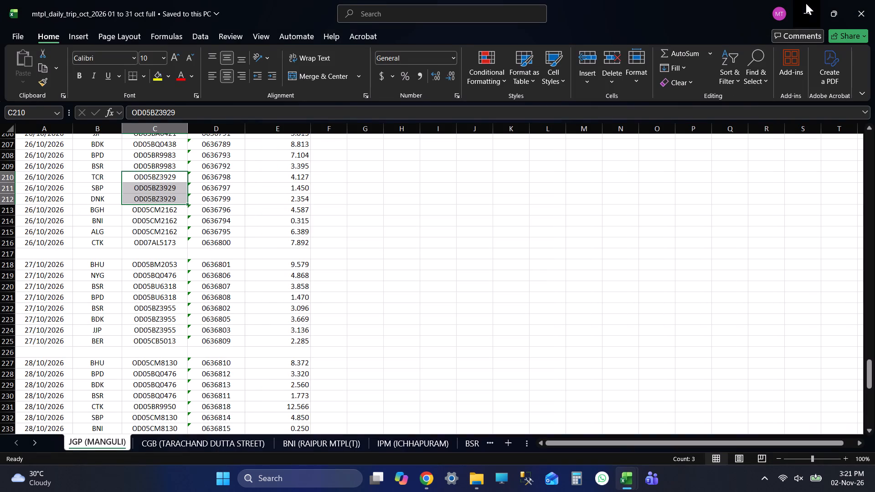
left_click(259, 186)
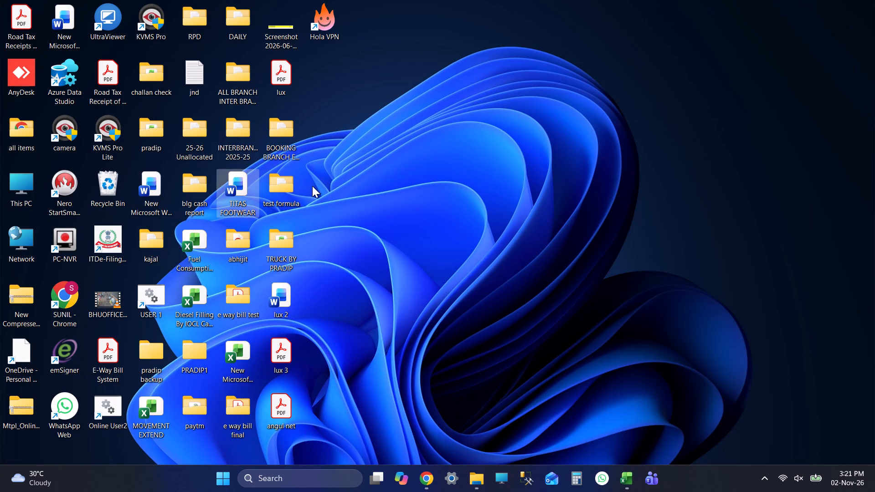
Open FINAL FORMULA (UPDATED) from the desktop's test formula folder and copy its entire text.
double_click(293, 188)
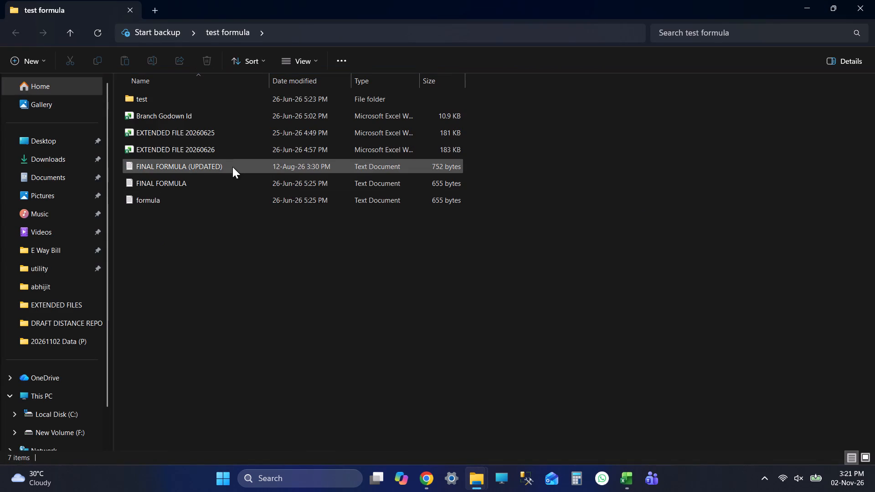
double_click(218, 165)
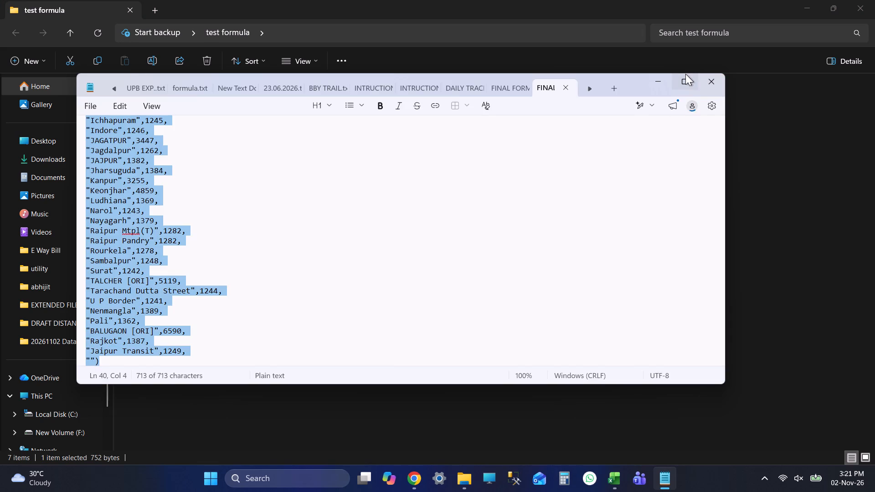
left_click(683, 77)
key("ctrl+a")
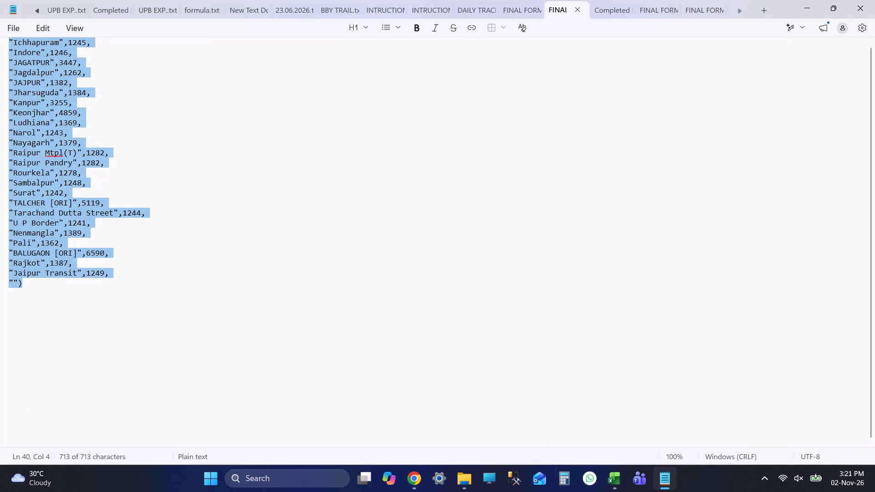
key("ctrl+c")
key("ctrl+c")
Switch to the EXTENDED FILE 20261102 workbook and paste the copied SWITCH formula into cell D2 of the GODOWN sheet.
key("alt+Tab")
key("alt+Tab")
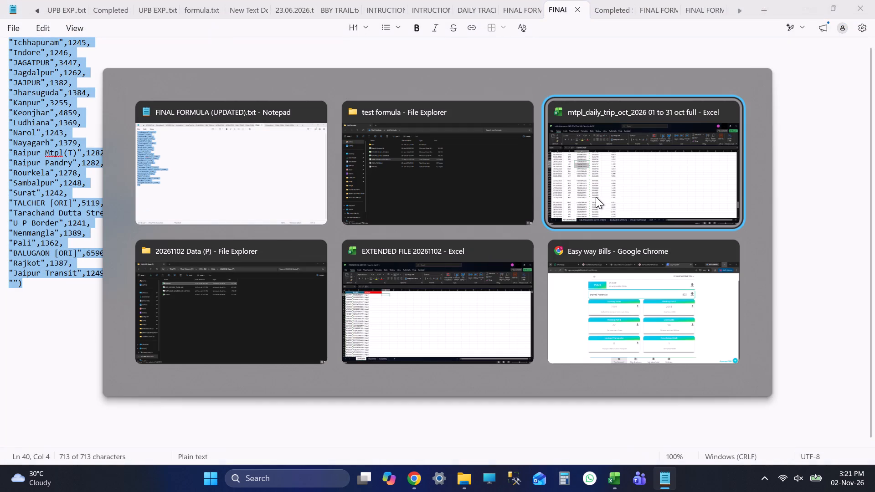
key("alt+Tab")
key("alt+Tab")
key("F2")
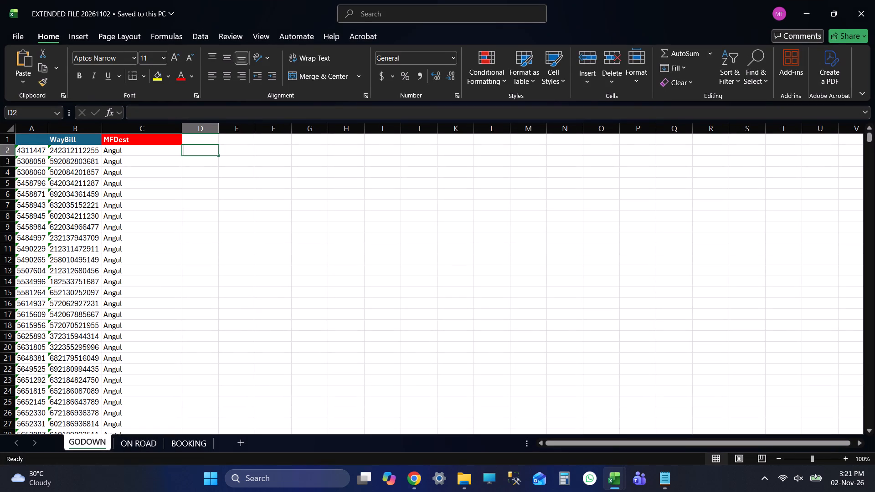
key("ctrl+v")
key("Return")
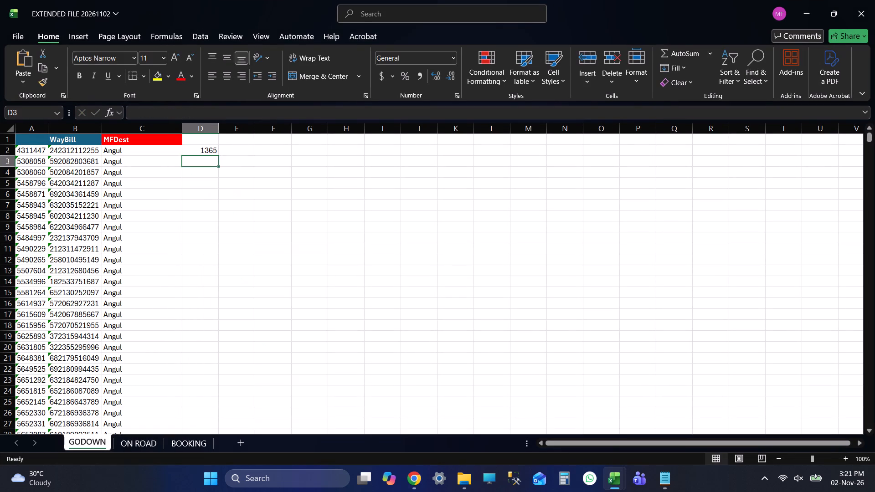
Fill the D2 formula down column D for all GODOWN data rows and save the workbook.
left_click(211, 148)
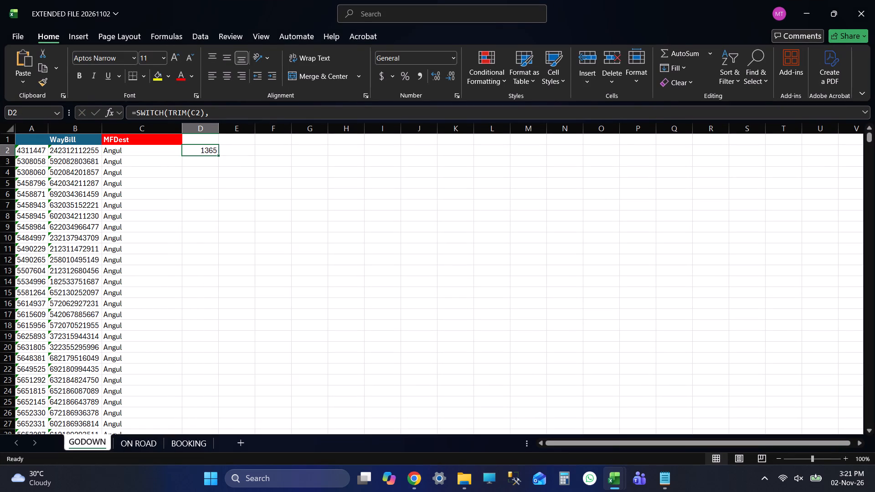
double_click(219, 156)
left_click(283, 152)
key("ctrl+s")
Check the last filled rows of column D on the GODOWN sheet and save the workbook.
left_click(201, 205)
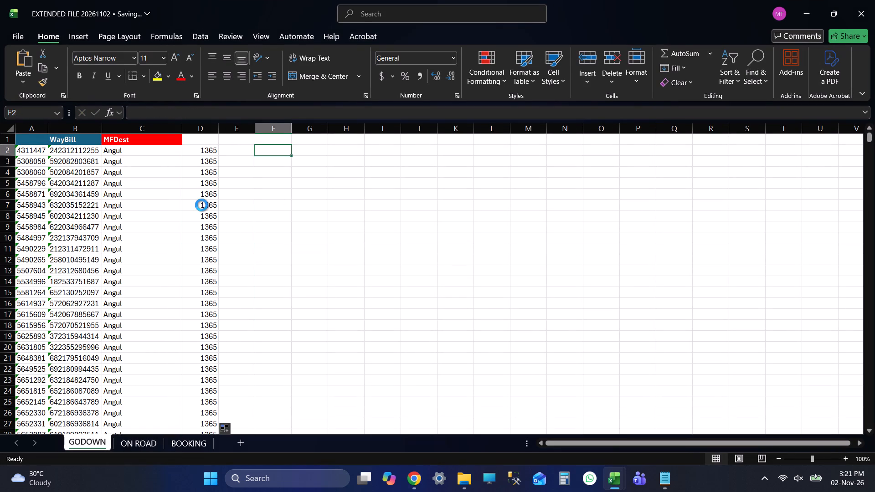
key("ctrl+Down")
key("Down")
key("Down")
key("Down")
key("Down")
key("Down")
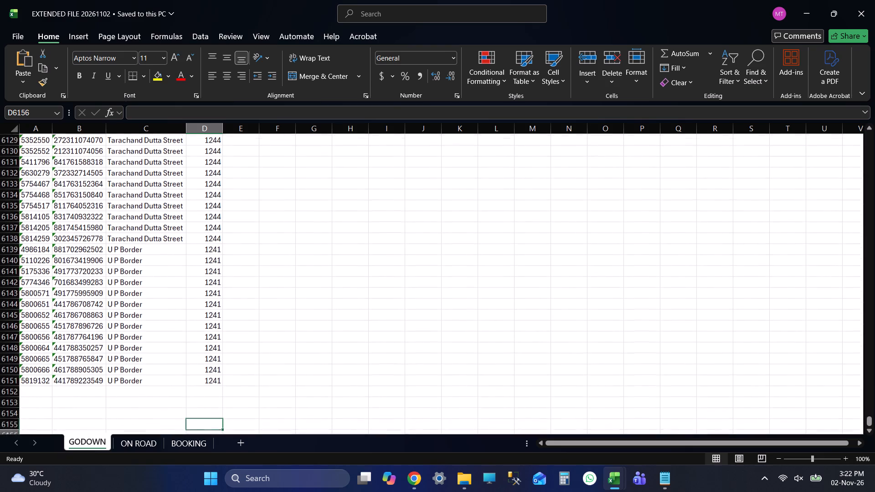
key("Down")
key("ctrl+Up")
key("ctrl+s")
key("ctrl+s")
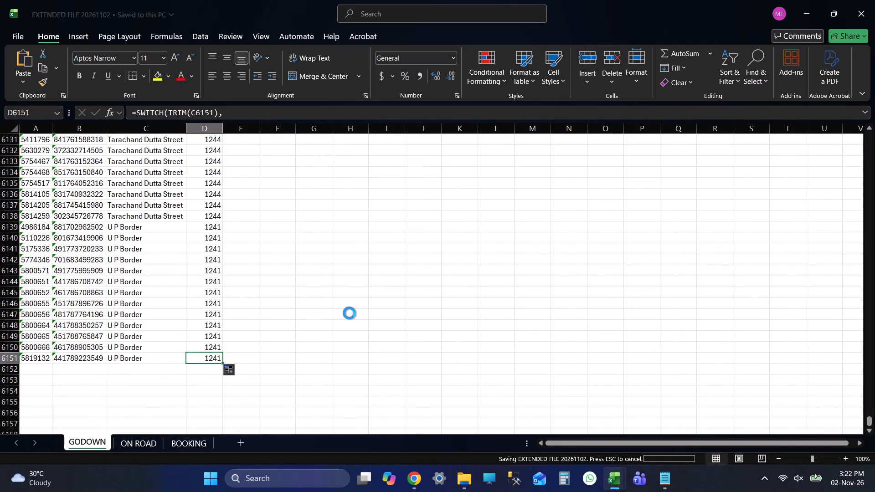
key("ctrl+s")
Review column D at the first and last GODOWN data rows and save the workbook again.
key("ctrl+Up")
key("Up")
key("Up")
key("Up")
key("Up")
key("Up")
key("ctrl+Down")
key("Down")
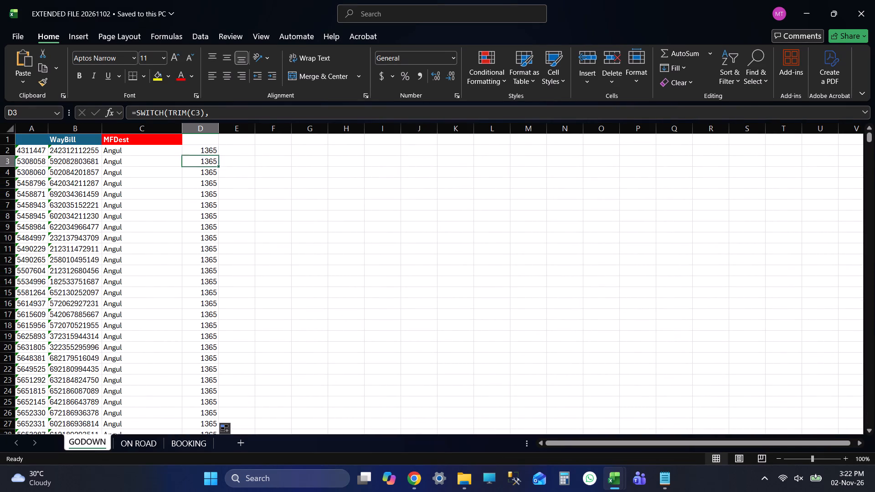
key("Down")
key("Down")
key("ctrl+Down")
key("Down")
key("Down")
key("Down")
key("Down")
key("Down")
key("Down")
key("Down")
key("ctrl+Up")
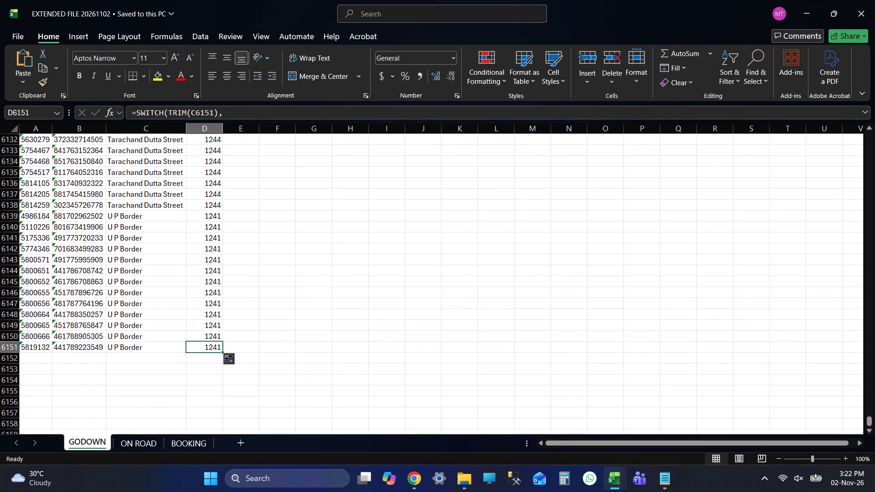
key("ctrl+Up")
key("Up")
key("Up")
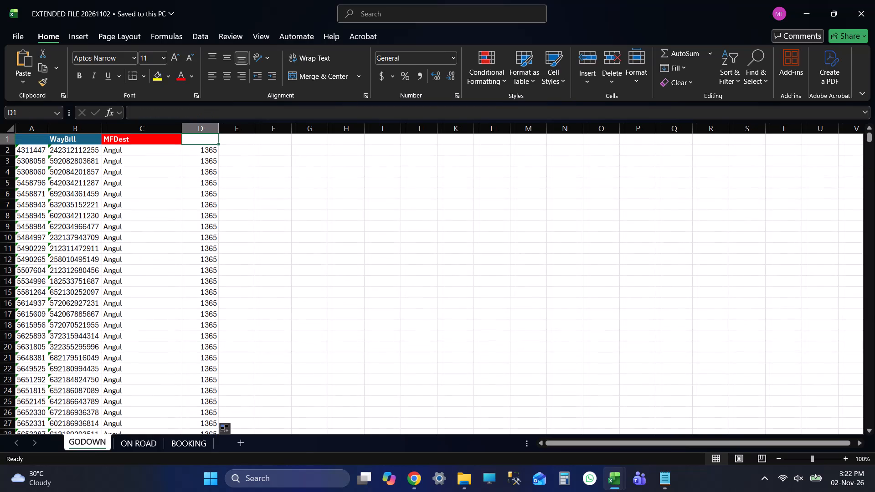
key("Up")
key("Up")
key("ctrl+s")
key("ctrl+s")
key("ctrl+s")
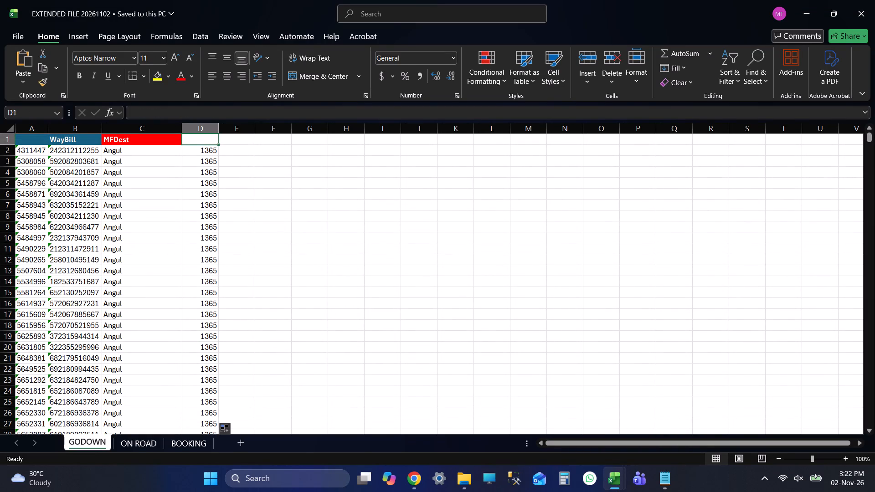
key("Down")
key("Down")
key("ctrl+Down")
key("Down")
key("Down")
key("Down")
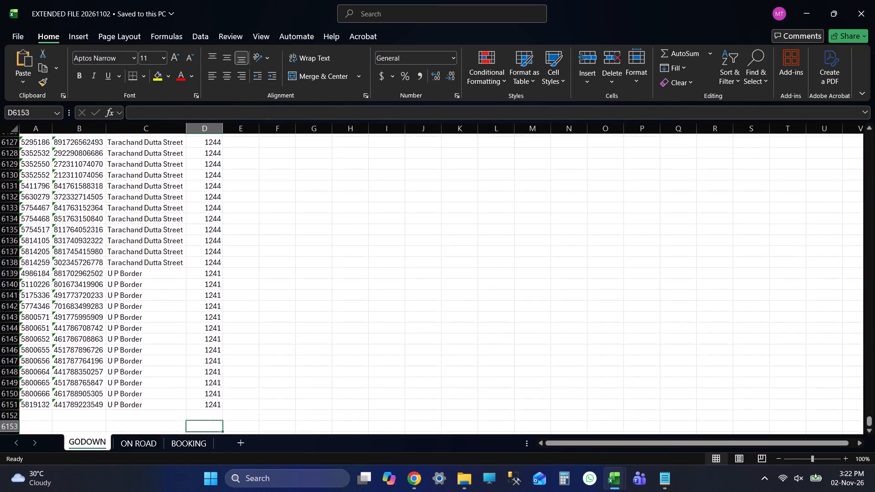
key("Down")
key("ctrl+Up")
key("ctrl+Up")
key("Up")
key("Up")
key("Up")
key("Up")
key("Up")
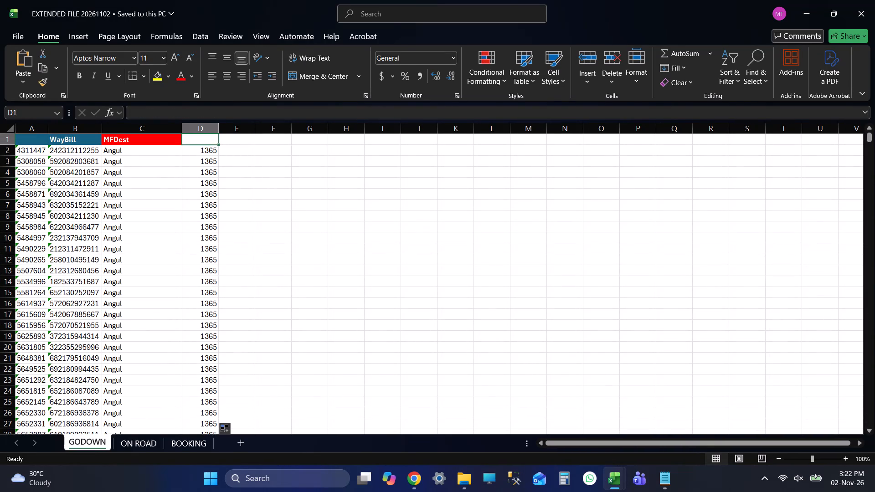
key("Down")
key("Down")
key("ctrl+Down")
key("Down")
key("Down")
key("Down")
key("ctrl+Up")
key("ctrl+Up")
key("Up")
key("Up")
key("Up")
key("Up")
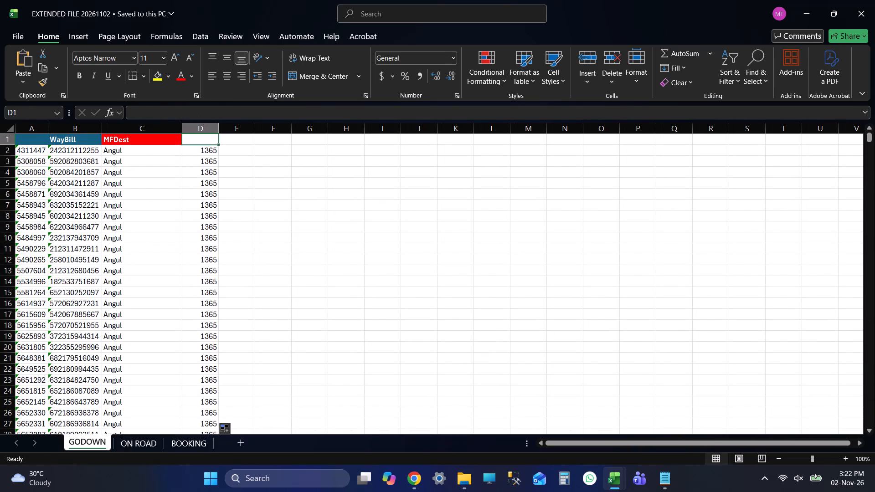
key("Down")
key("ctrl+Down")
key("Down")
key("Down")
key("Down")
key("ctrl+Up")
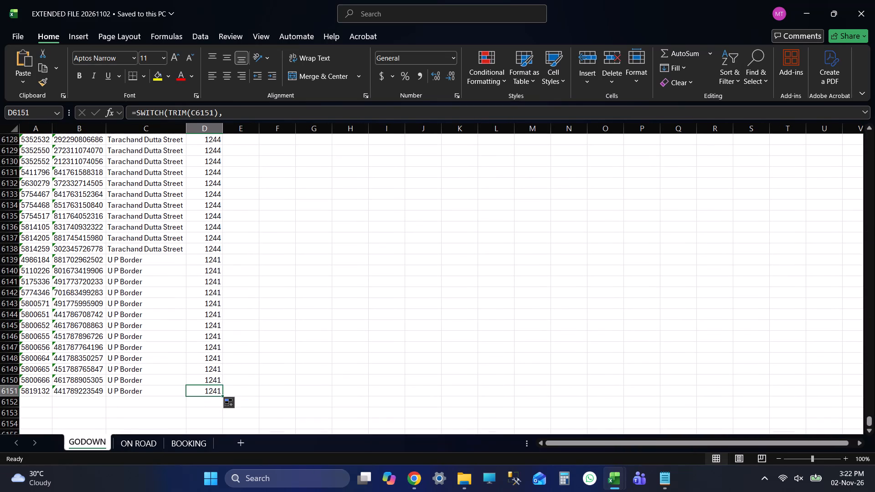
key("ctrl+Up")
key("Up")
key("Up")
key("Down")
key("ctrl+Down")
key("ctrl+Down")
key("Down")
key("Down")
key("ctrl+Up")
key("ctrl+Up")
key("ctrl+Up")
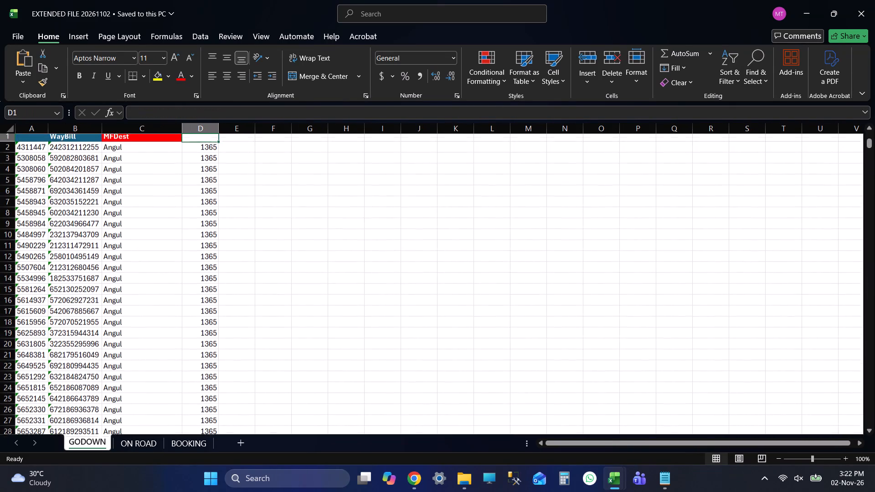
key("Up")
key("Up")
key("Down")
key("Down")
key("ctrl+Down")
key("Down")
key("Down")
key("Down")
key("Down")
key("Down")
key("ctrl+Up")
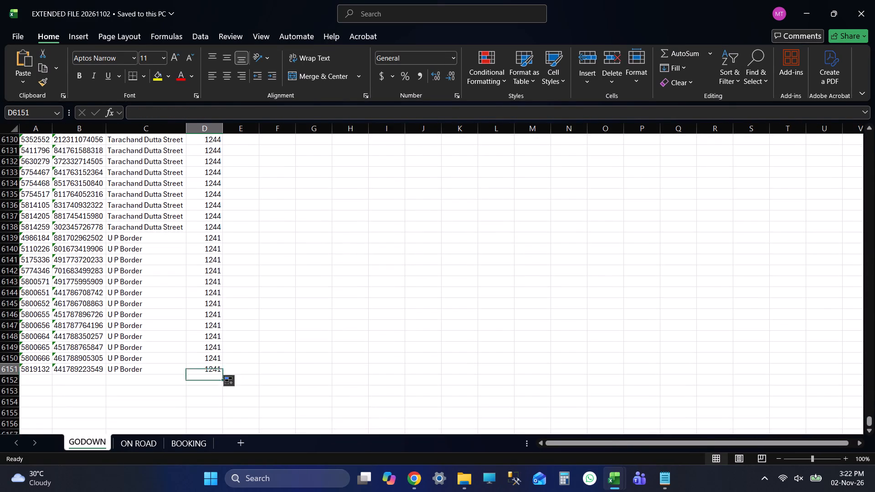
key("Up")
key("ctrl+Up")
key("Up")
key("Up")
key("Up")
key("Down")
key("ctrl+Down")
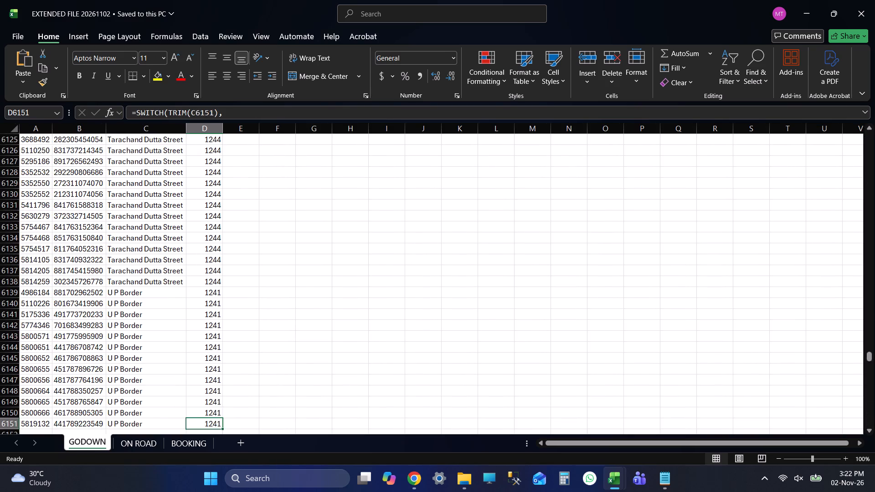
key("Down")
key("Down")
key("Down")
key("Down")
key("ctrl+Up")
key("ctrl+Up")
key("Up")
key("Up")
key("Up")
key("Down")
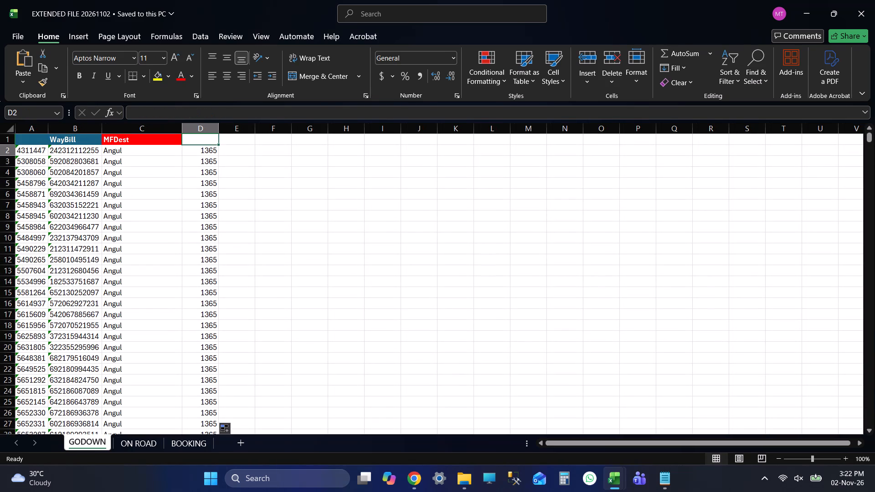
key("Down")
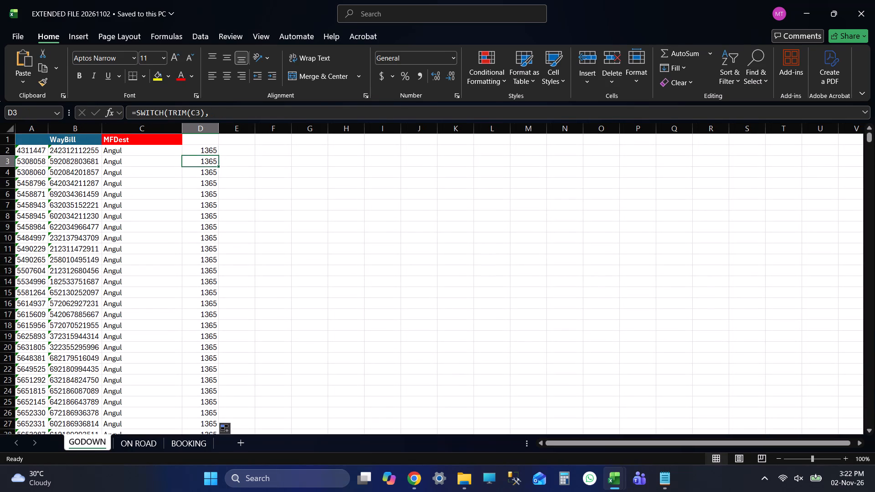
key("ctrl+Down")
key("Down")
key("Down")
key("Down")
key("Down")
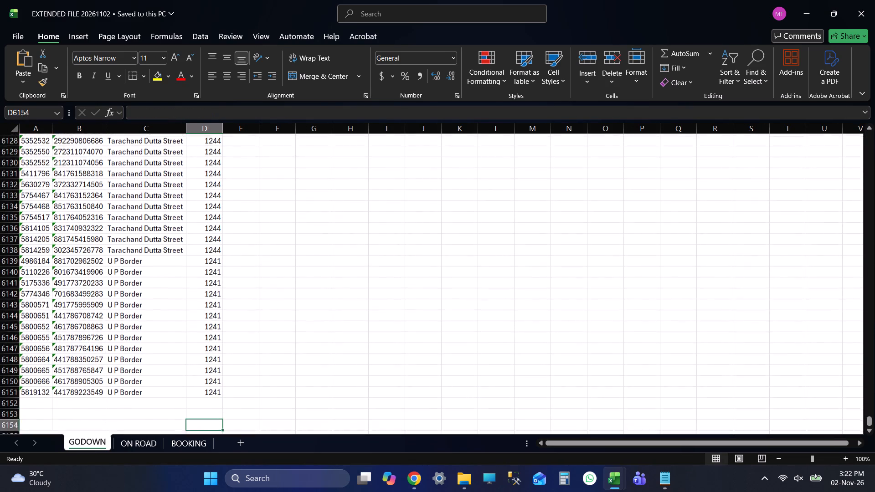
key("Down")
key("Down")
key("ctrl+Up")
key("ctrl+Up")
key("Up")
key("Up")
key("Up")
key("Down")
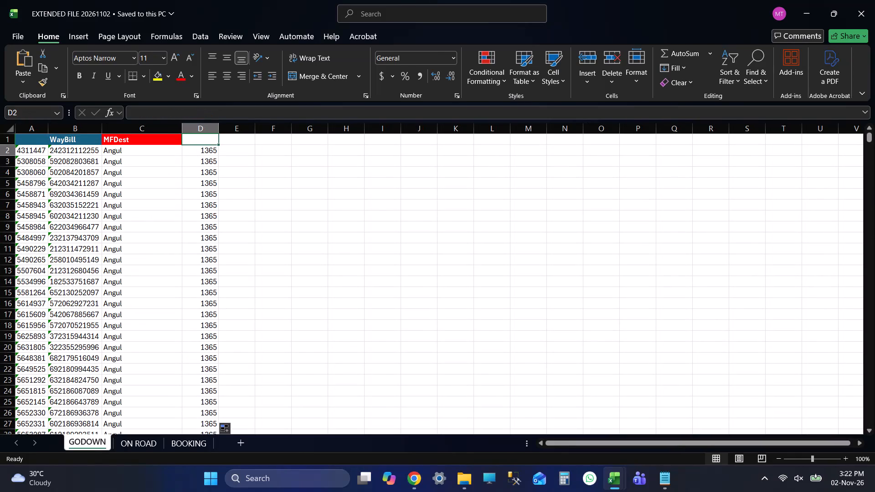
Search the GODOWN sheet for PAR to locate the Paradeep record.
key("Up")
key("Up")
key("ctrl+f")
type("PAR")
key("Return")
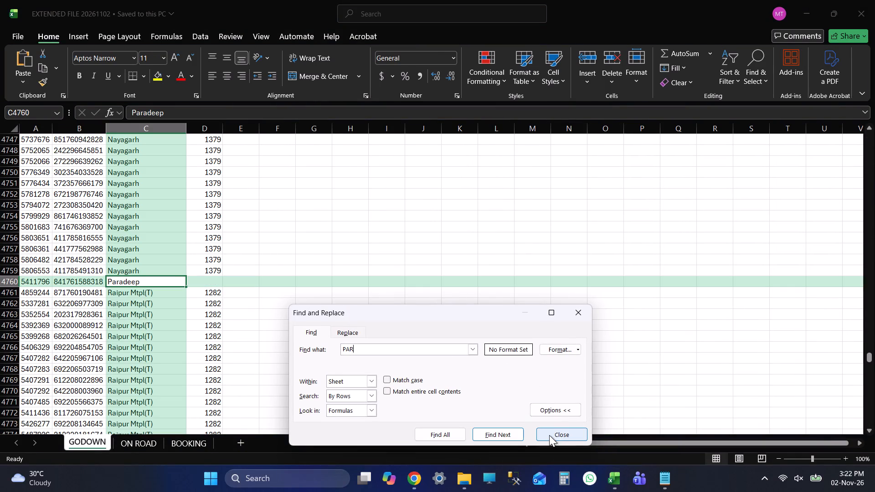
left_click(549, 435)
Copy the Paradeep row, row 4760, from GODOWN into row 9 of the BOOKING sheet and save the workbook.
left_click(16, 280)
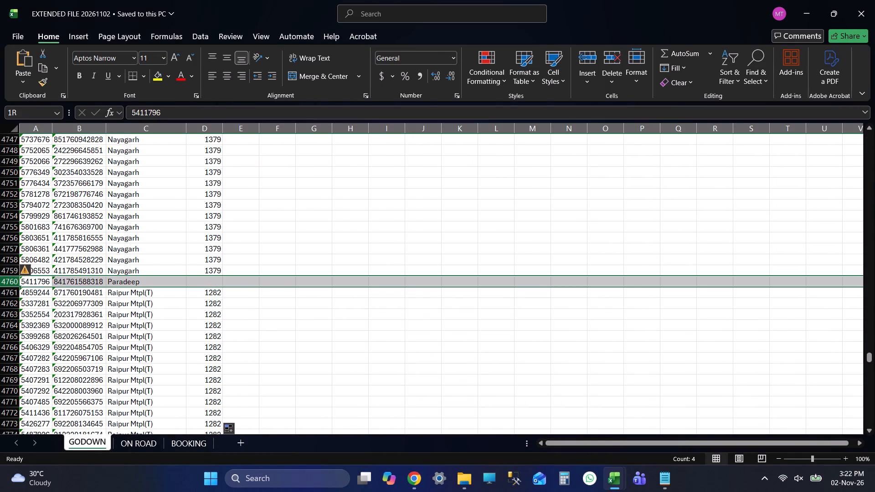
key("ctrl+c")
left_click(178, 444)
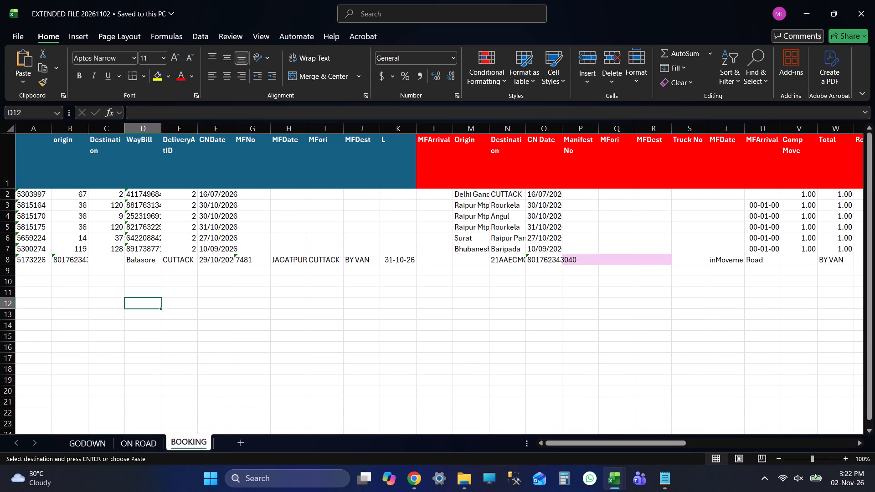
left_click(36, 272)
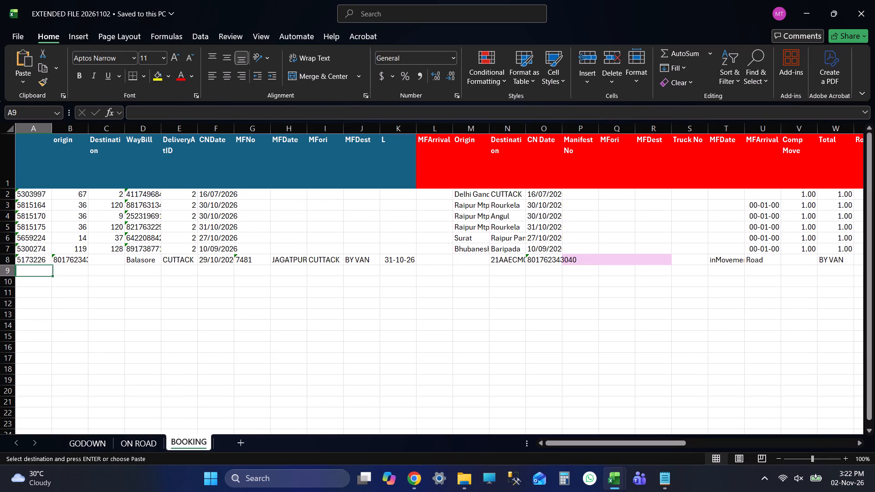
key("ctrl+v")
left_click(217, 328)
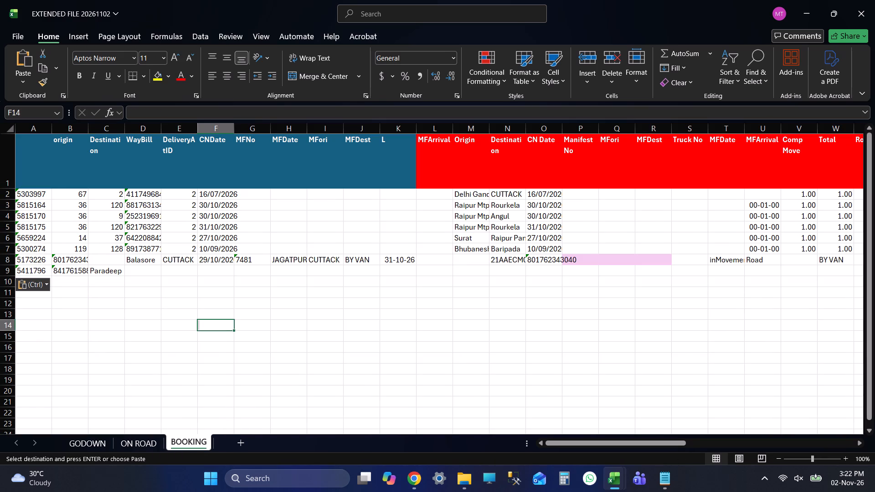
key("ctrl+s")
key("ctrl+s")
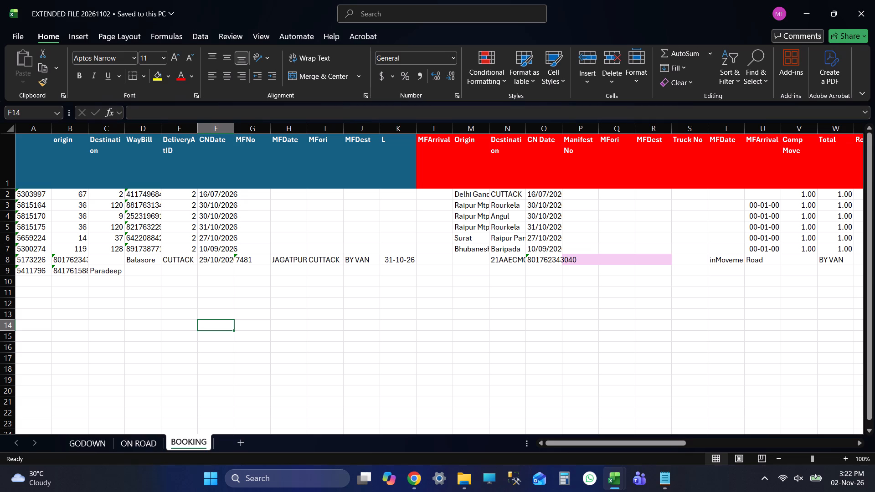
Select cell D9 beside Paradeep on the BOOKING sheet and save the workbook again.
left_click(136, 268)
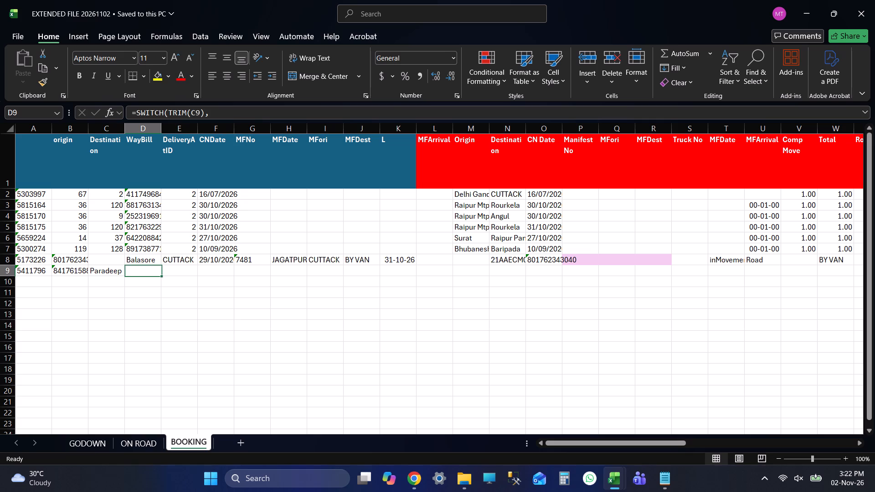
key("ctrl+s")
key("ctrl+s")
Delete the Paradeep row, row 4760, from the GODOWN sheet and save the workbook.
left_click(98, 444)
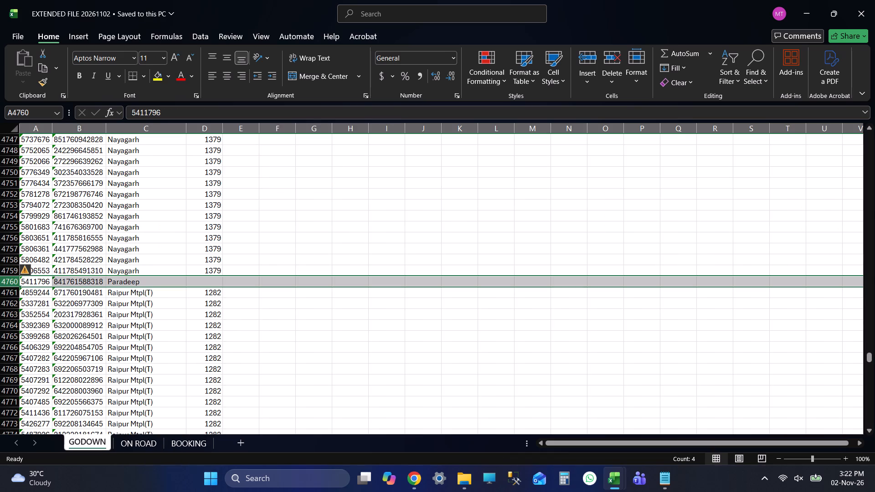
key("ctrl+minus")
left_click(350, 192)
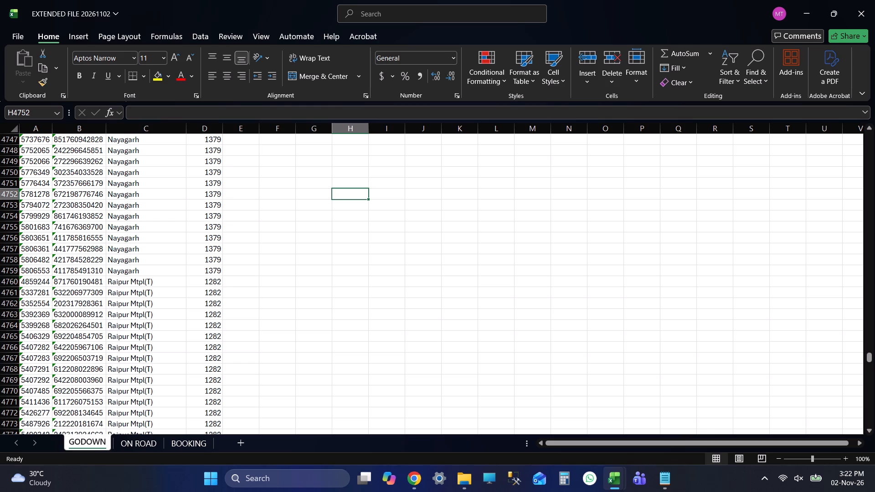
key("ctrl+s")
Search GODOWN for BHI, copy the two Bhiwandi rows, 1568 and 1569, into BOOKING rows 10 and 11, and save.
key("ctrl+f")
type("BHI")
key("Return")
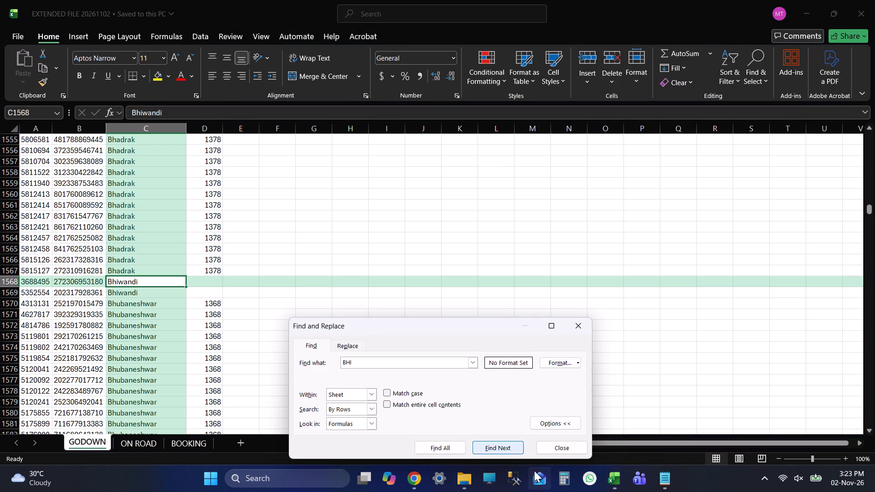
left_click(543, 446)
left_click(18, 281)
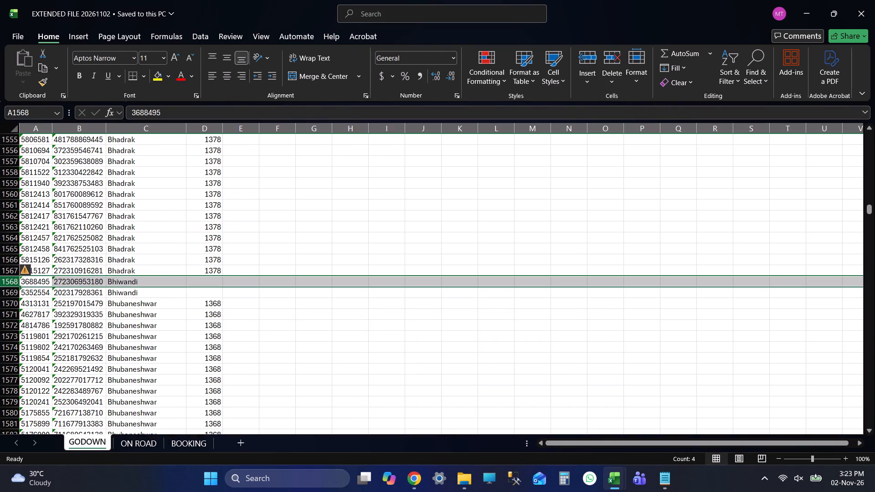
key("shift+Down")
key("ctrl+c")
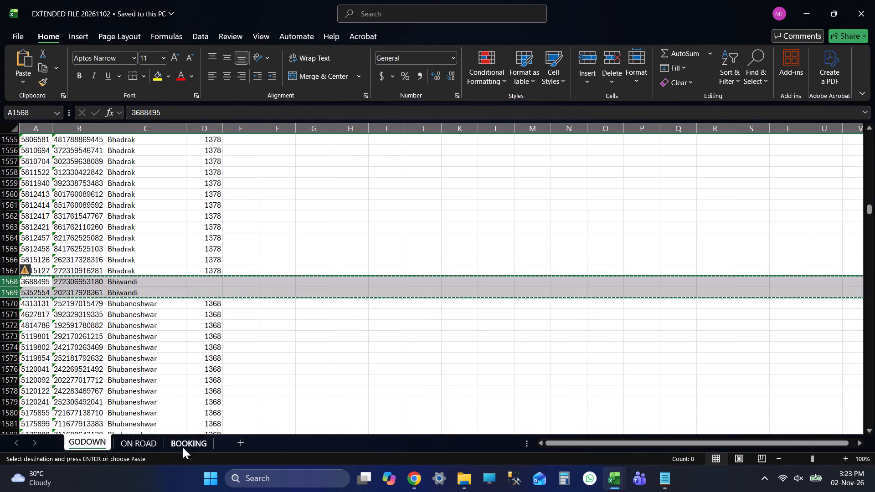
left_click(183, 447)
left_click(29, 283)
key("ctrl+v")
left_click(160, 362)
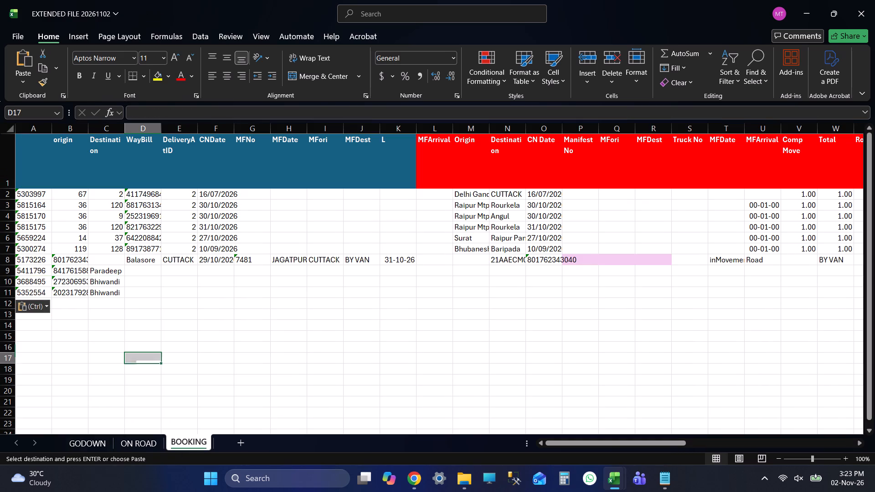
key("ctrl+s")
Delete the two Bhiwandi rows, 1568 and 1569, from the GODOWN sheet and save the workbook.
left_click(80, 442)
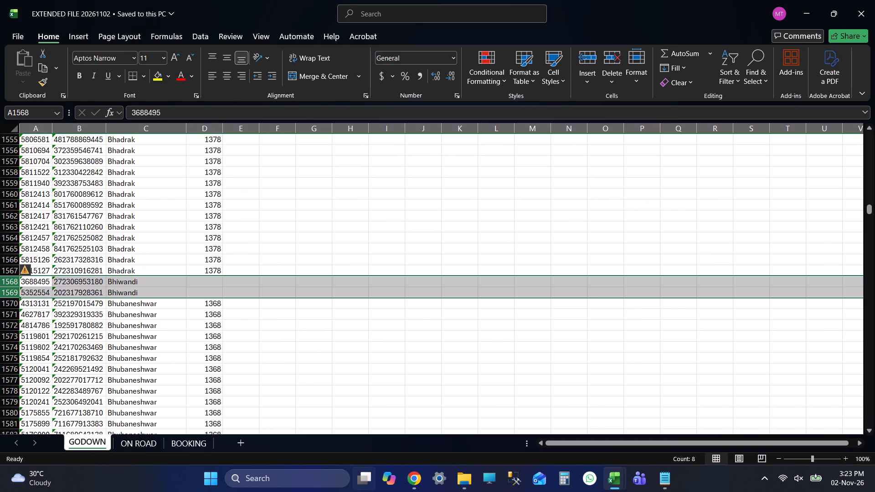
key("ctrl+minus")
left_click(390, 178)
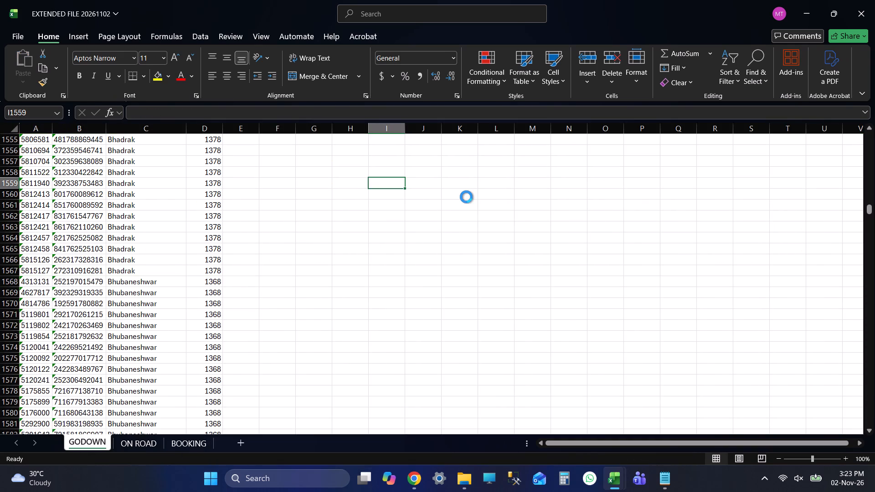
key("ctrl+s")
Search the GODOWN sheet in turn for NAG, MUM, JAL and DEL to check for further records without branch codes.
key("ctrl+f")
type("NAG")
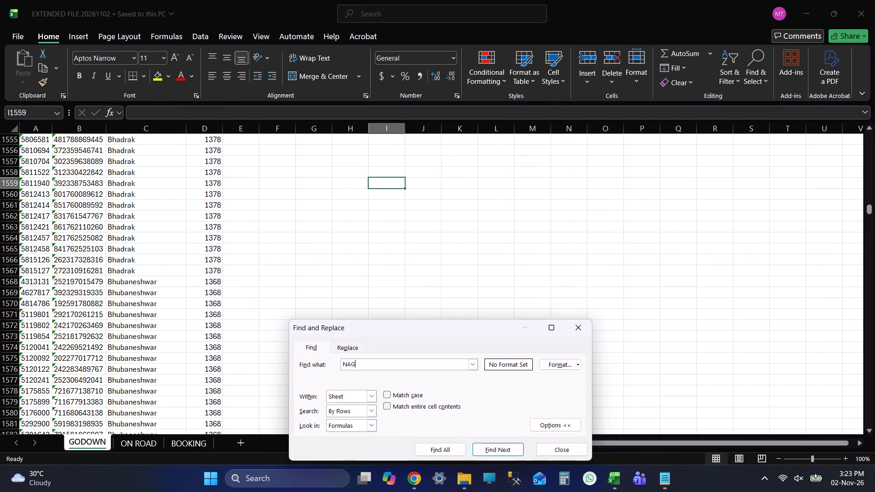
key("Return")
key("Return")
key("BackSpace")
key("BackSpace")
key("BackSpace")
key("BackSpace")
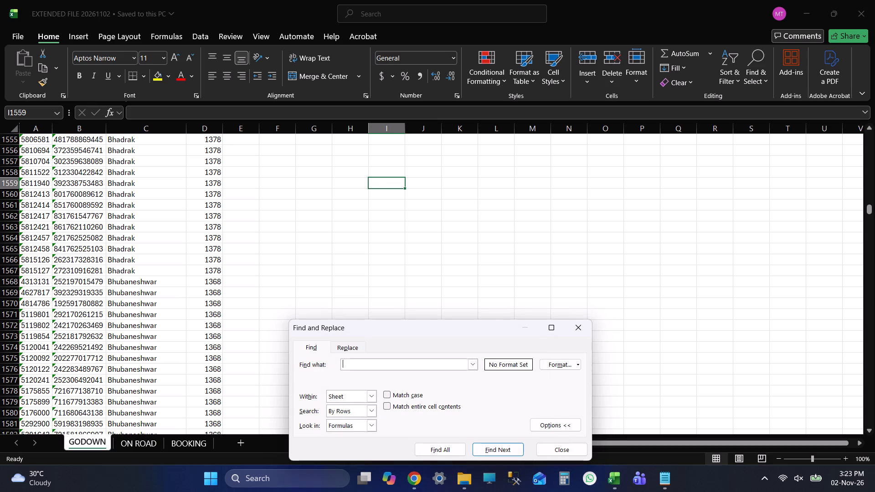
type("MUM")
key("Return")
key("Return")
key("BackSpace")
key("BackSpace")
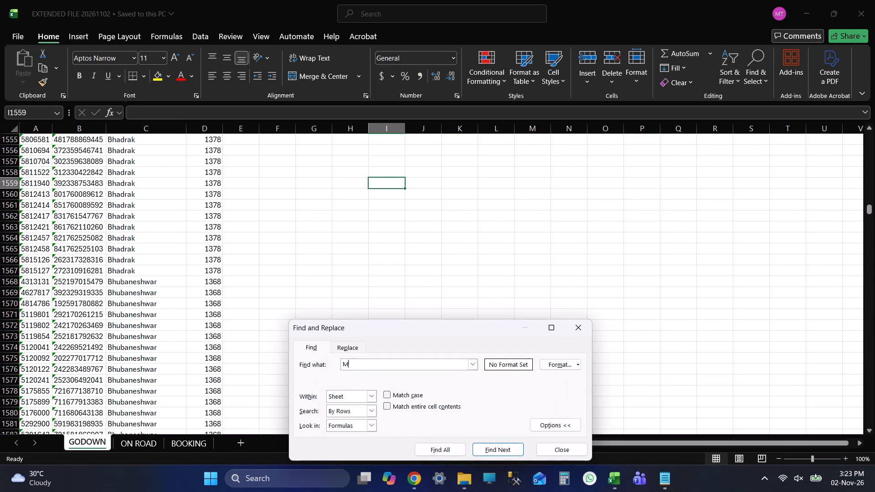
key("BackSpace")
type("JAL")
key("Return")
key("Return")
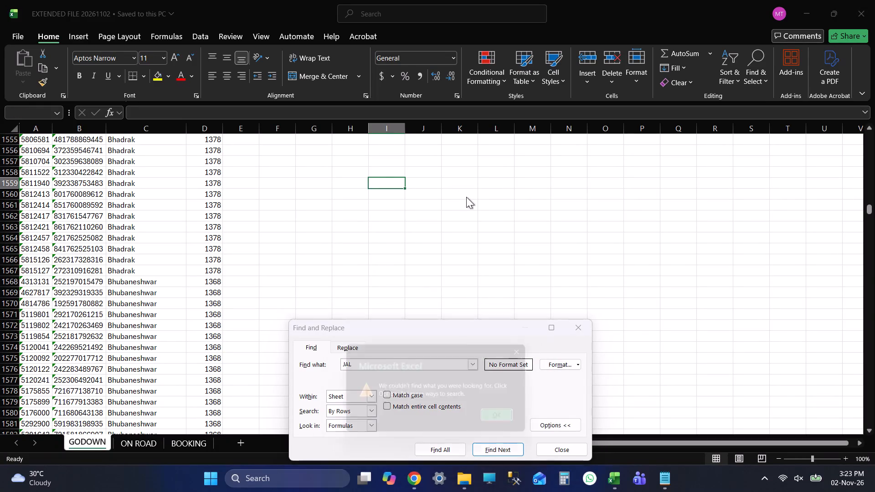
key("BackSpace")
key("BackSpace")
key("BackSpace")
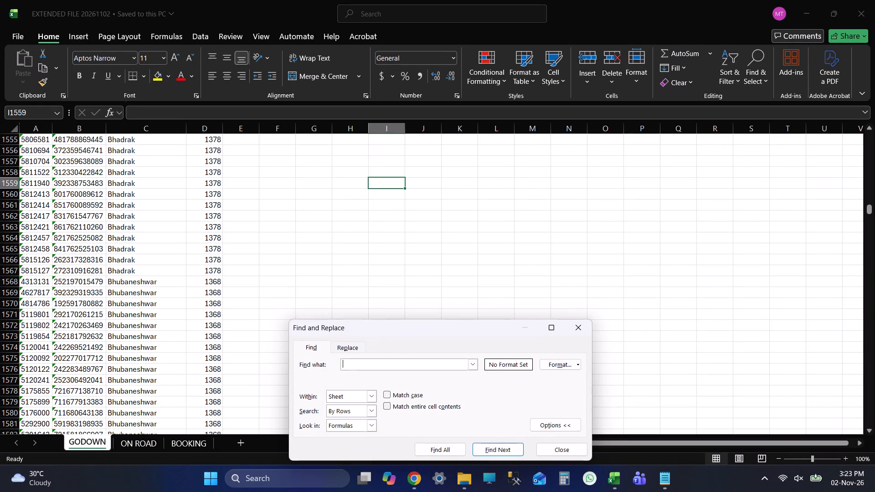
type("DEL")
key("Return")
key("Return")
left_click(561, 444)
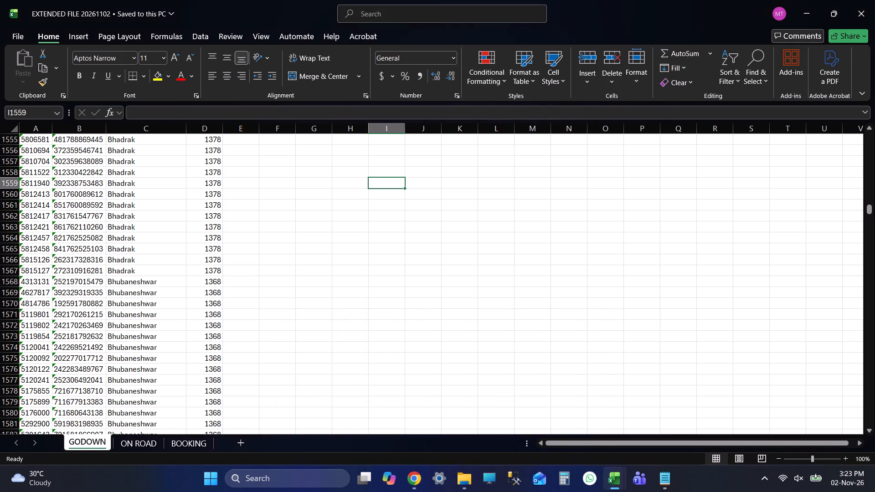
Return to cell D1 at the top of the GODOWN code column and save the workbook.
left_click(200, 292)
key("ctrl+Up")
key("Up")
key("Up")
key("Up")
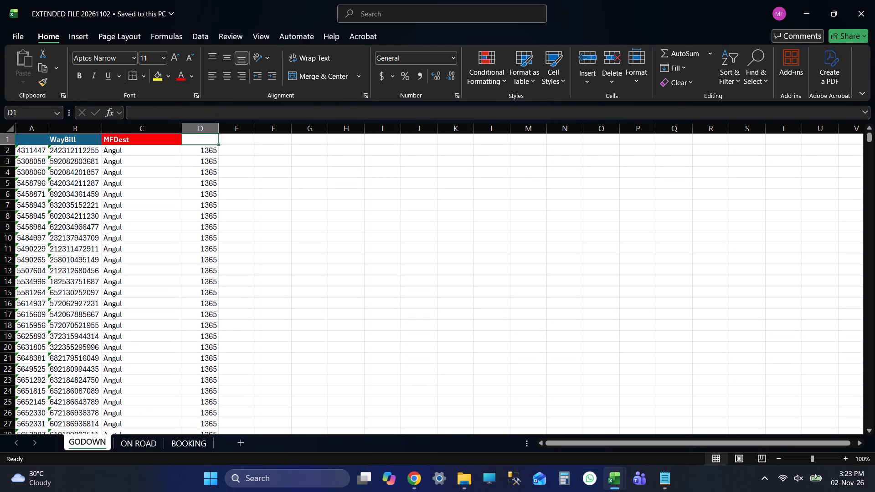
key("ctrl+s")
Switch to the ON ROAD sheet and save the workbook.
left_click(144, 446)
key("ctrl+s")
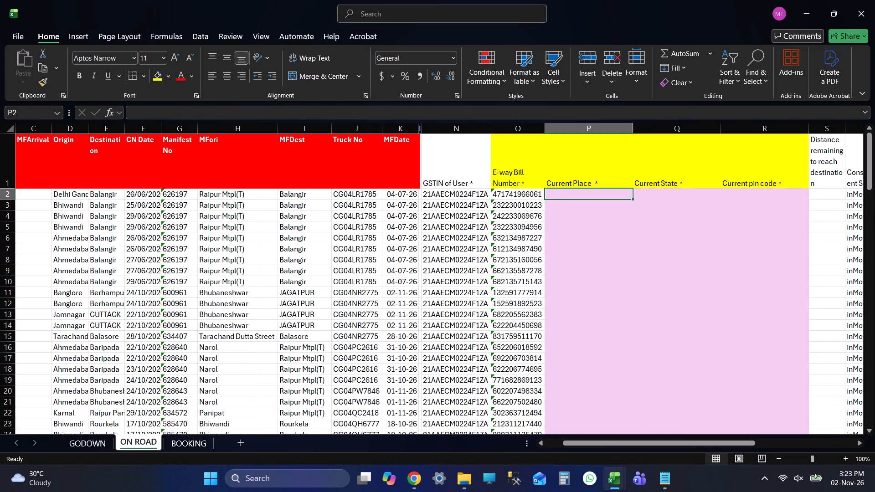
Close the Notepad window holding the branch code formula and the 20261102 Data (P) folder window.
key("alt+Tab")
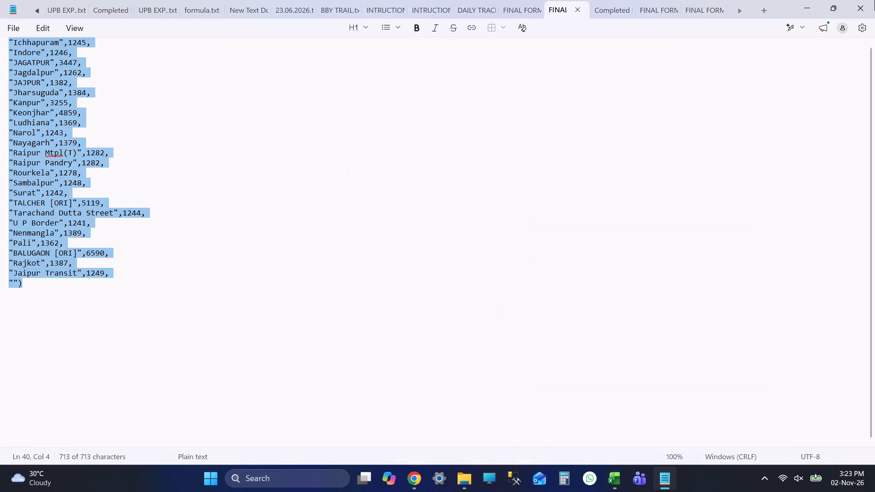
left_click(874, 0)
key("alt+Tab")
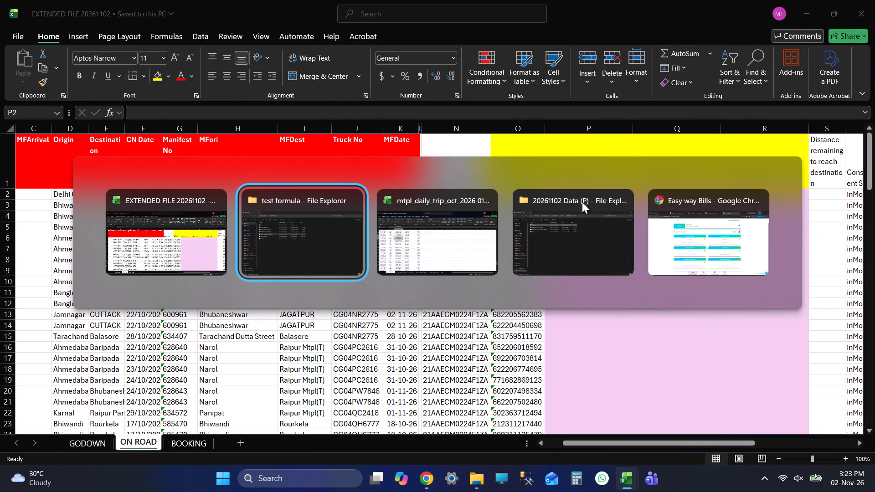
key("alt+Tab")
key("alt+Tab")
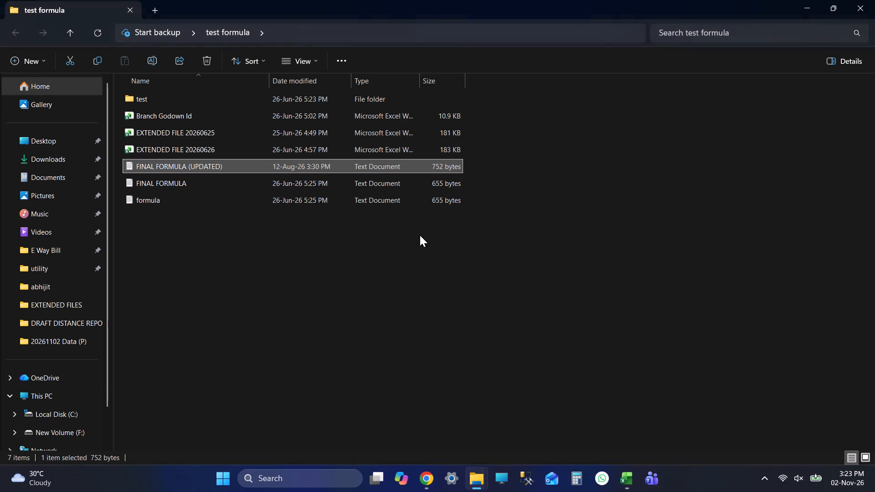
key("alt+Tab")
key("alt+Tab")
key("alt+Tab")
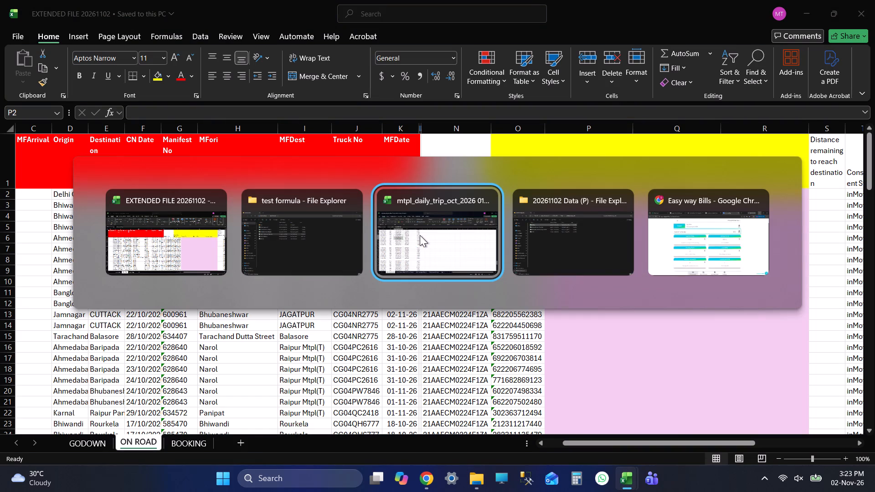
key("alt+Tab")
left_click(874, 0)
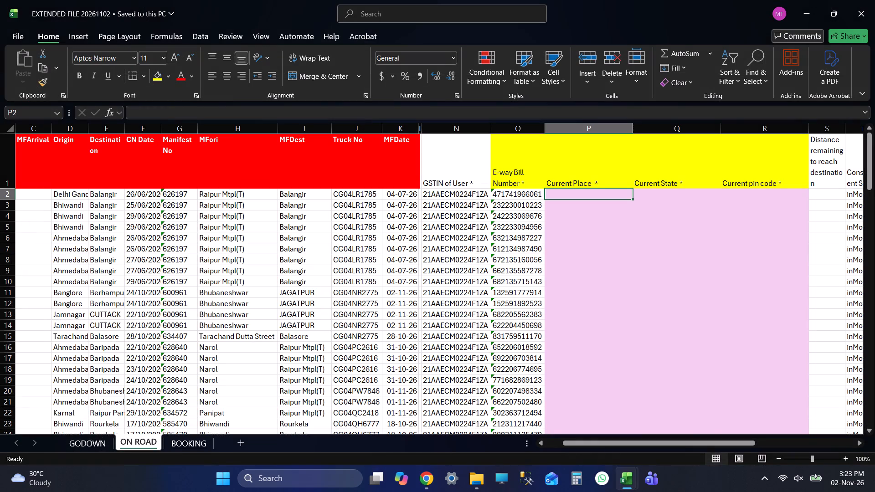
Save the EXTENDED FILE 20261102 workbook with the ON ROAD sheet open.
key("ctrl+s")
key("ctrl+s")
key("ctrl+s")
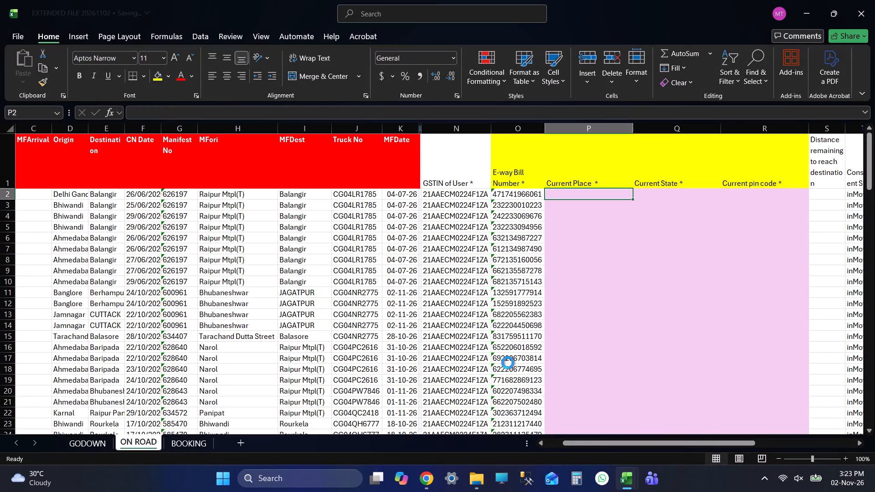
key("ctrl+s")
key("ctrl+s")
key("ctrl+s")
key("alt+Tab")
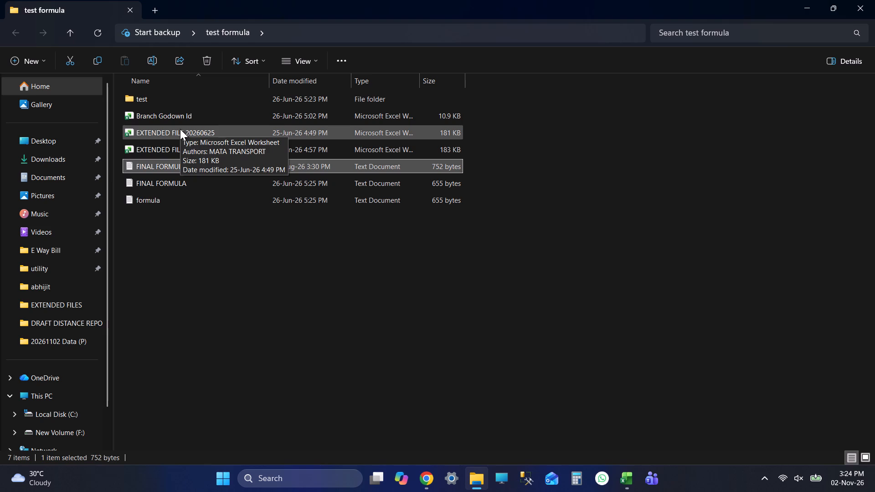
key("alt+Tab")
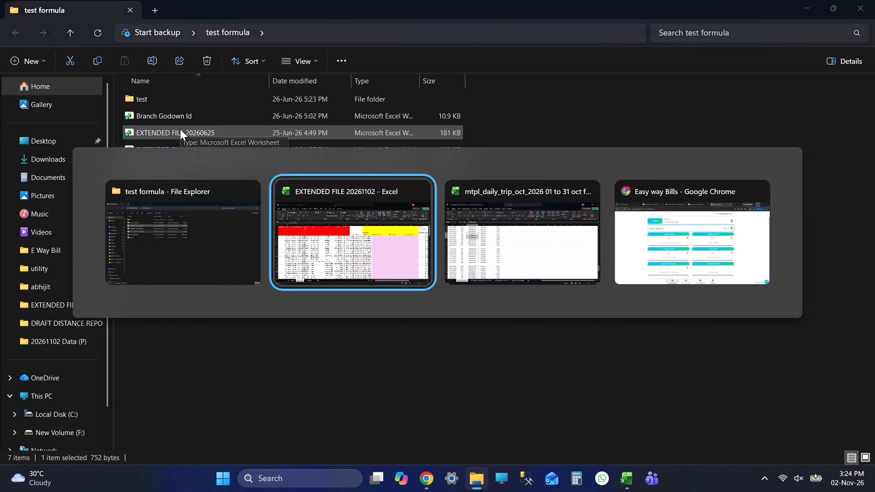
key("ctrl+s")
key("ctrl+s")
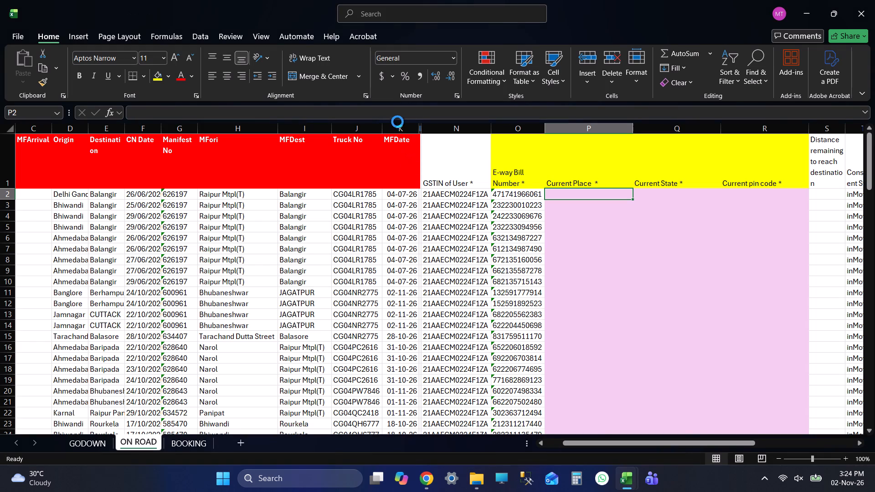
key("ctrl+s")
key("ctrl+s")
key("ctrl+s")
key("ctrl+s")
key("ctrl+s")
key("ctrl+s")
key("ctrl+s")
key("ctrl+s")
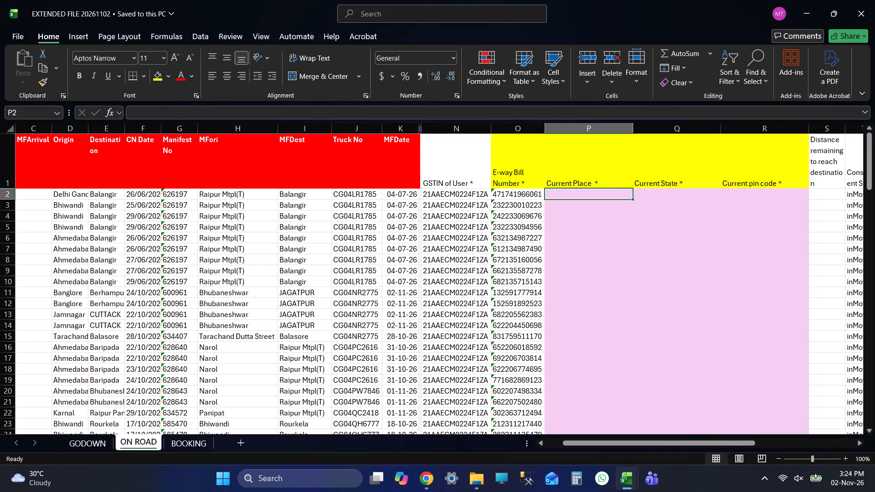
Move the selection to the first Truck No cell, J2, on the ON ROAD sheet.
key("shift+Tab")
key("shift+Tab")
key("shift+Tab")
key("shift+Tab")
key("shift+Tab")
key("shift+Tab")
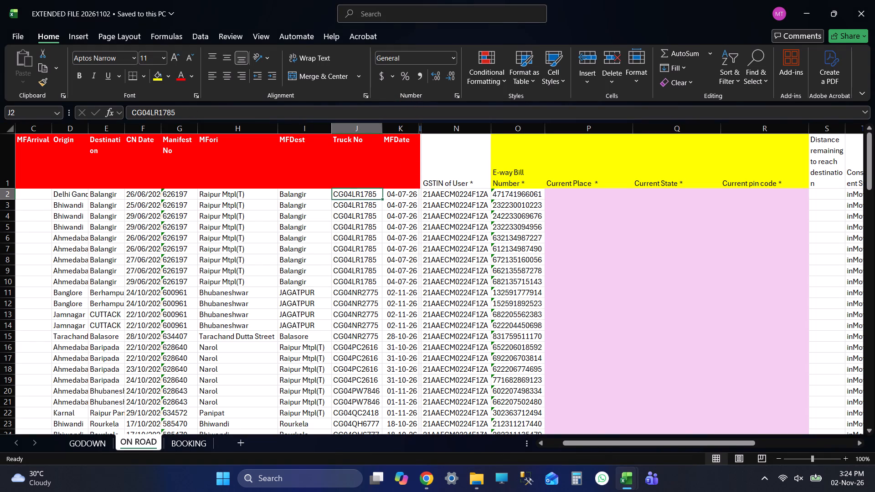
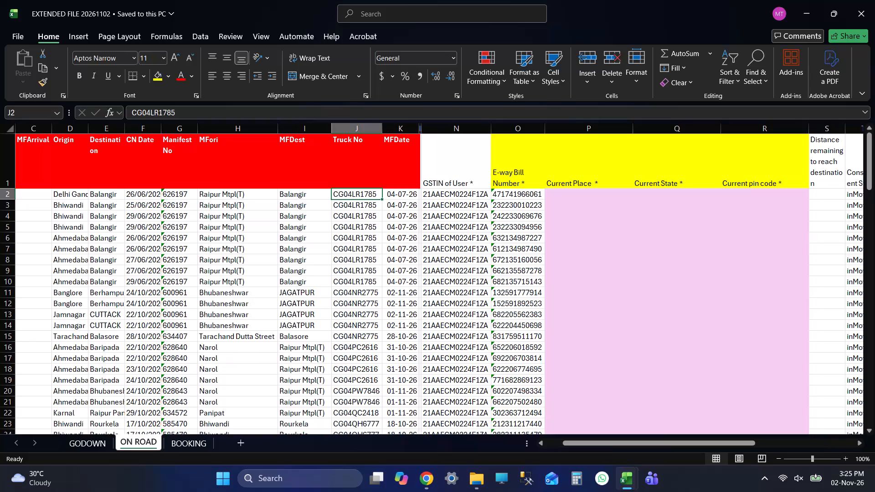
Select the first Current Place cell, P2, on the ON ROAD sheet and save the workbook.
left_click(579, 199)
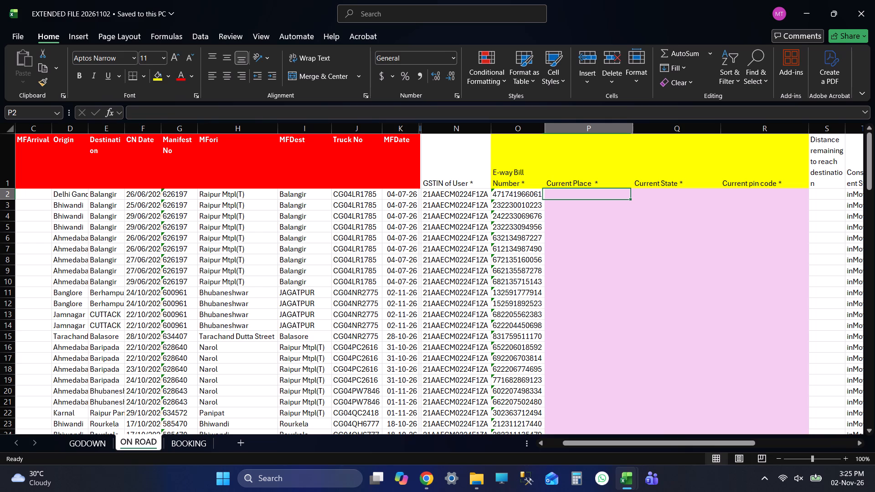
key("ctrl+s")
key("ctrl+s")
key("ctrl+s")
key("ctrl+s")
key("ctrl+s")
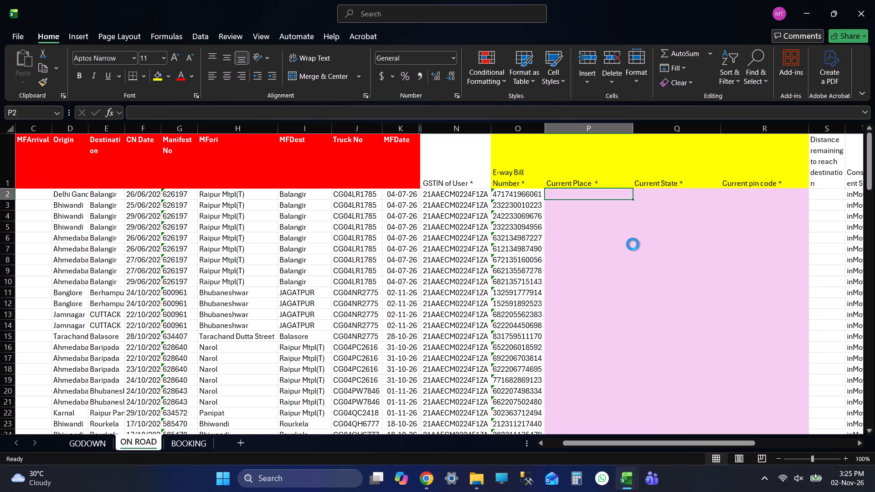
key("ctrl+s")
key("ctrl+s")
key("ctrl+s")
key("ctrl+s")
key("ctrl+s")
key("ctrl+s")
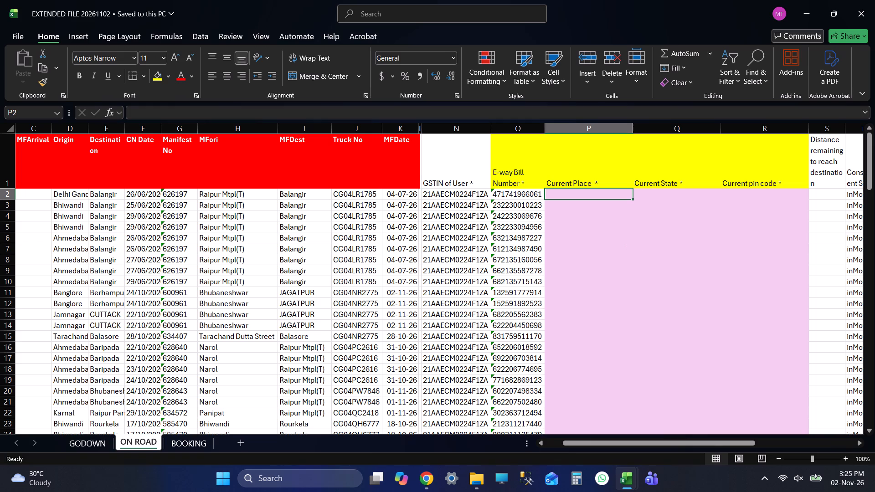
Close the test formula folder window.
key("alt+Tab")
key("alt+Tab")
key("alt+Tab")
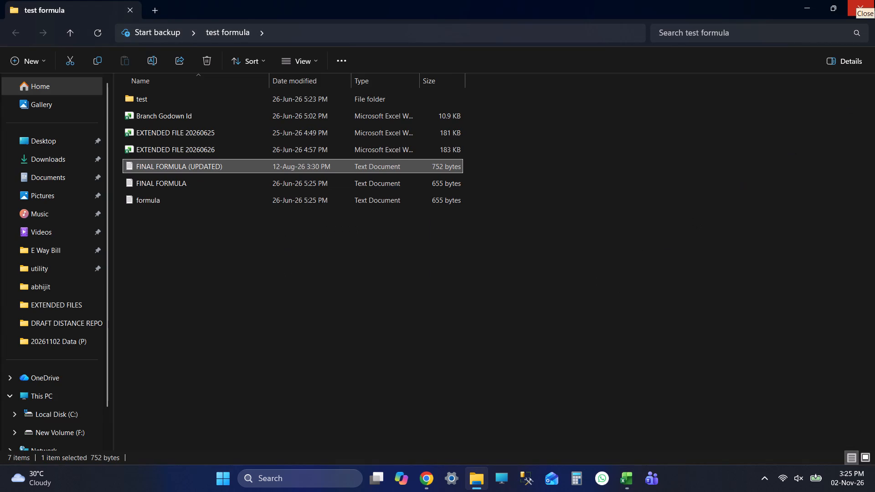
left_click(874, 0)
Save the EXTENDED FILE 20261102 workbook again, with the ON ROAD sheet open.
key("ctrl+s")
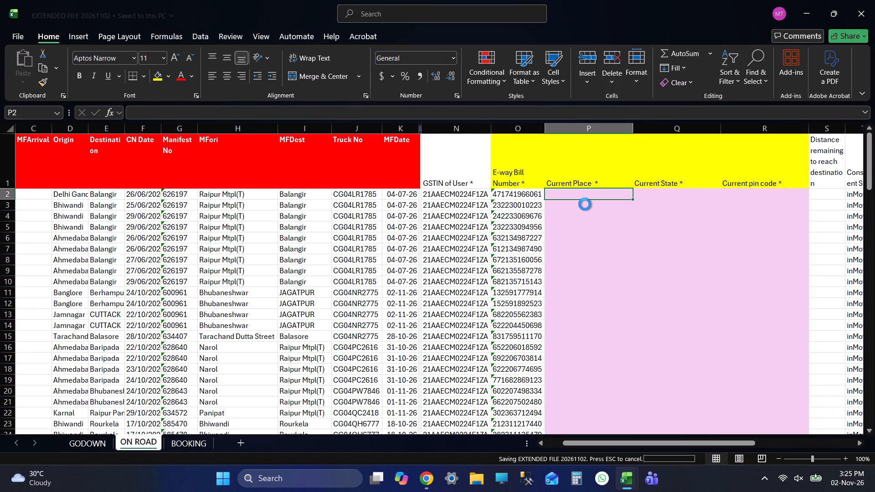
key("ctrl+s")
key("ctrl+s")
key("ctrl+s")
key("ctrl+s")
key("alt+Tab")
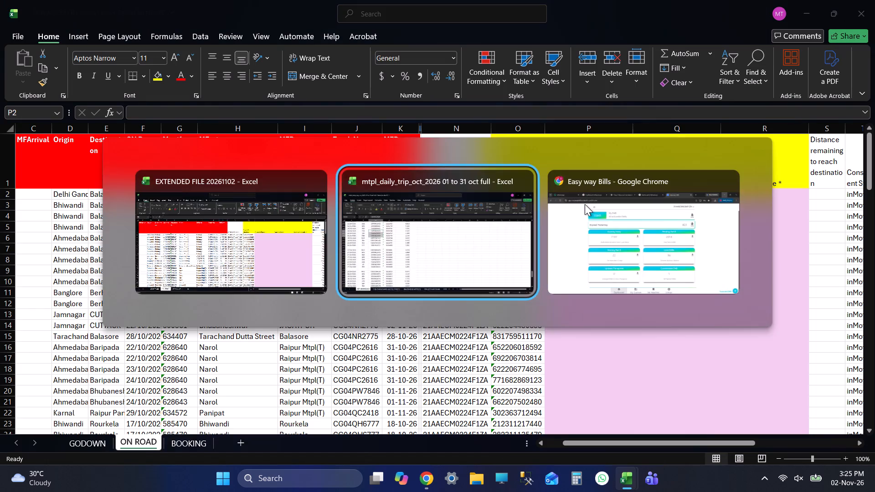
key("alt+Tab")
key("alt+Tab")
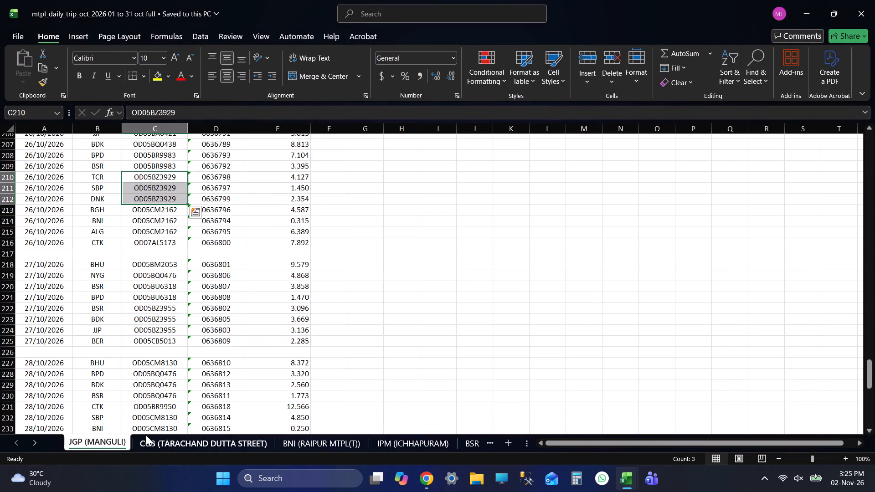
key("alt+Tab")
key("alt+Tab")
key("alt+Tab")
key("alt+Tab")
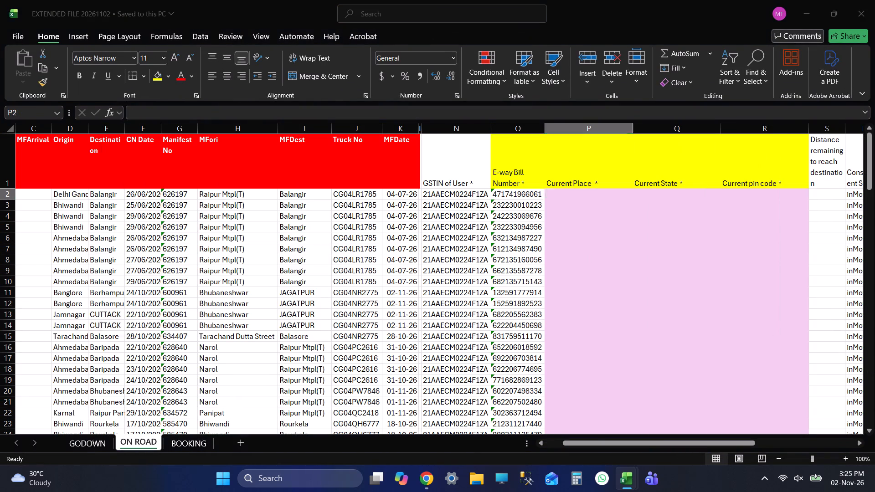
key("ctrl+s")
Minimize the open workbooks and open the E Way Bill folder on New Volume (F:).
triple_click(809, 10)
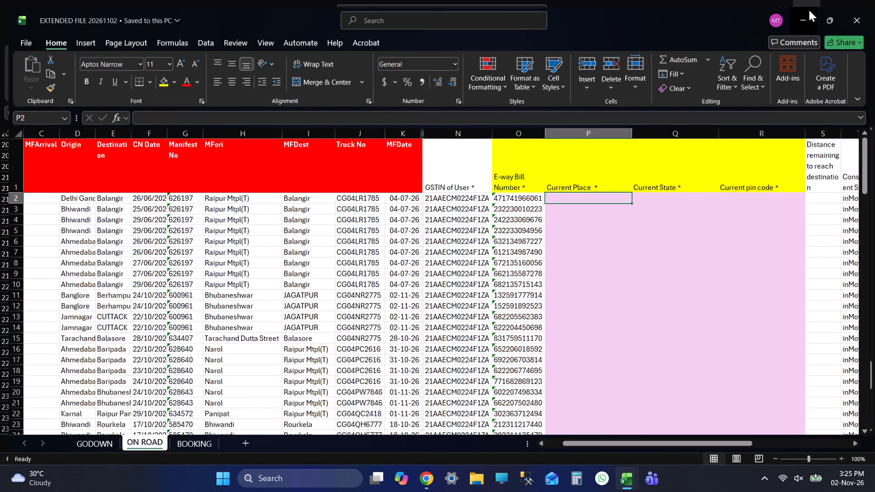
left_click(809, 10)
double_click(18, 184)
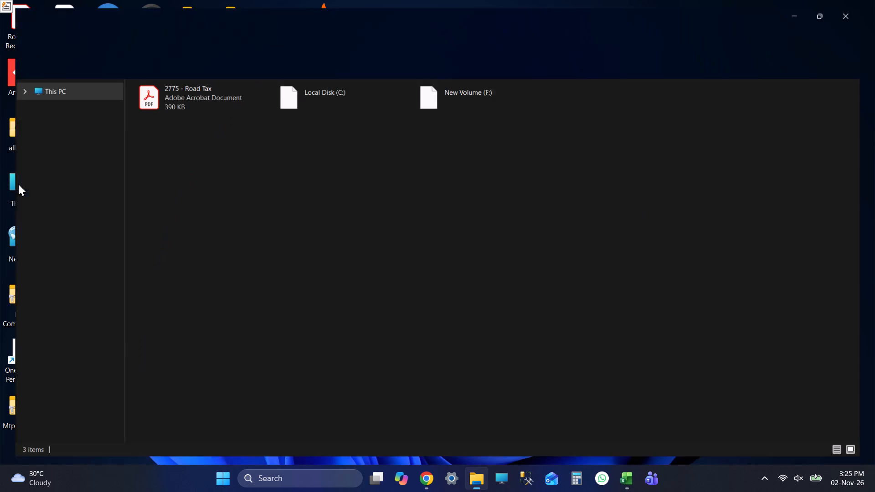
left_click(52, 236)
Close the mtpl_daily_trip_oct_2026 01 to 31 oct full workbook.
key("alt+Tab")
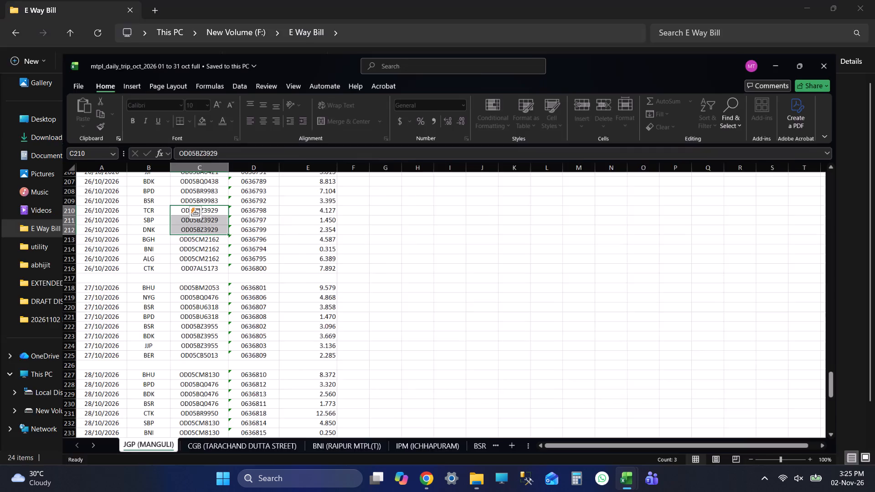
key("alt+Tab")
key("alt+Tab")
key("alt+Tab")
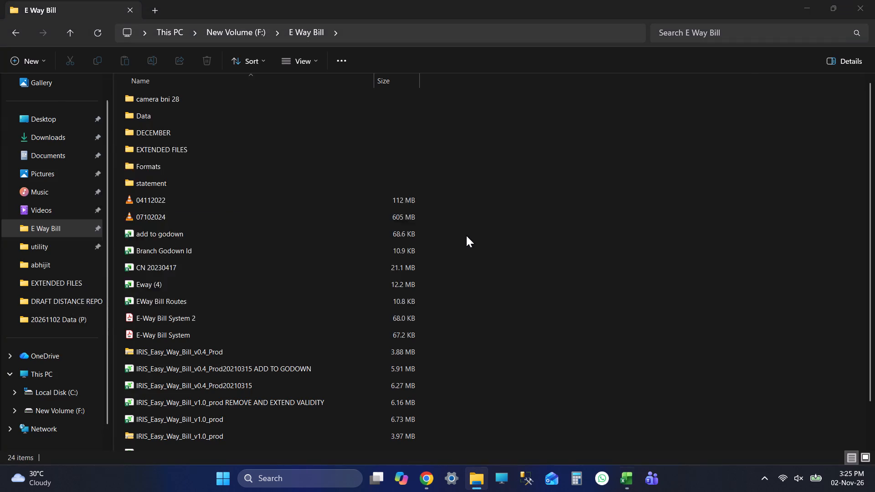
key("alt+Tab")
key("alt+Tab")
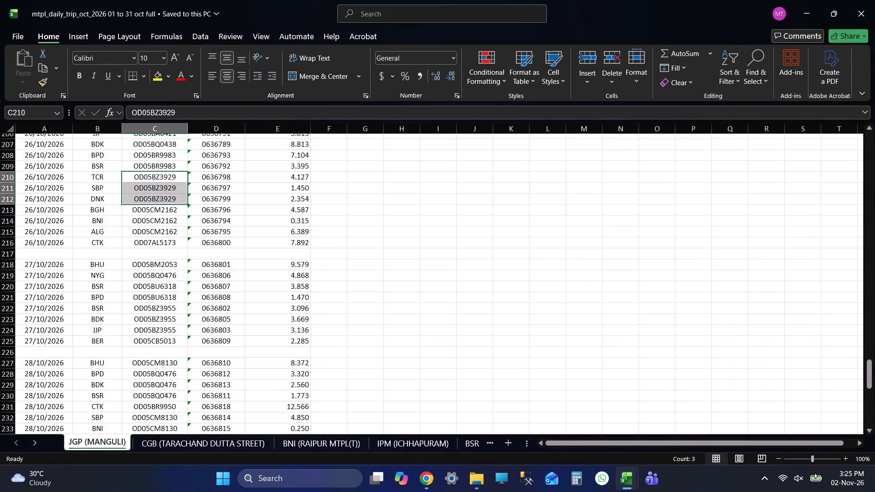
left_click(874, 0)
Open the EXTENDED FILE 20261101 workbook from the EXTENDED FILES folder and go to its on road sheet.
key("alt+Tab")
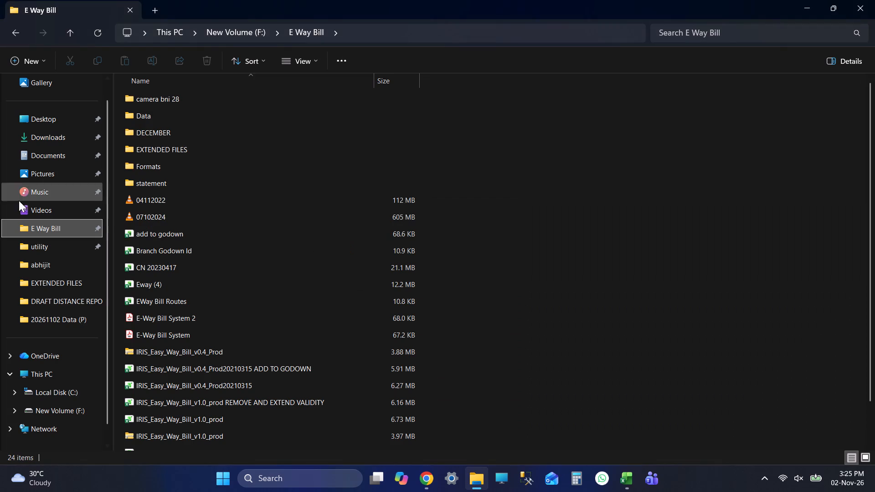
double_click(202, 154)
double_click(213, 117)
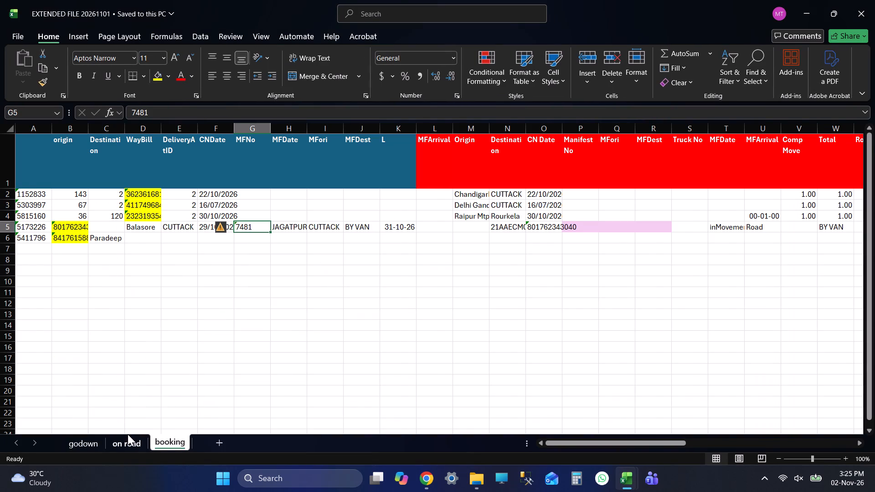
left_click(128, 448)
left_click(212, 233)
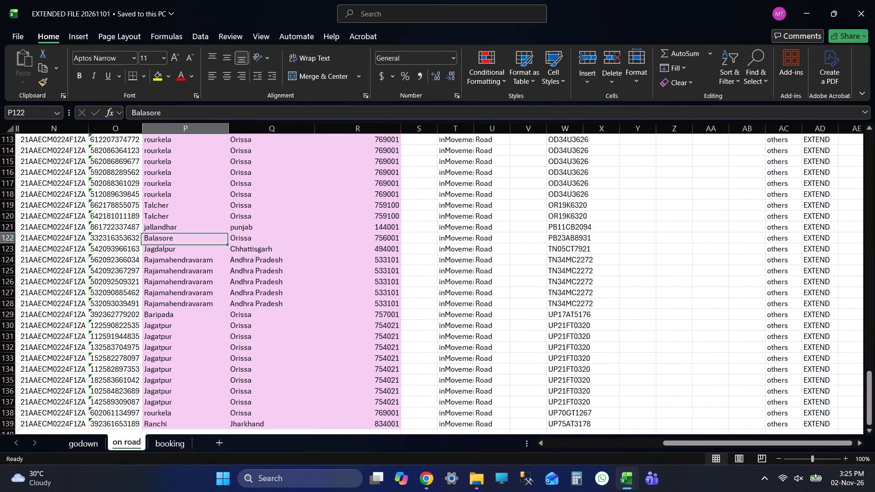
key("ctrl+Up")
key("Down")
key("alt+Tab")
key("alt+Tab")
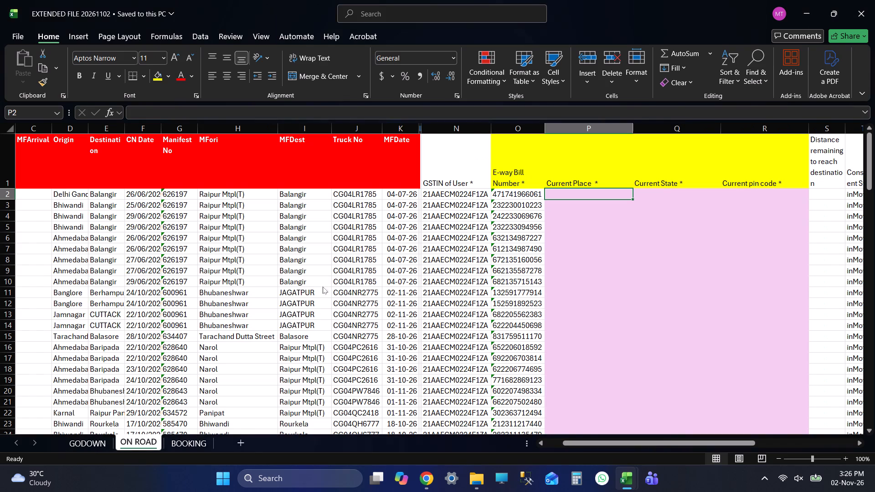
key("Down")
key("Down")
key("Down")
key("shift+Right")
key("shift+Right")
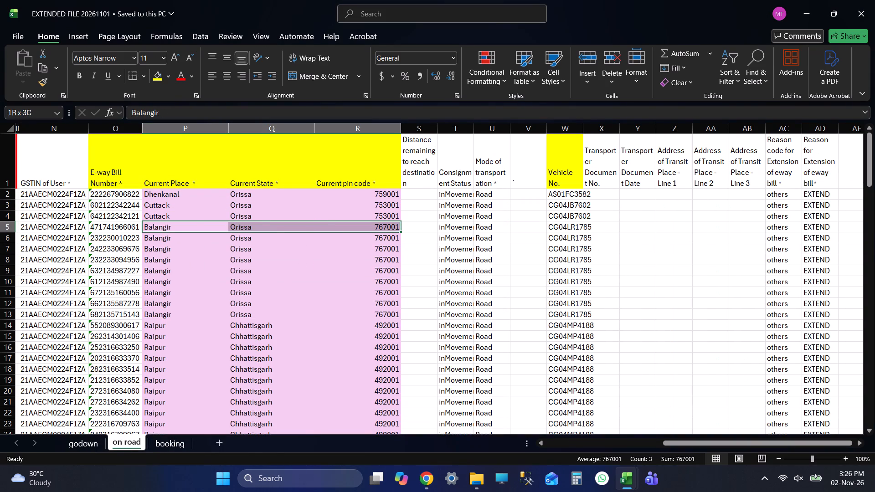
key("ctrl+c")
key("ctrl+c")
key("ctrl+c")
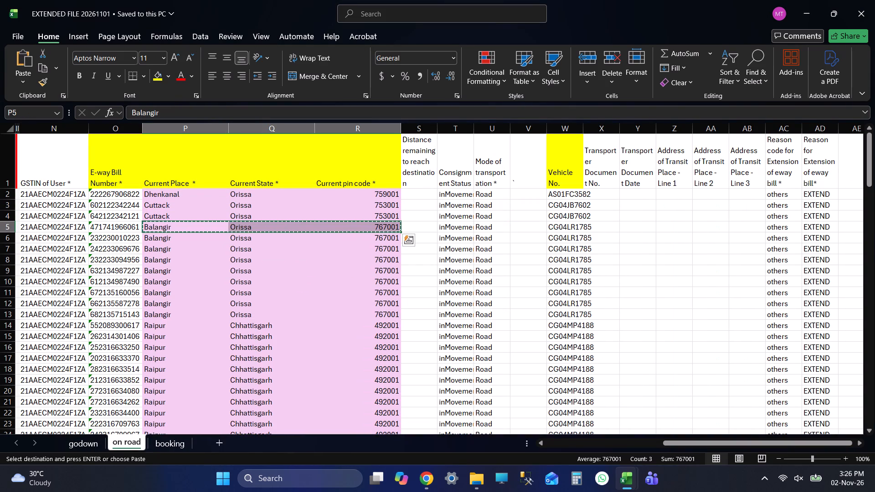
key("ctrl+c")
key("ctrl+c")
Paste Balangir, Orissa, 767001 into rows 2 to 10 of the 20261102 ON ROAD sheet from Current Place onward, and save.
key("alt+Tab")
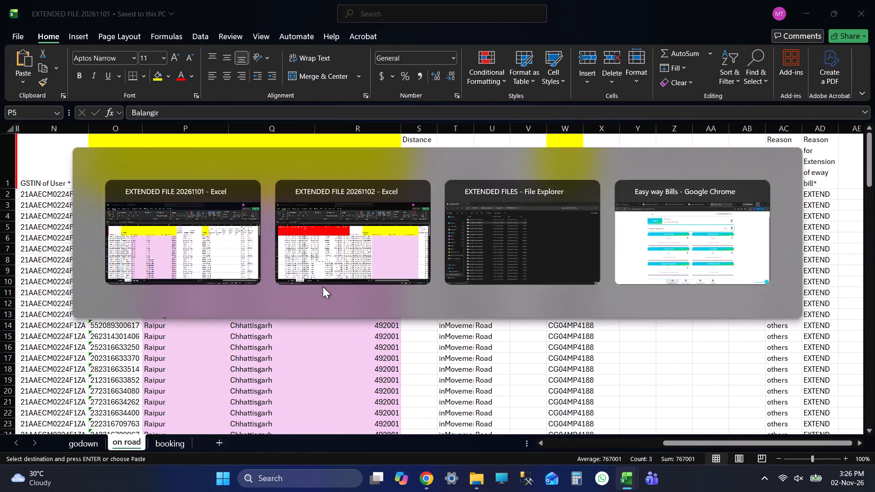
key("shift+Down")
key("shift+Down")
key("shift+Down")
key("shift+Down")
key("shift+Down")
key("shift+Down")
key("shift+Down")
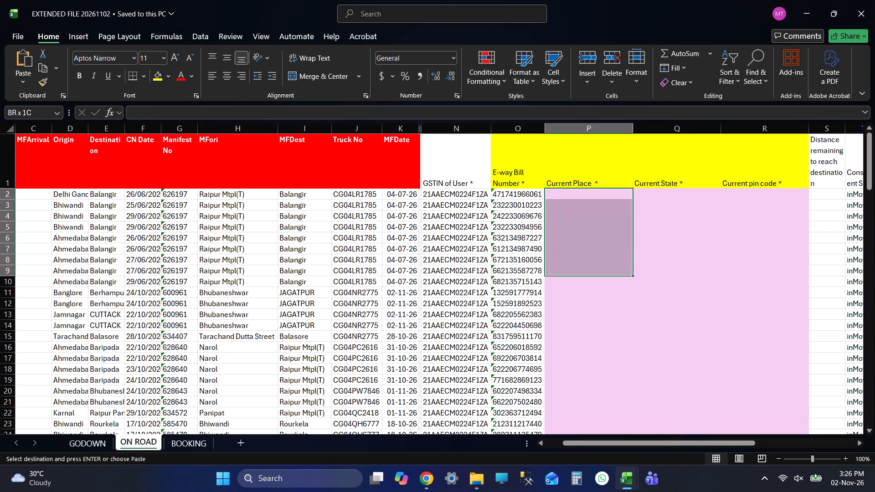
key("shift+Down")
key("ctrl+v")
key("ctrl+Down")
key("Down")
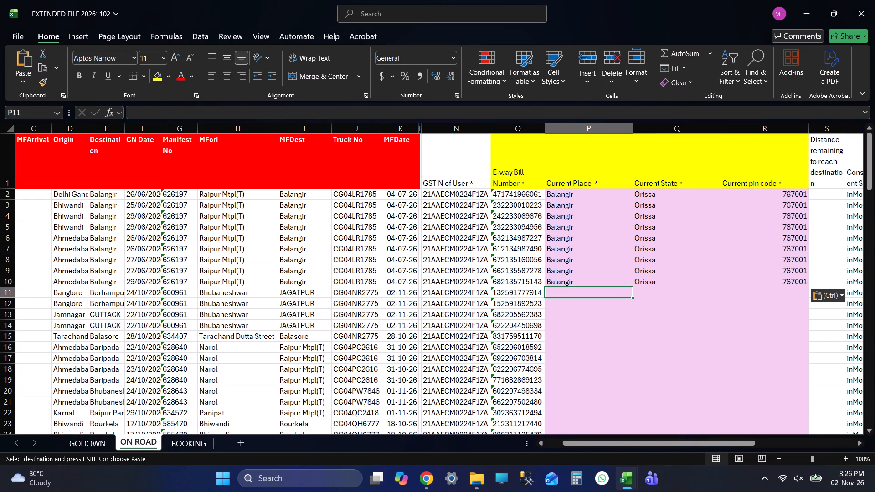
key("ctrl+s")
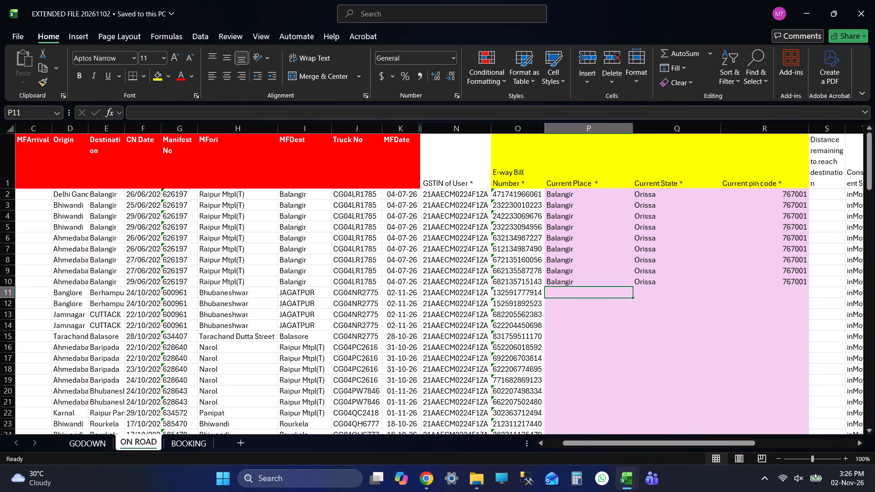
Search the Current Place column of the 20261101 on road sheet for JAGAT and copy Jagatpur, Orissa, 754021 from row 130.
key("alt+Tab")
key("alt+Tab")
key("alt+Tab")
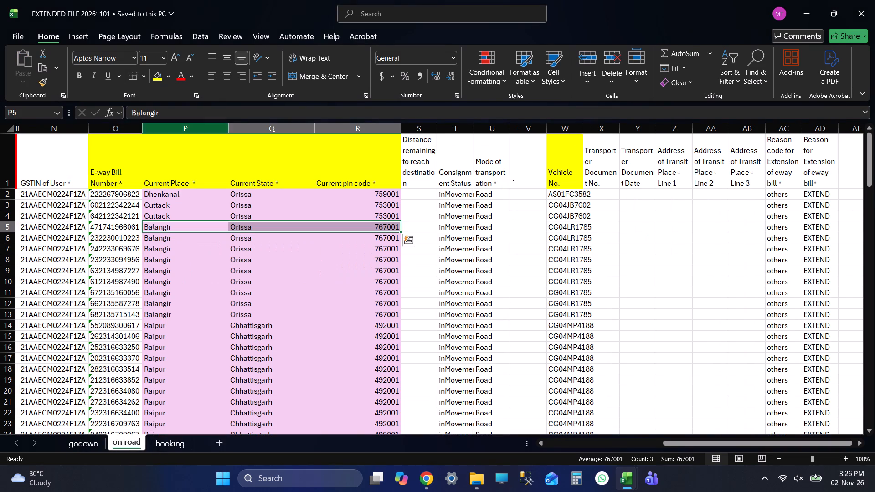
left_click(193, 126)
key("ctrl+f")
type("JAGAT")
key("Return")
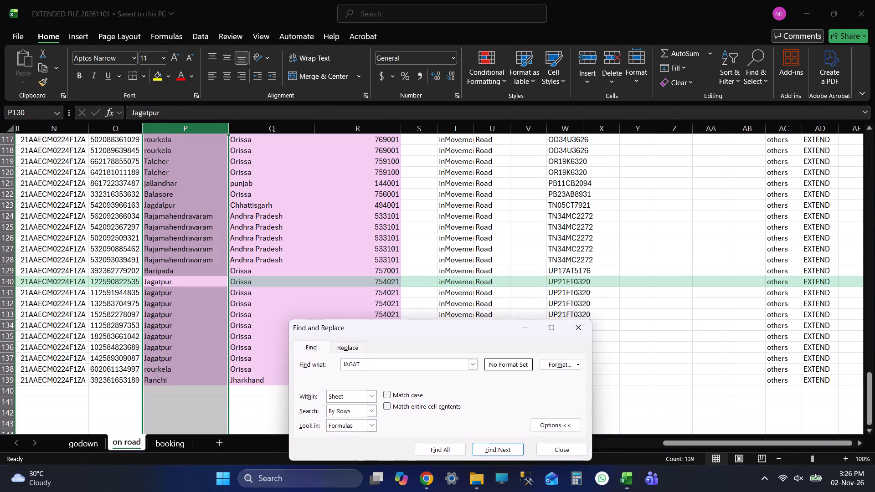
left_click(552, 453)
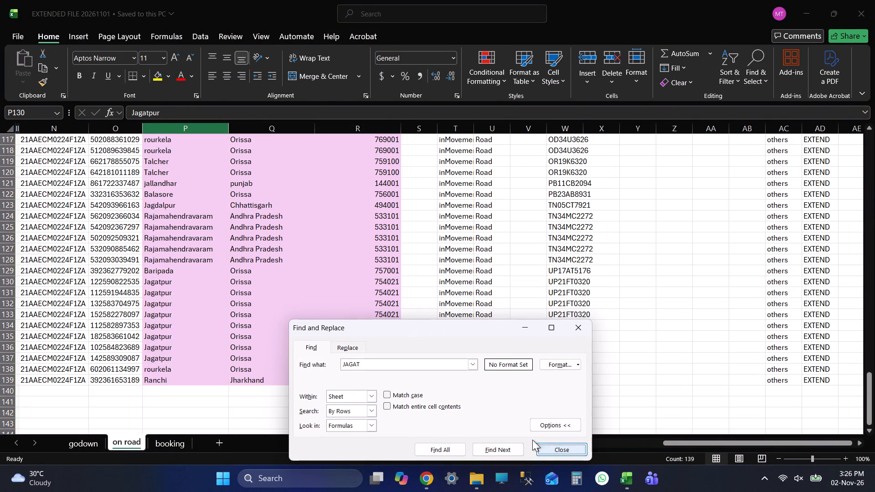
left_click(173, 284)
key("shift+Right")
key("shift+Right")
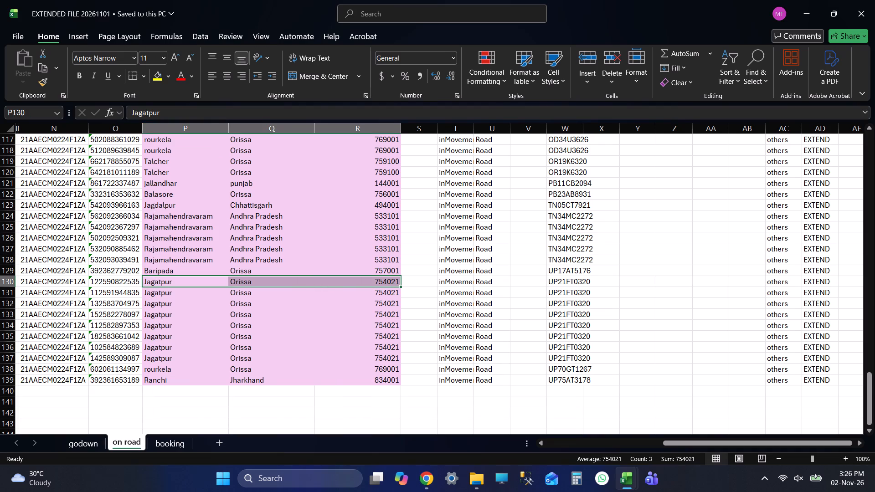
key("ctrl+c")
Paste Jagatpur, Orissa, 754021 into rows 11 to 14 of the 20261102 ON ROAD sheet from Current Place onward, and save.
key("alt+Tab")
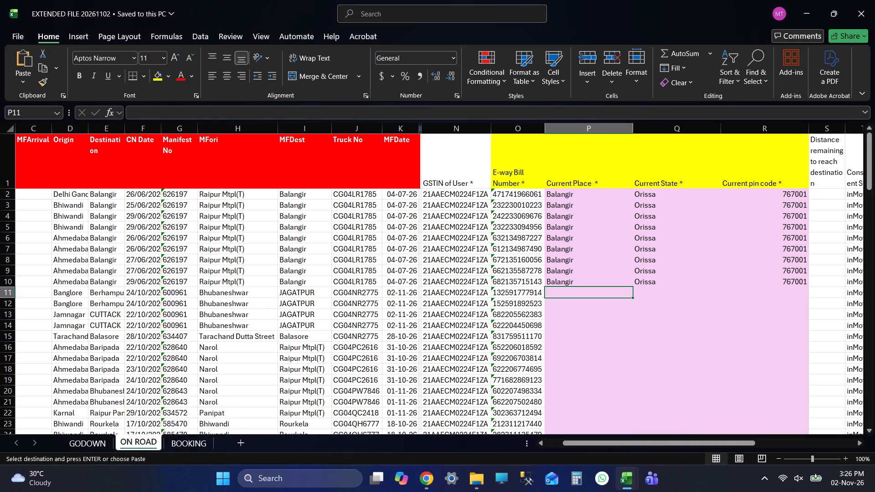
key("shift+Down")
key("shift+Down")
key("shift+Down")
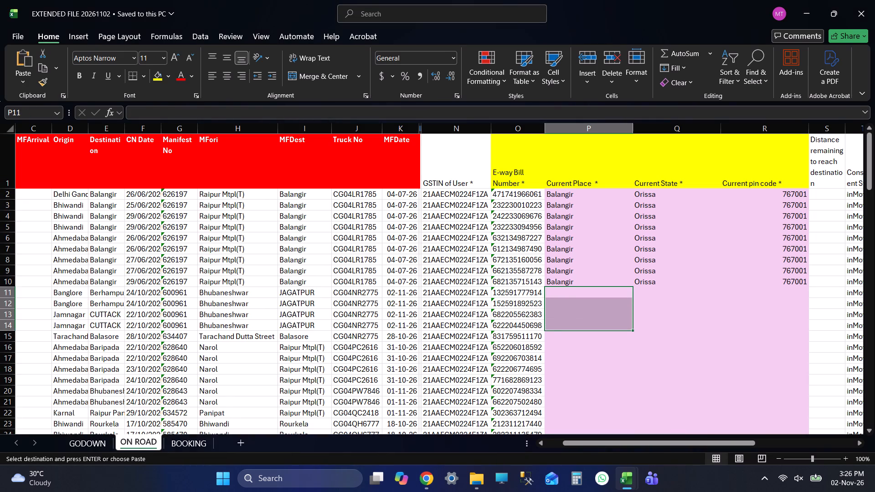
key("ctrl+v")
key("ctrl+Down")
key("Down")
key("ctrl+s")
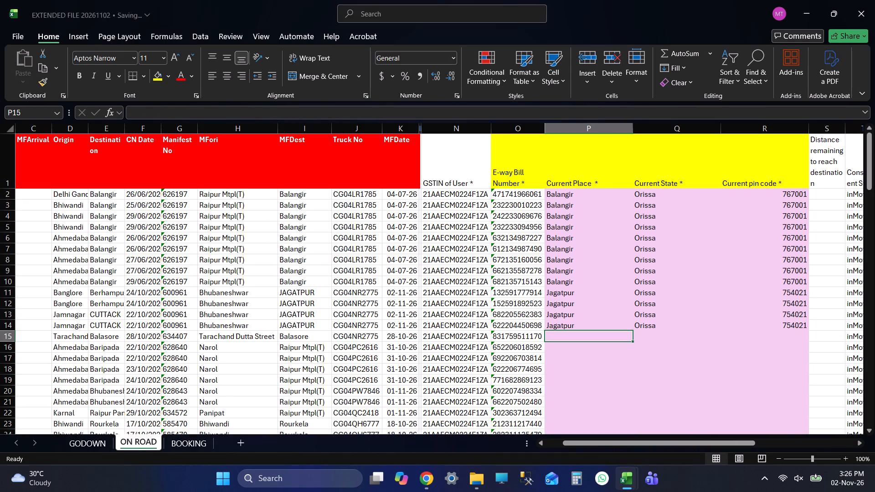
key("ctrl+s")
Check the Truck No and destination of row 15 on the ON ROAD sheet, and return to its Current Place cell.
key("Left")
key("Left")
key("Left")
key("Left")
key("Left")
key("Left")
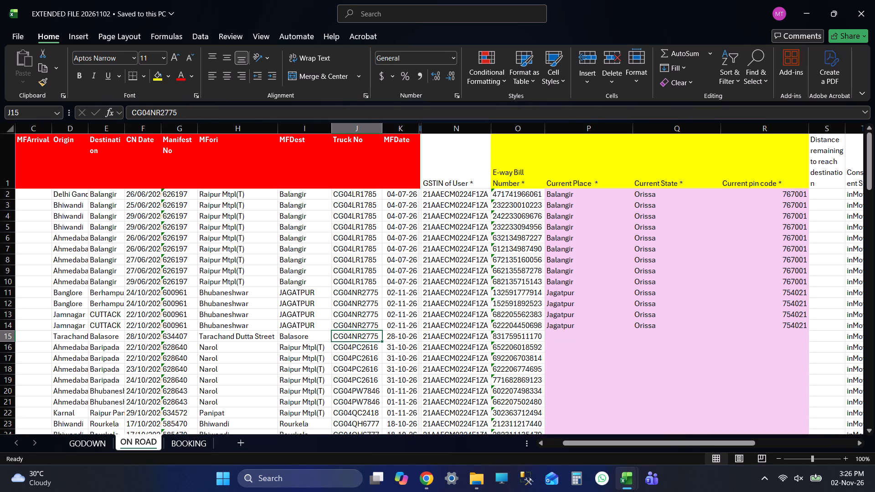
key("Right")
key("Right")
key("Right")
key("Right")
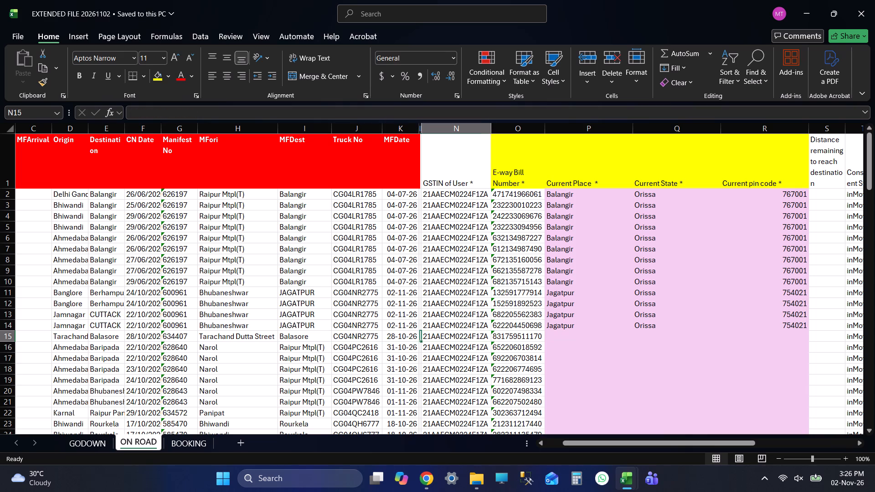
key("Right")
key("Right")
Copy Balasore, Orissa, 756001 from row 122 of the 20261101 on road sheet into row 15 of the 20261102 ON ROAD sheet, and save.
key("alt+Tab")
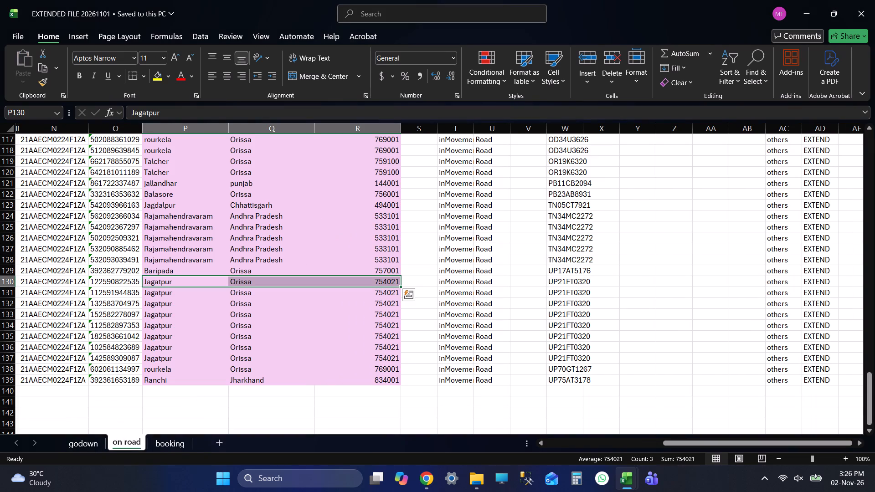
left_click(178, 187)
left_click(186, 193)
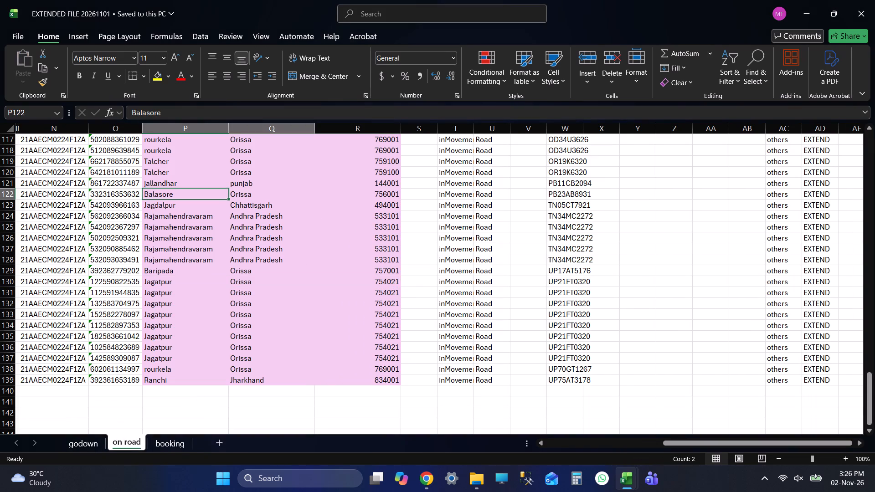
key("shift+Right")
key("shift+Right")
key("ctrl+c")
key("alt+Tab")
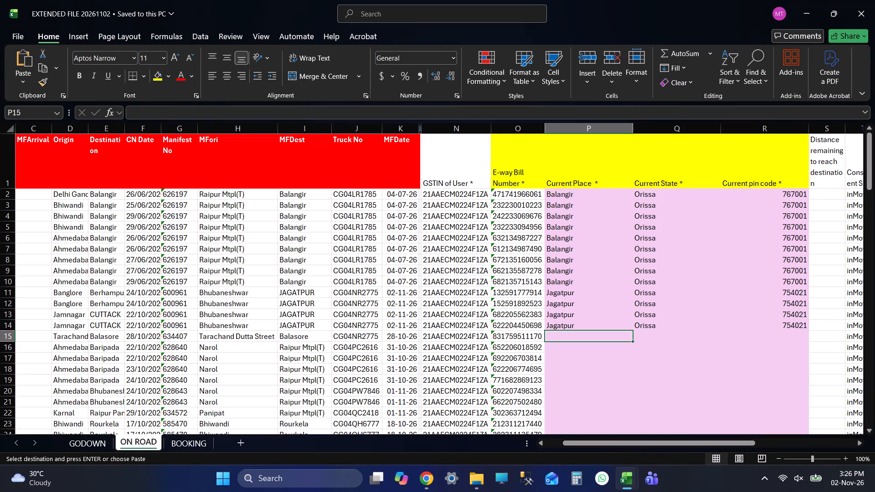
key("ctrl+v")
key("Down")
key("ctrl+s")
Check the truck number and manifest route of the Balasore entry in row 122 of the 20261101 on road sheet.
key("alt+Tab")
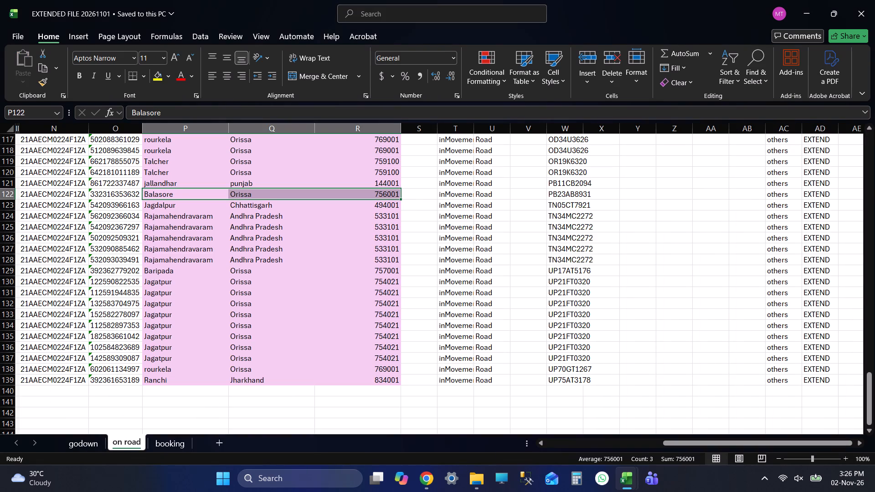
left_click(39, 190)
key("shift+Tab")
key("shift+Tab")
key("shift+Tab")
key("shift+Tab")
key("shift+Tab")
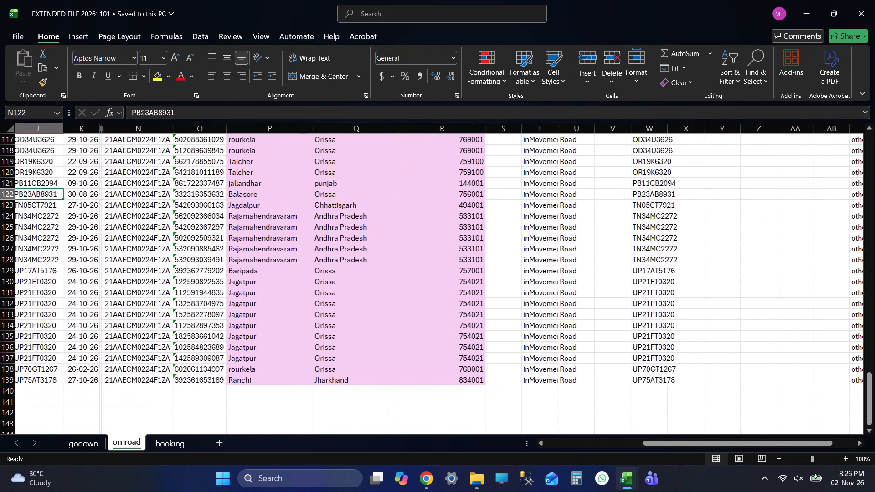
key("shift+Tab")
key("shift+Tab")
key("shift+Tab")
left_click(482, 189)
key("alt+Tab")
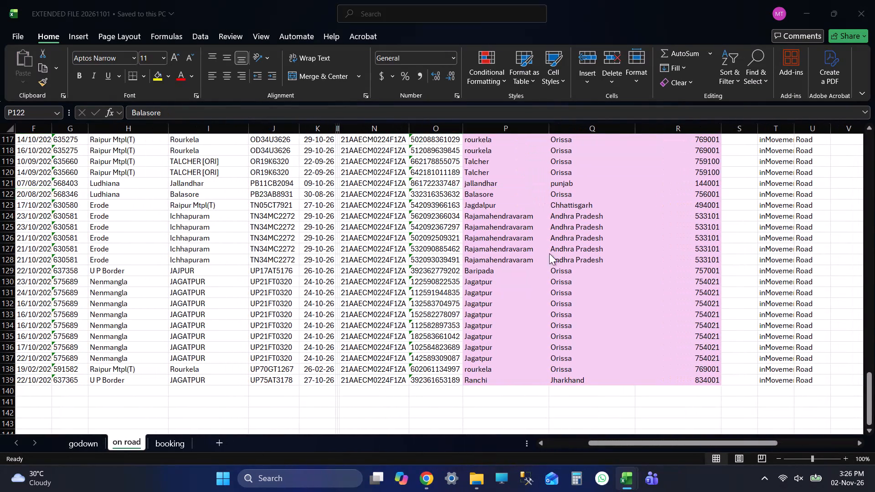
scroll(579, 287, "down", 3)
scroll(578, 288, "up", 1)
scroll(578, 288, "down", 1)
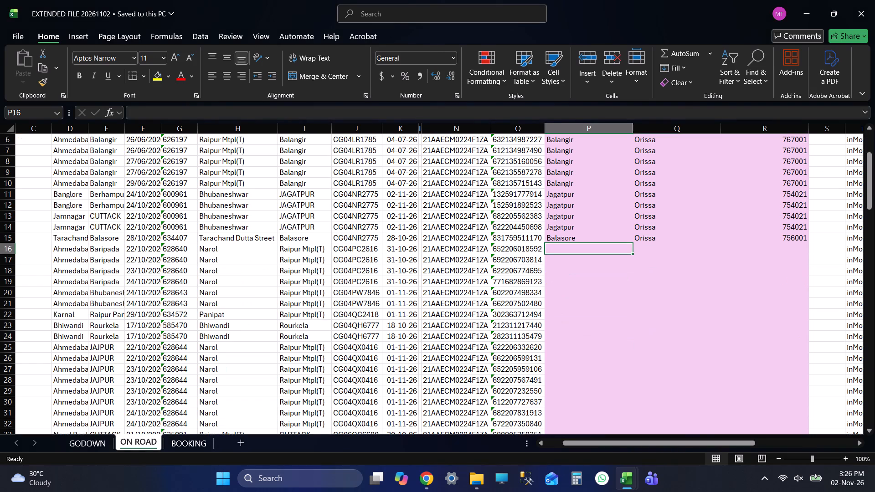
key("shift+Tab")
key("shift+Tab")
key("shift+Tab")
key("shift+Tab")
key("shift+Tab")
key("shift+Tab")
key("shift+Tab")
key("Tab")
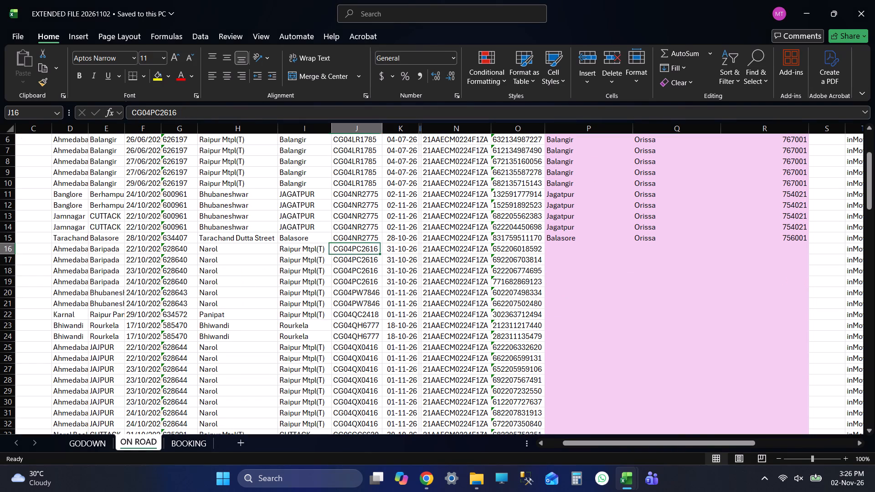
key("ctrl+c")
key("Tab")
key("Tab")
key("Tab")
key("Tab")
key("Tab")
key("Tab")
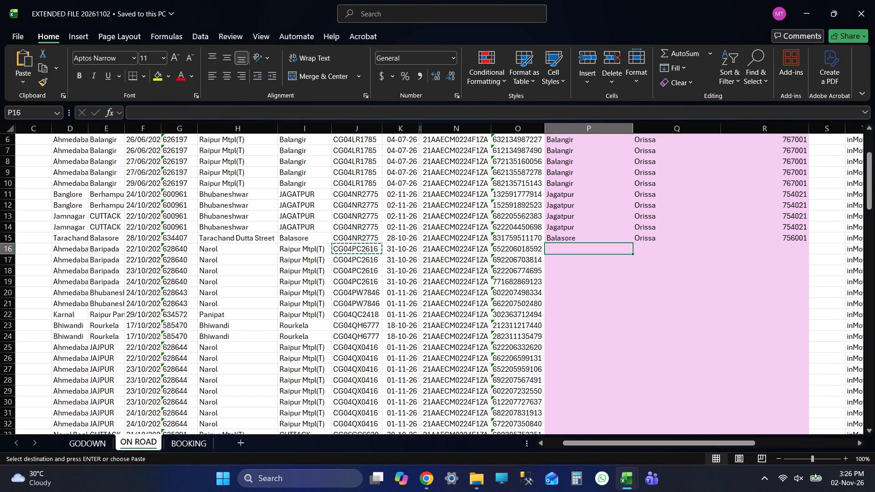
Switch to the Easy way Bills page in Chrome and open the e-way bills assigned for transport.
key("alt+Tab")
key("alt+Tab")
key("alt+Tab")
key("alt+Tab")
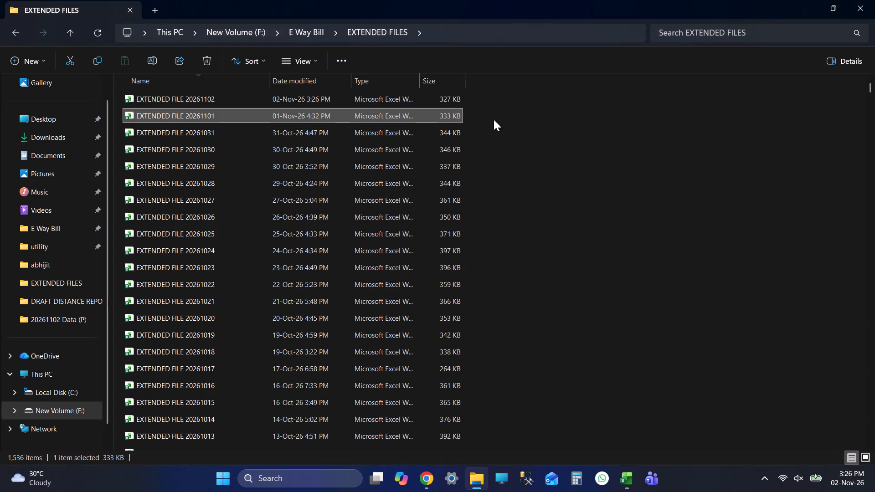
left_click(874, 0)
key("alt+Tab")
key("alt+Tab")
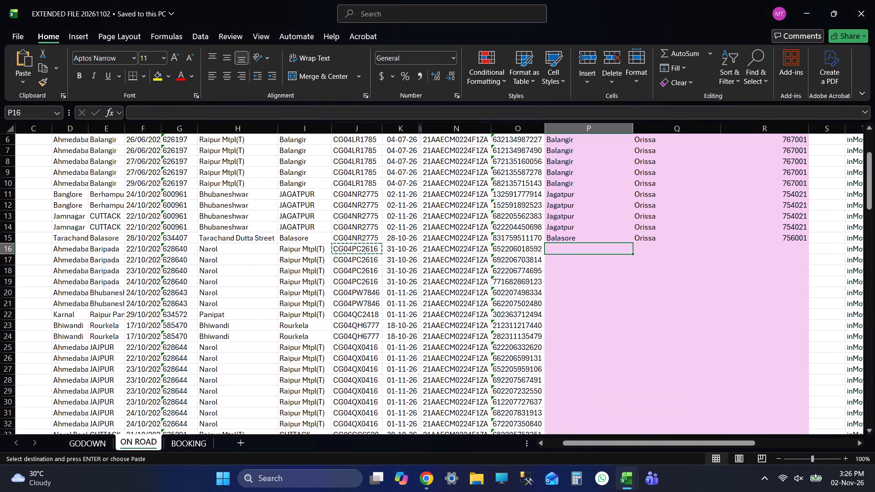
key("alt+Tab")
key("alt+Tab")
left_click(375, 103)
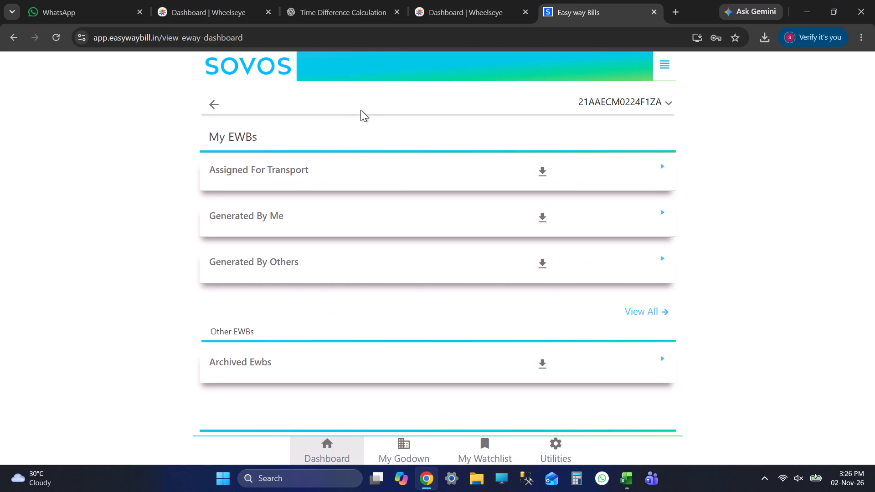
left_click(363, 172)
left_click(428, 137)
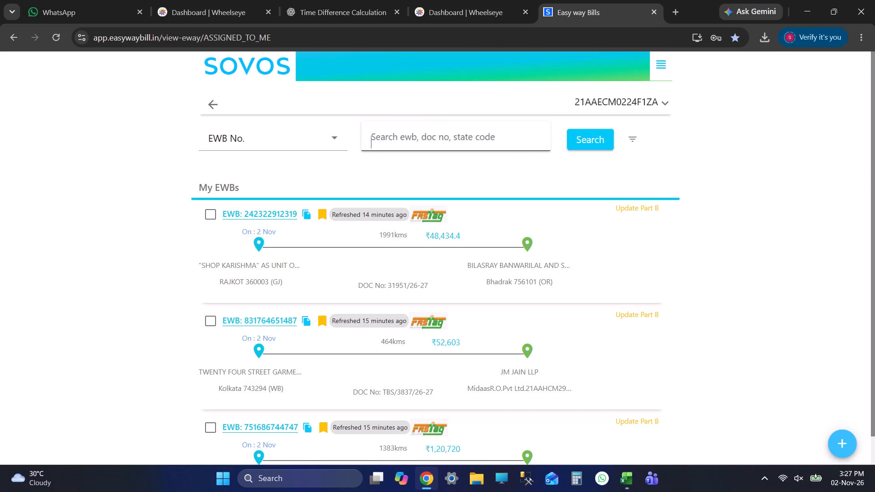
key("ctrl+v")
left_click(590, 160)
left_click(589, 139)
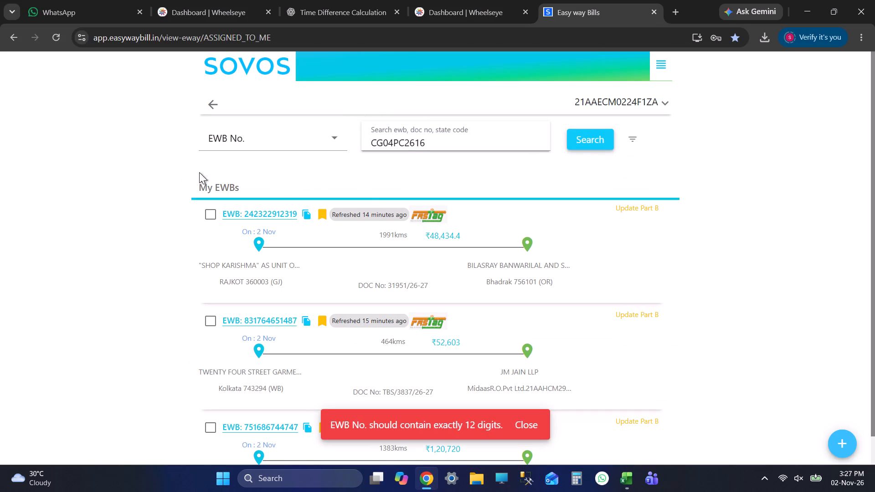
left_click(250, 135)
scroll(282, 234, "down", 2)
scroll(282, 236, "up", 1)
scroll(282, 237, "down", 3)
left_click(264, 208)
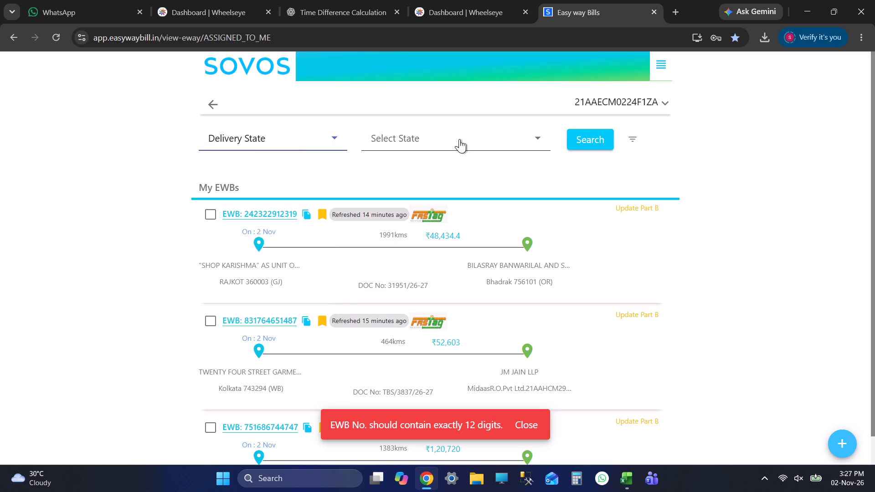
left_click(250, 141)
scroll(268, 228, "down", 2)
left_click(282, 246)
left_click(430, 137)
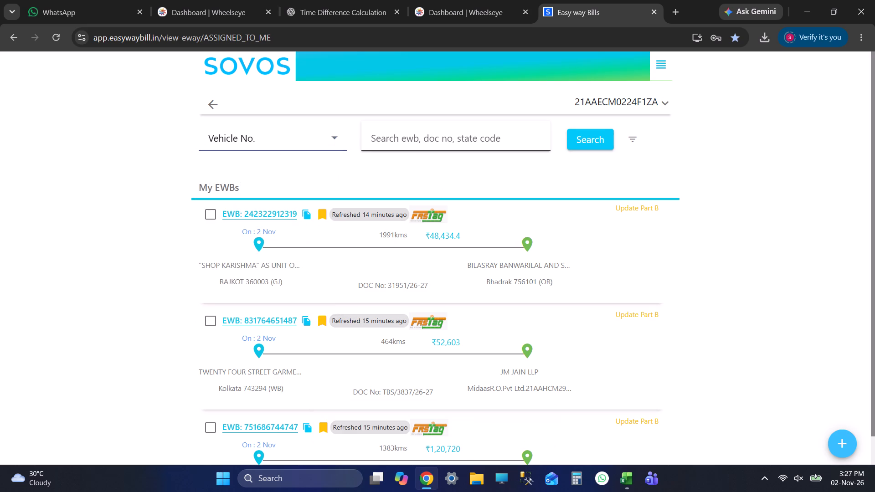
key("ctrl+v")
left_click(599, 140)
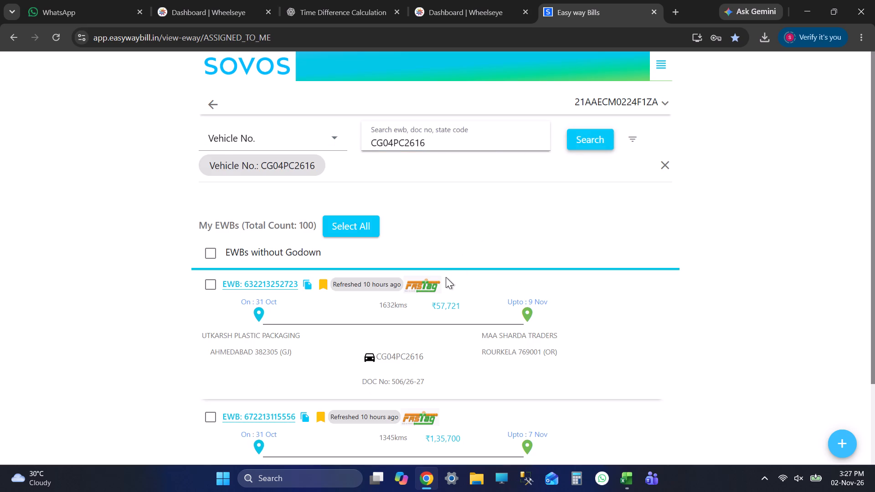
left_click(438, 276)
left_click(436, 273)
left_click(420, 300)
left_click(413, 288)
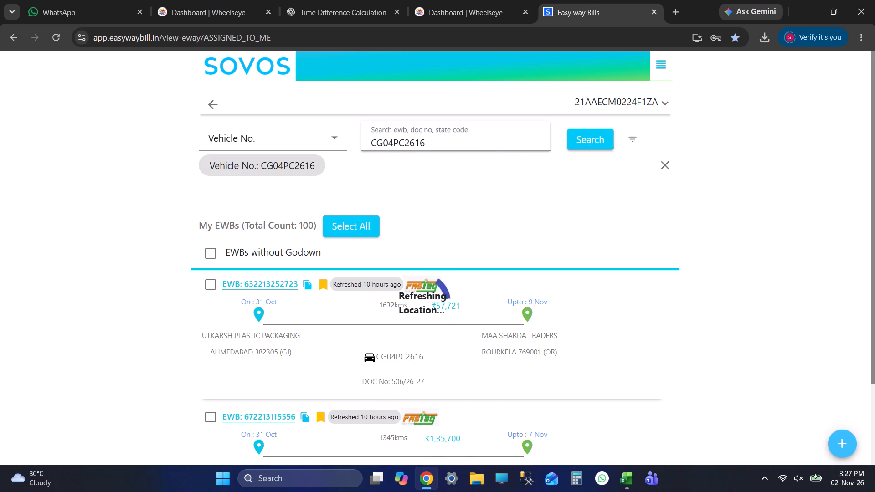
key("alt+Tab")
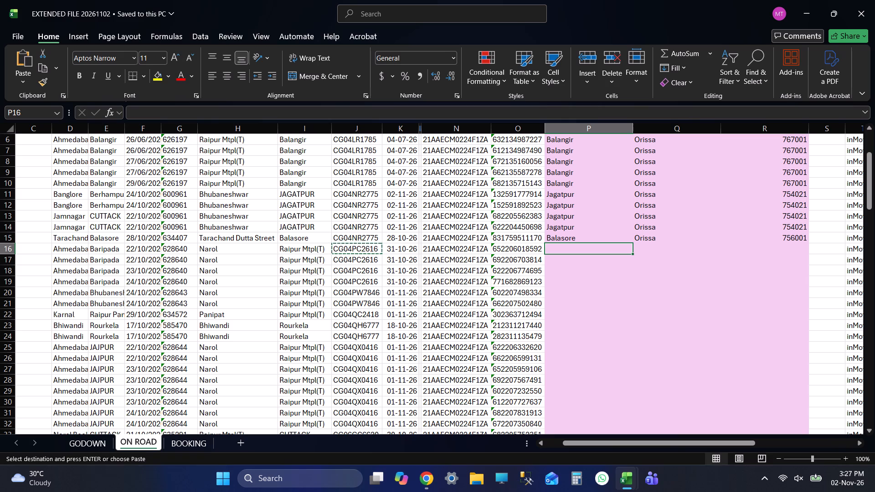
key("alt+Tab")
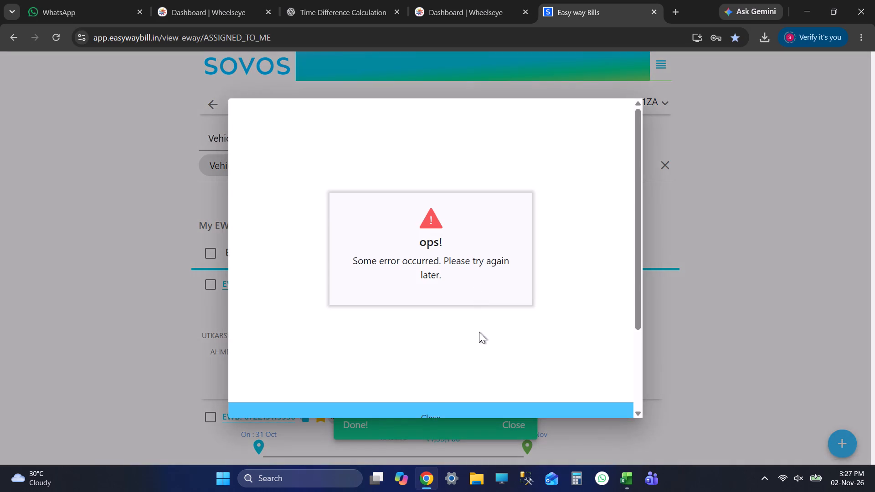
key("alt+Tab")
key("alt+Tab")
scroll(530, 344, "down", 4)
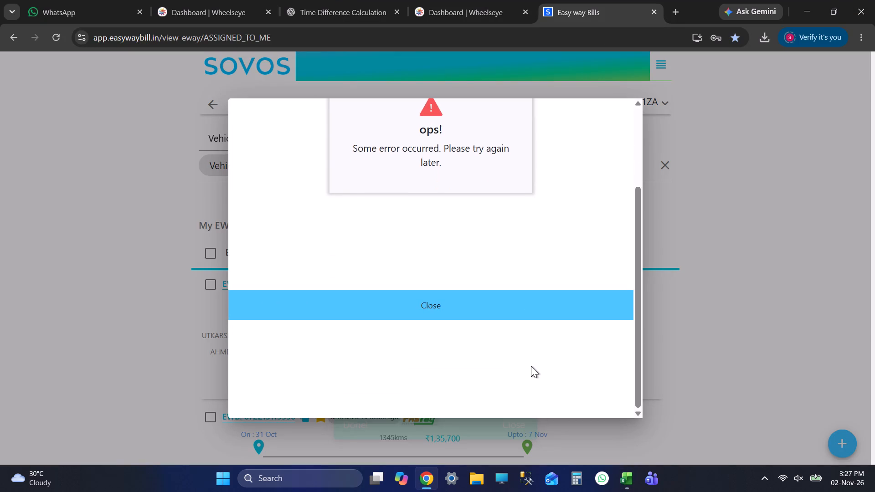
left_click(502, 318)
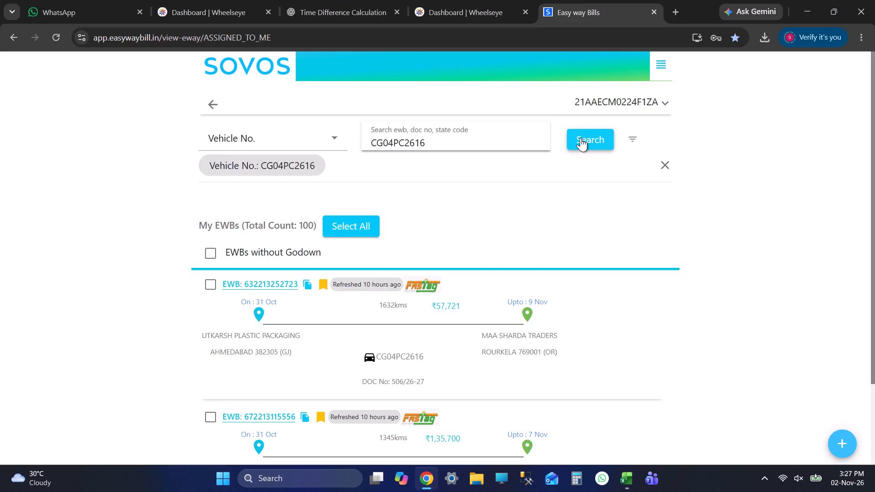
left_click(584, 139)
key("alt+Tab")
key("alt+Tab")
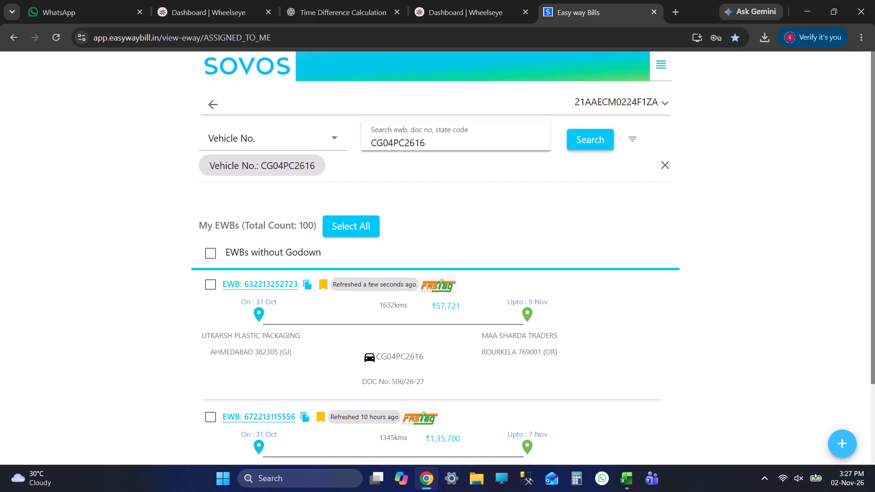
left_click(449, 277)
key("alt+Tab")
scroll(468, 305, "down", 1)
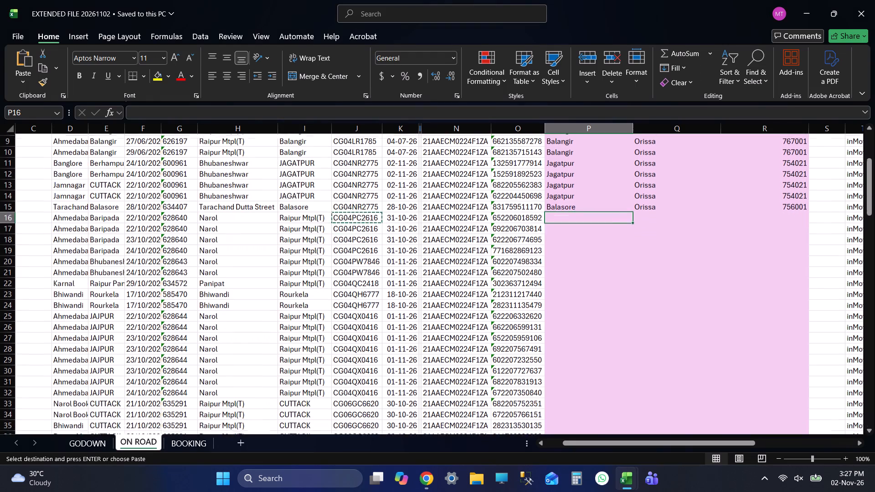
key("alt+Tab")
key("alt+Tab")
key("alt+Tab")
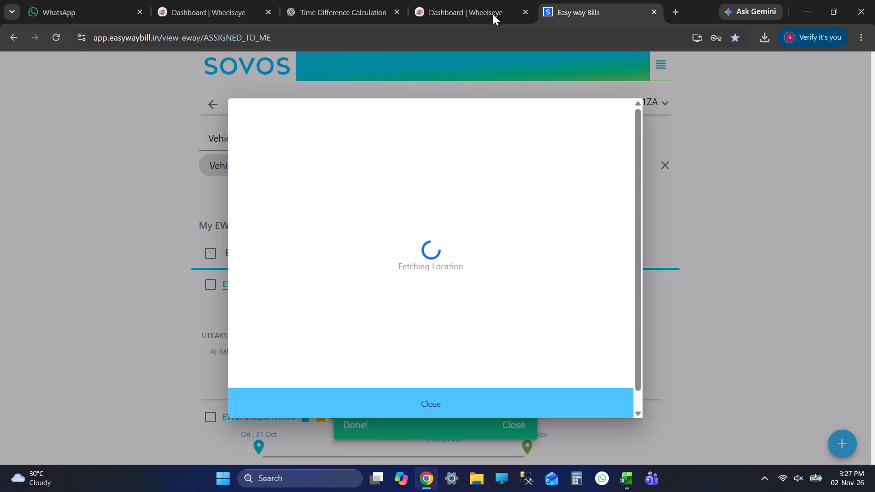
Search Google in a new browser tab for the route "narol to raipur".
left_click(675, 13)
type("NAROL TO")
key("space")
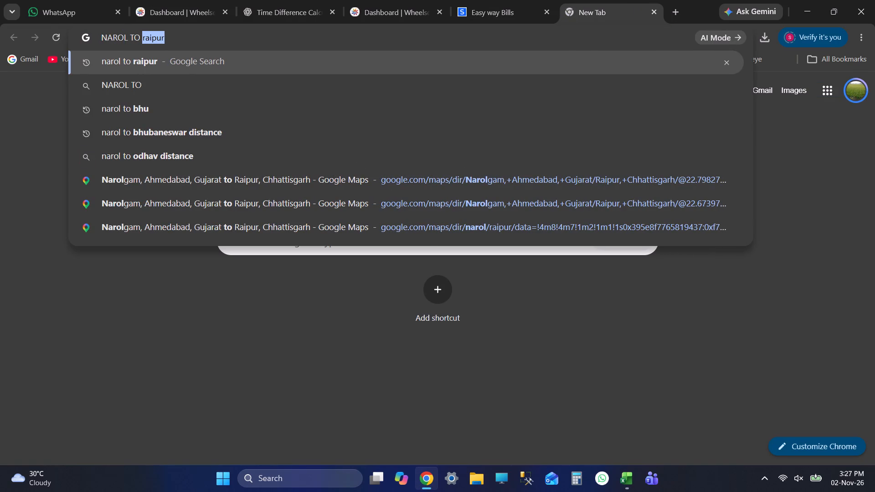
key("alt+Tab")
key("alt+Tab")
key("Return")
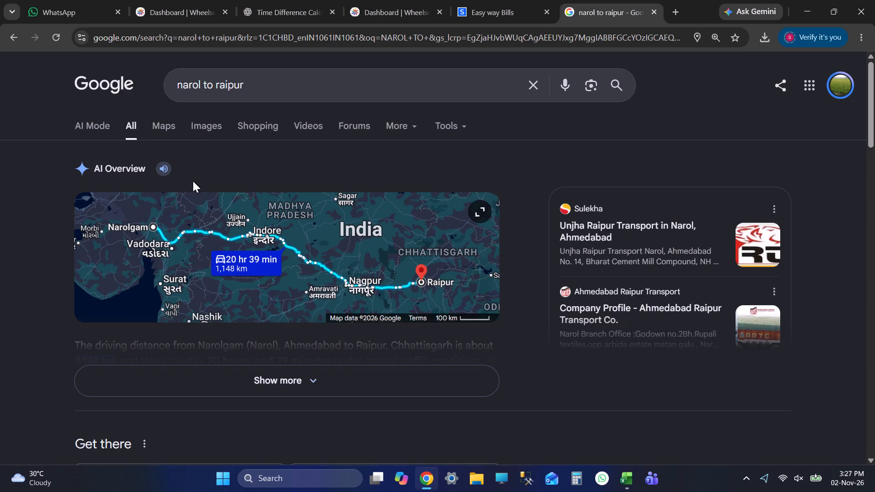
Enlarge the Narol to Raipur route map and examine the towns along it against row 16 of the ON ROAD sheet.
left_click(487, 217)
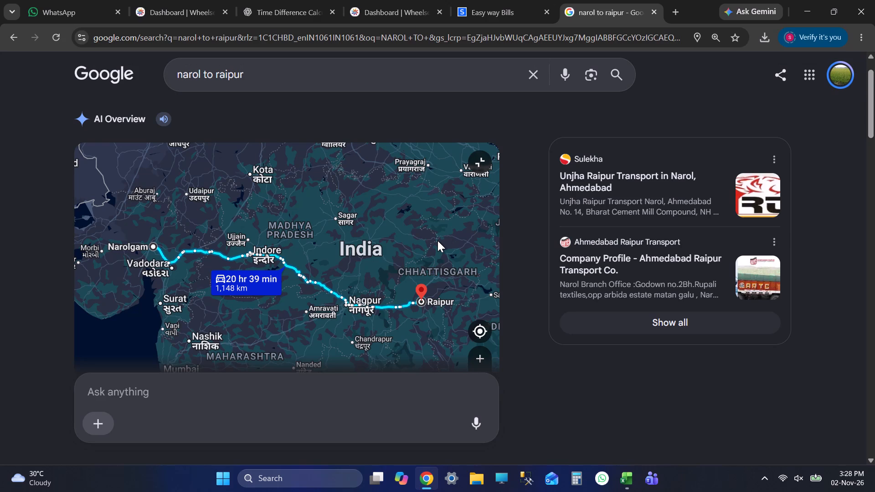
scroll(170, 251, "up", 6)
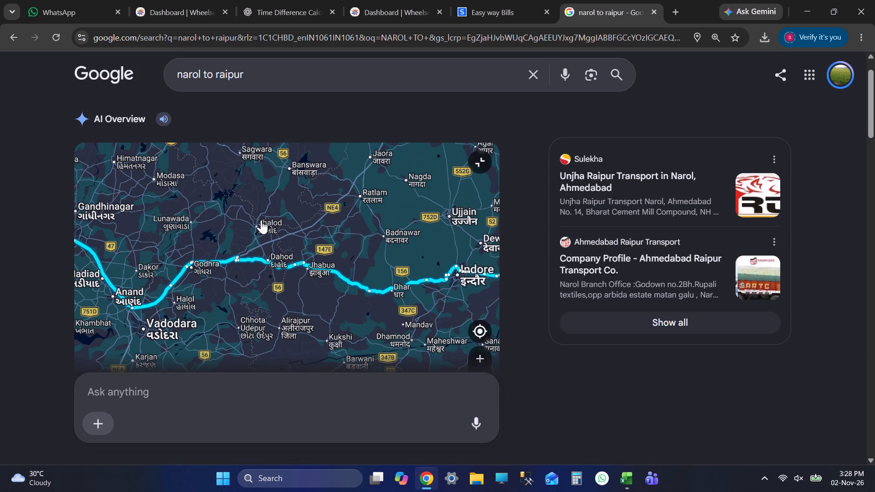
left_click_drag(242, 212, 434, 252)
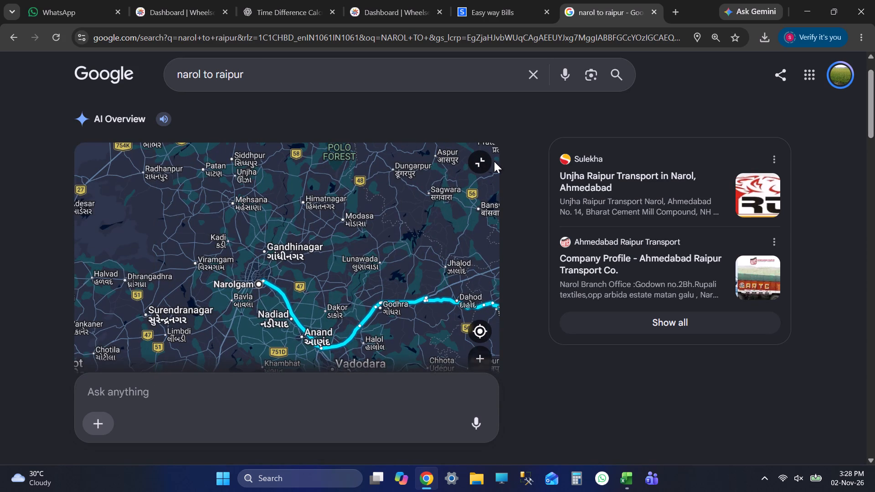
left_click(477, 161)
left_click(472, 161)
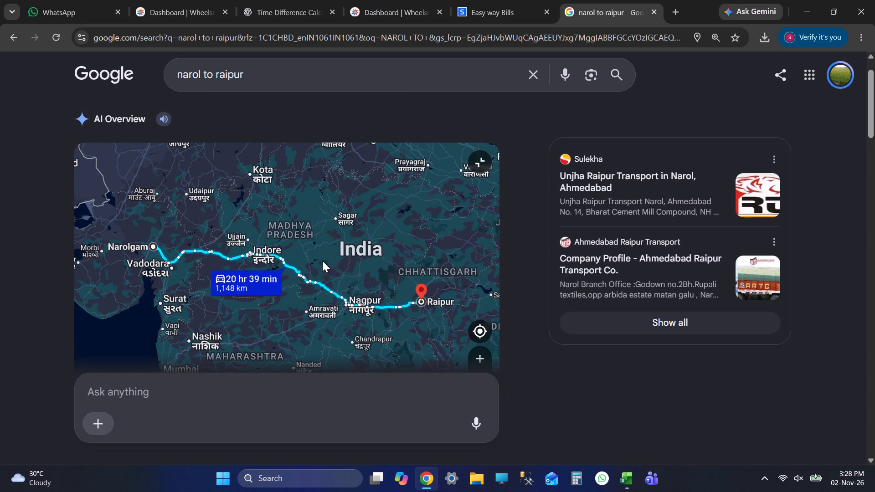
scroll(228, 238, "up", 4)
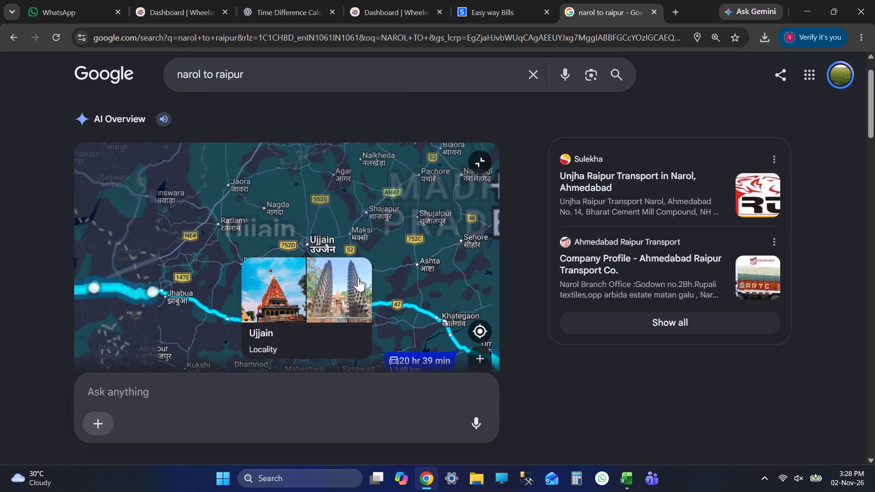
key("alt+Tab")
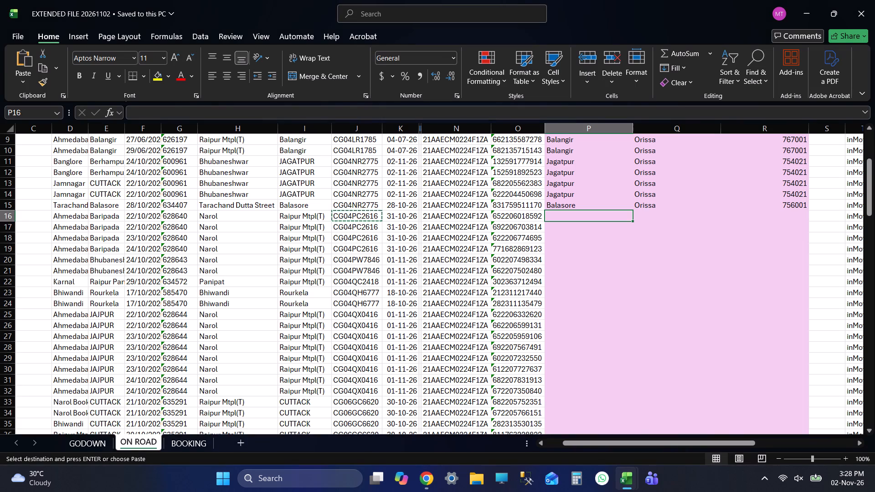
key("alt+Tab")
key("alt+Tab")
key("alt+Tab")
key("alt+Tab")
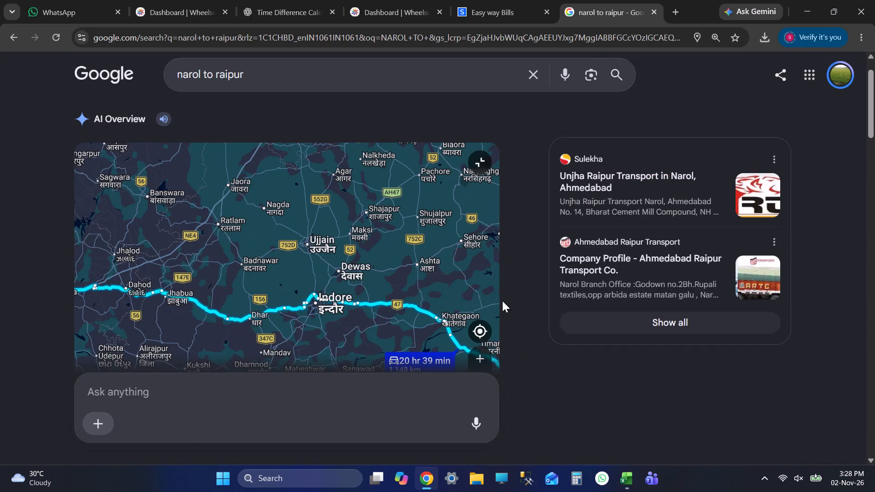
key("alt+Tab")
Find INDORE in the current place column of EXTENDED FILE 20261101's on road sheet and copy its place, state and pin code.
key("alt+Tab")
key("alt+Tab")
key("alt+Tab")
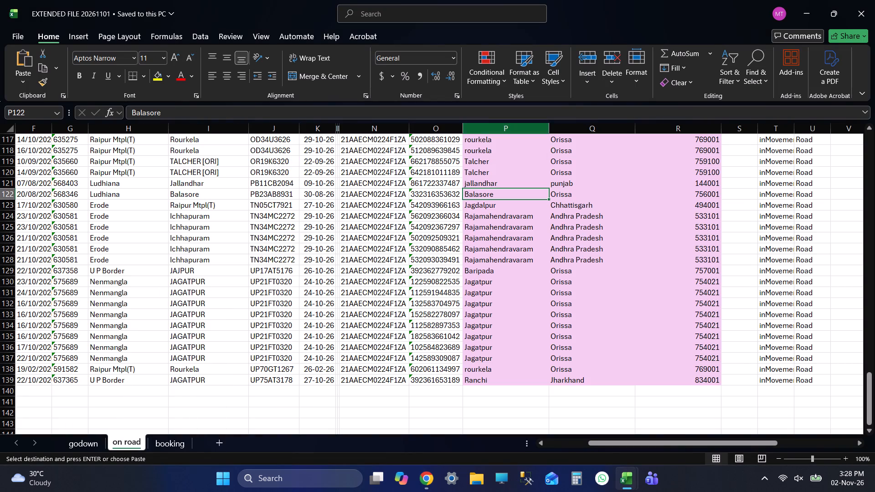
left_click(515, 132)
key("ctrl+f")
type("INDORE")
key("Return")
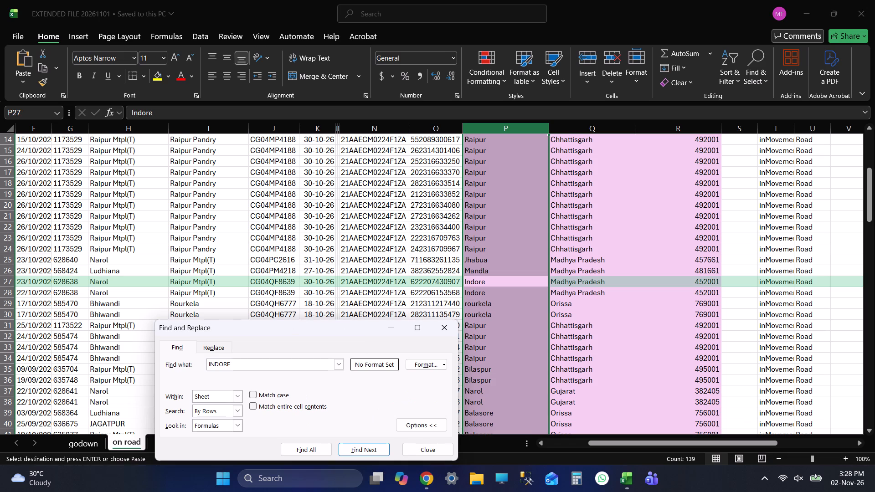
left_click(468, 284)
key("shift+Right")
key("shift+Right")
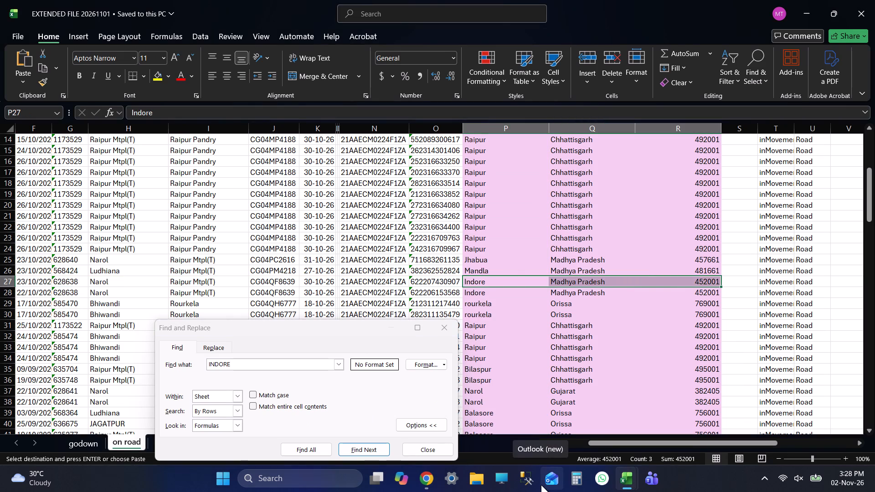
key("ctrl+c")
left_click(404, 452)
Paste Indore, Madhya Pradesh, 452001 into rows 16 to 19 of EXTENDED FILE 20261102's ON ROAD sheet and save the workbook.
key("alt+Tab")
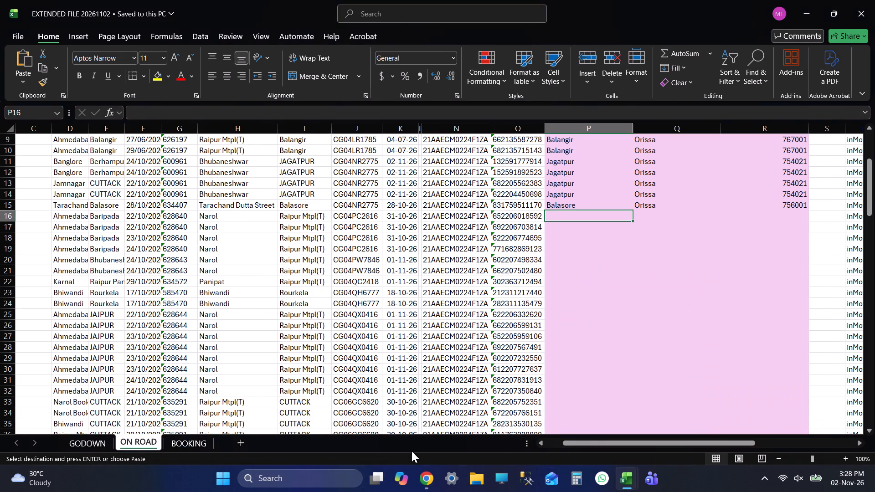
key("shift+Down")
key("shift+Down")
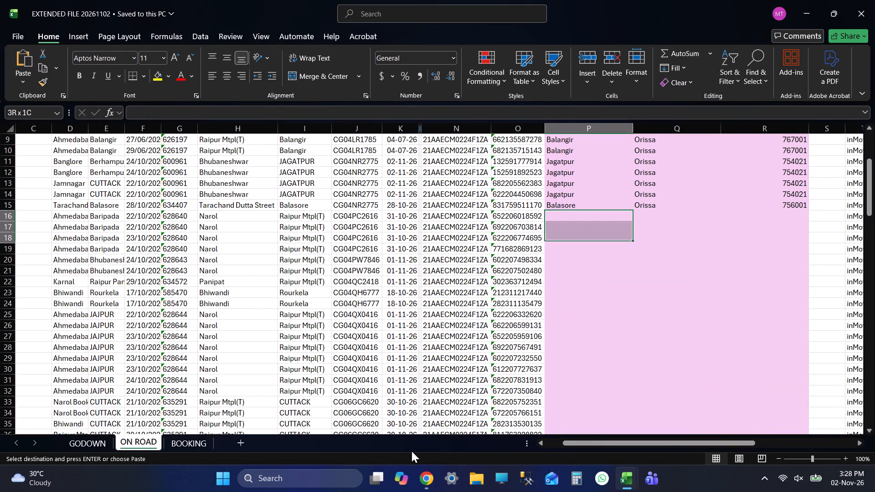
key("shift+Down")
key("shift+Up")
key("shift+Down")
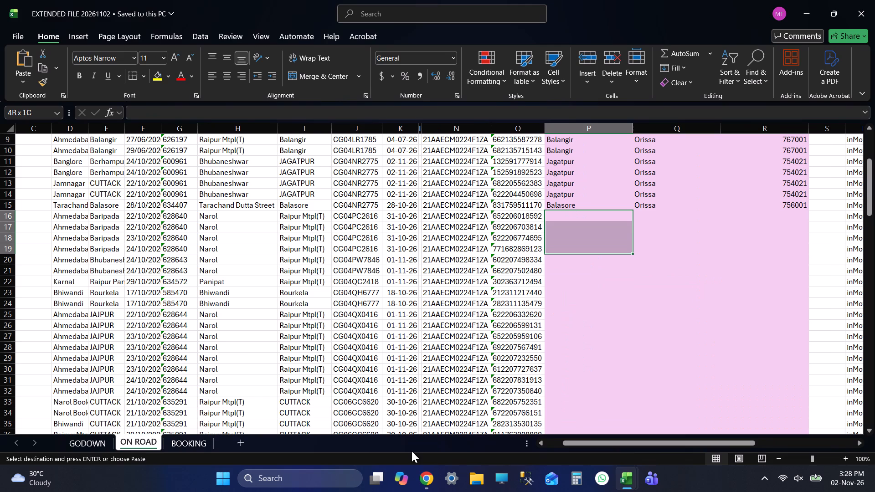
key("ctrl+v")
key("ctrl+Down")
key("Down")
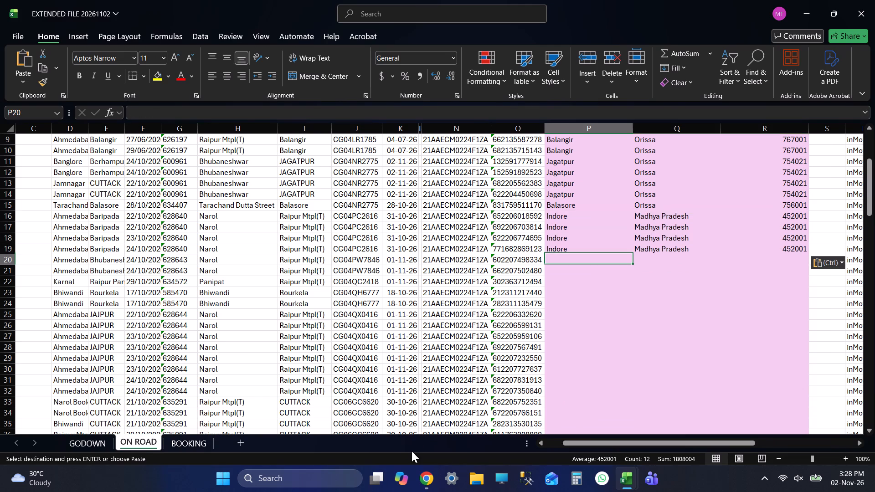
key("ctrl+s")
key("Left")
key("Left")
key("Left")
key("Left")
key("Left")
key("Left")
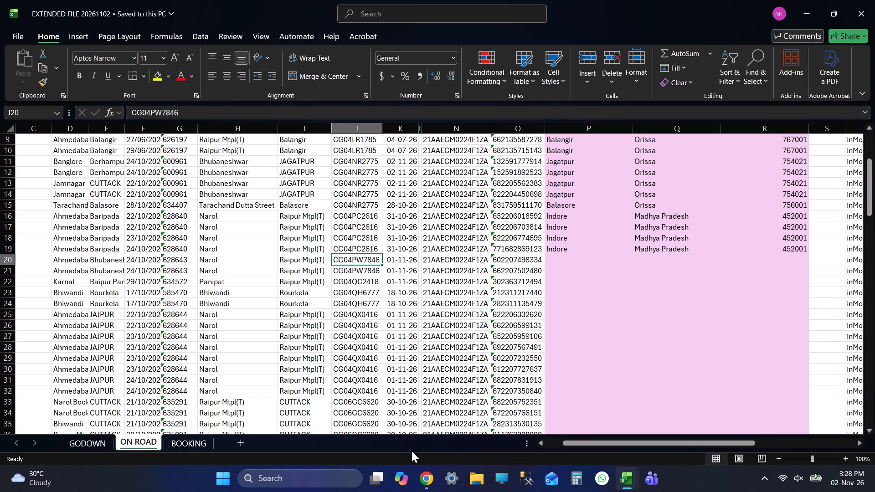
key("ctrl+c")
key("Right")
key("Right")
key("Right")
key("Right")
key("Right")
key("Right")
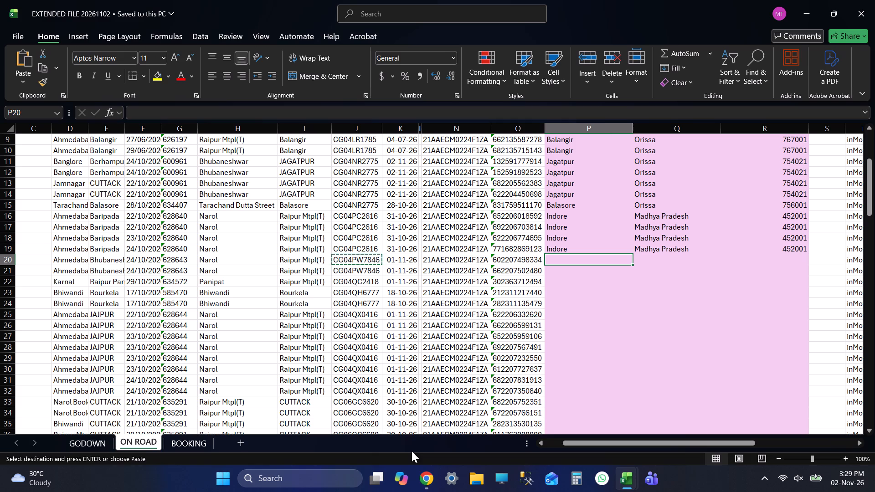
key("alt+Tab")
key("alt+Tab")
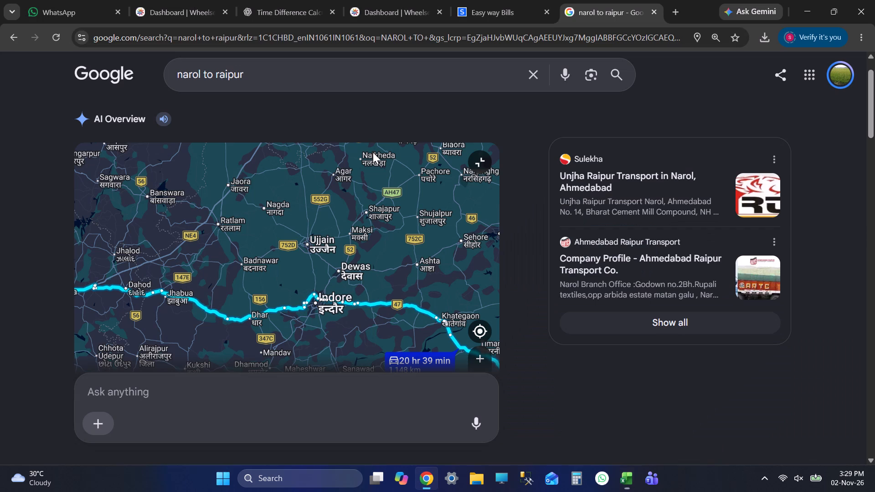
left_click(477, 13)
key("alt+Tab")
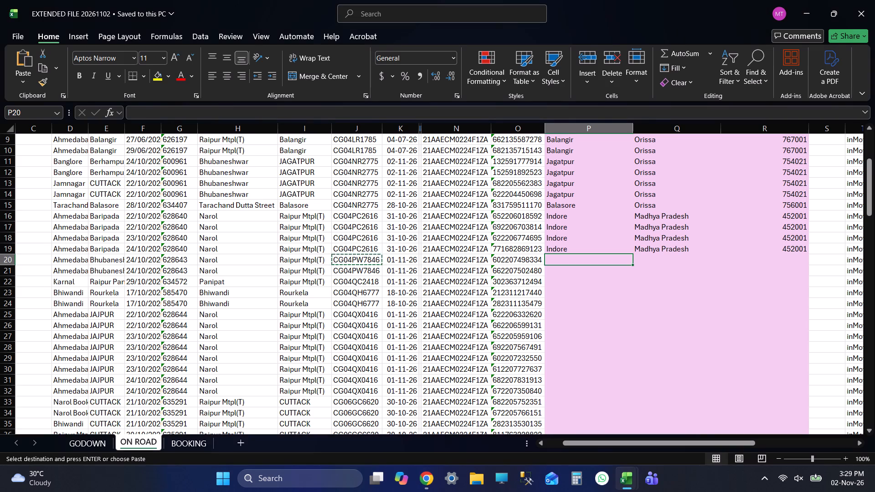
Return to the Narol to Raipur search results and open the full driving directions in Google Maps.
scroll(567, 282, "down", 1)
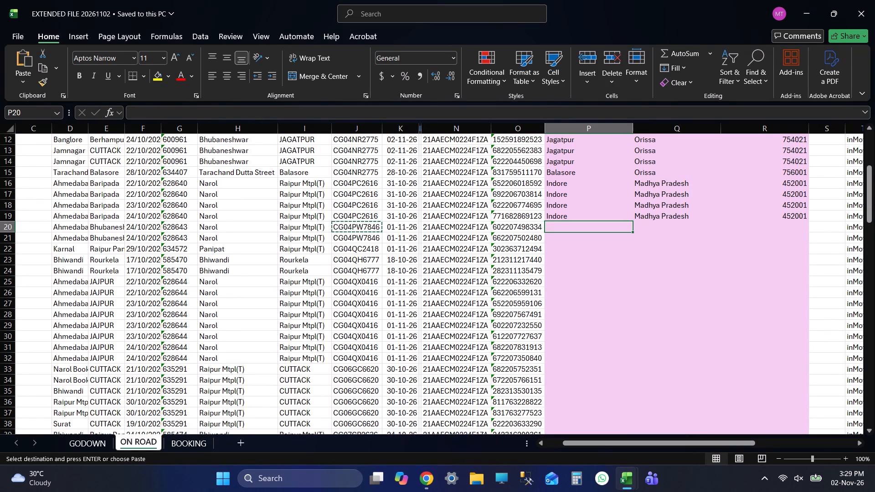
key("alt+Tab")
left_click(622, 7)
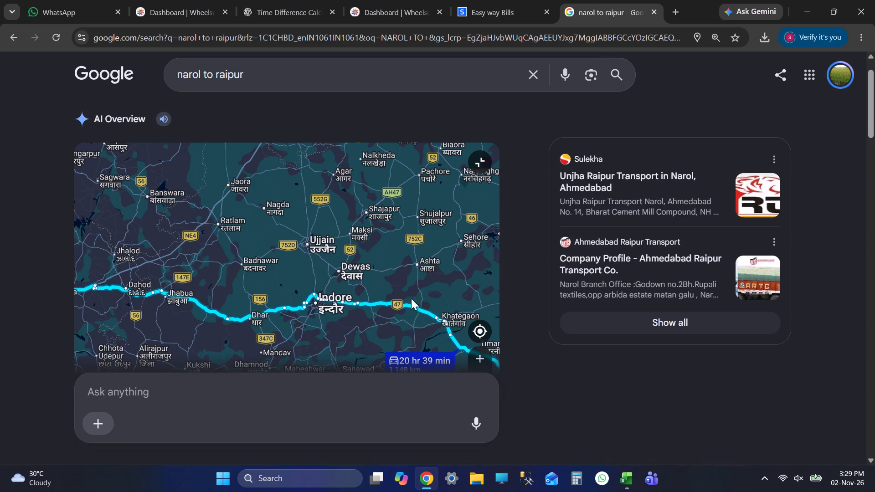
scroll(407, 308, "down", 1)
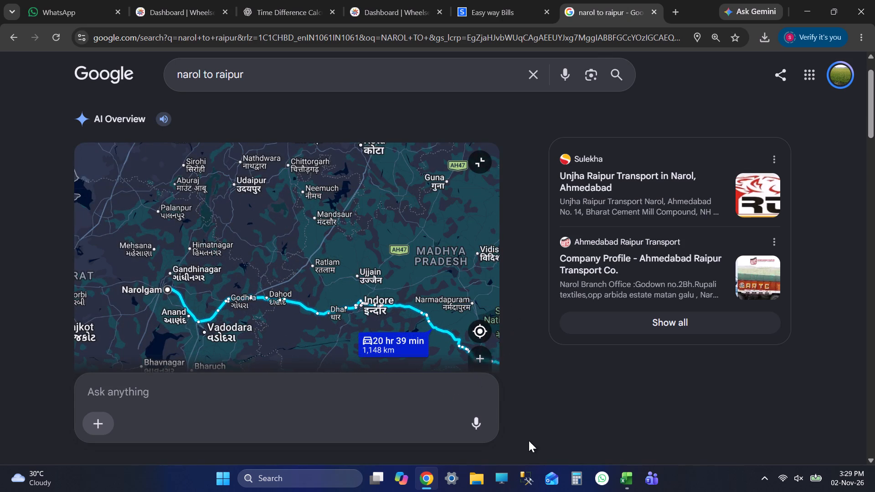
left_click(480, 161)
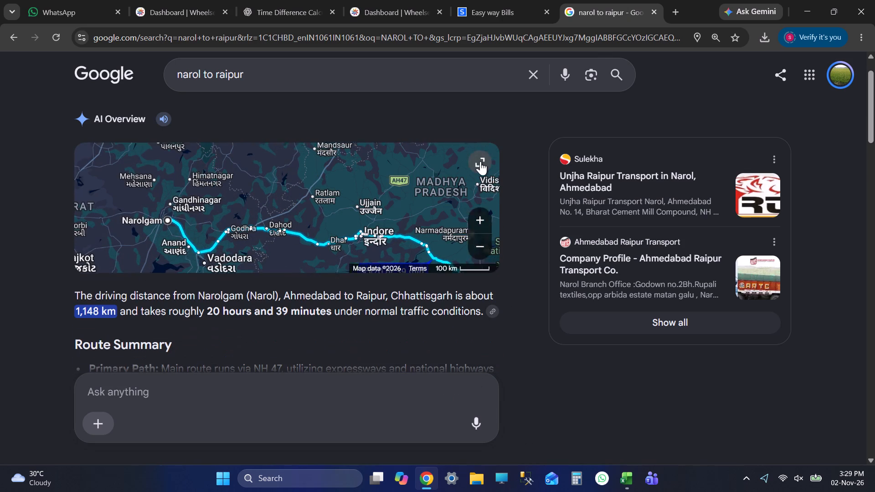
scroll(355, 311, "down", 7)
scroll(369, 305, "up", 1)
scroll(369, 305, "down", 2)
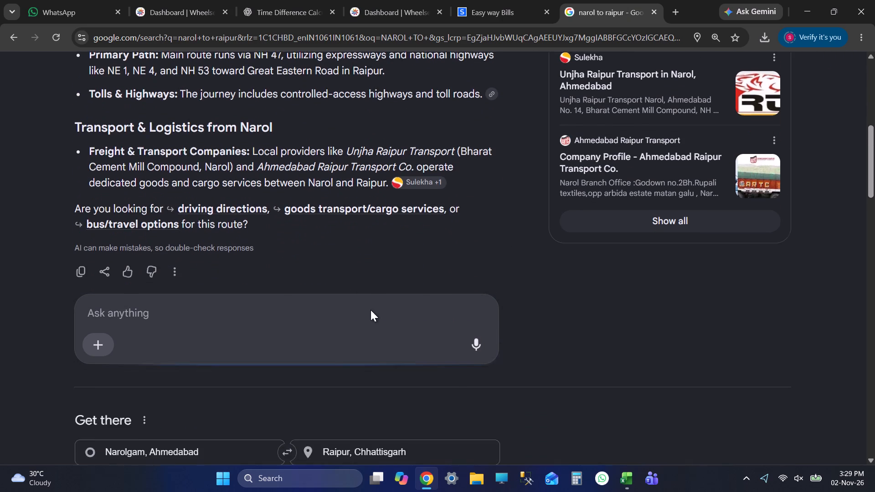
scroll(377, 359, "down", 4)
scroll(562, 374, "down", 3)
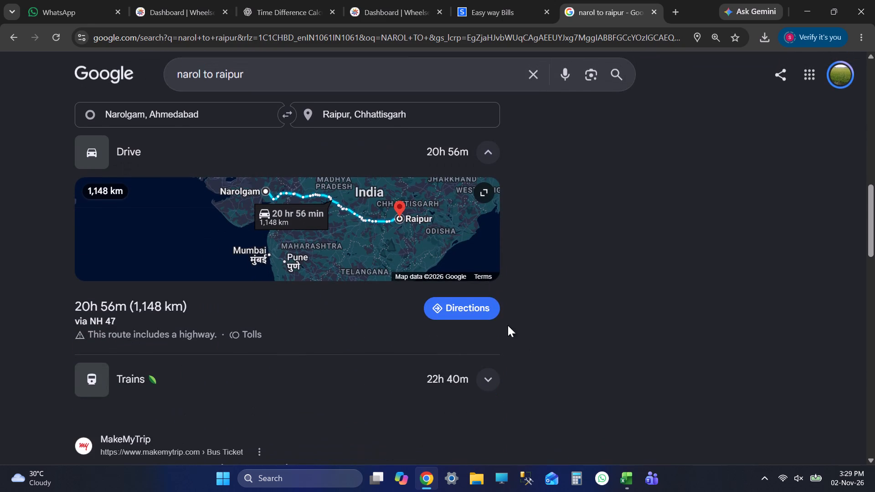
left_click(461, 318)
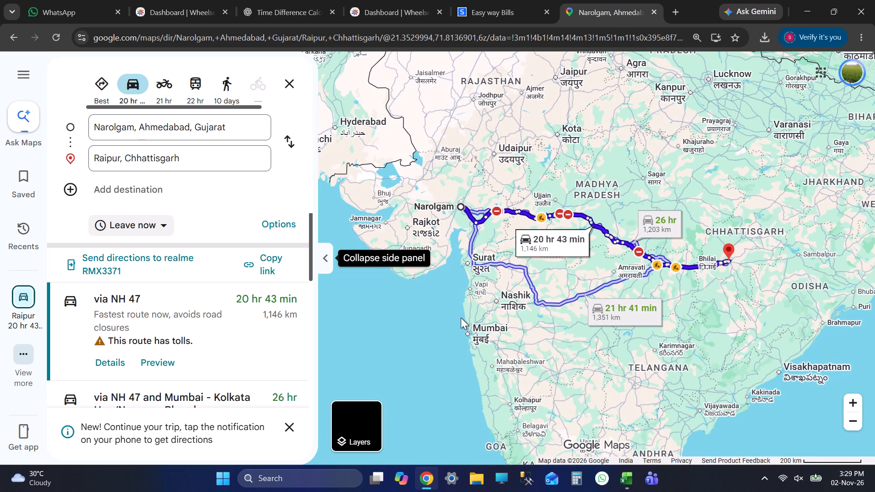
Examine the towns along the NH 47 route between Narol and Indore on the enlarged map.
scroll(520, 200, "up", 2)
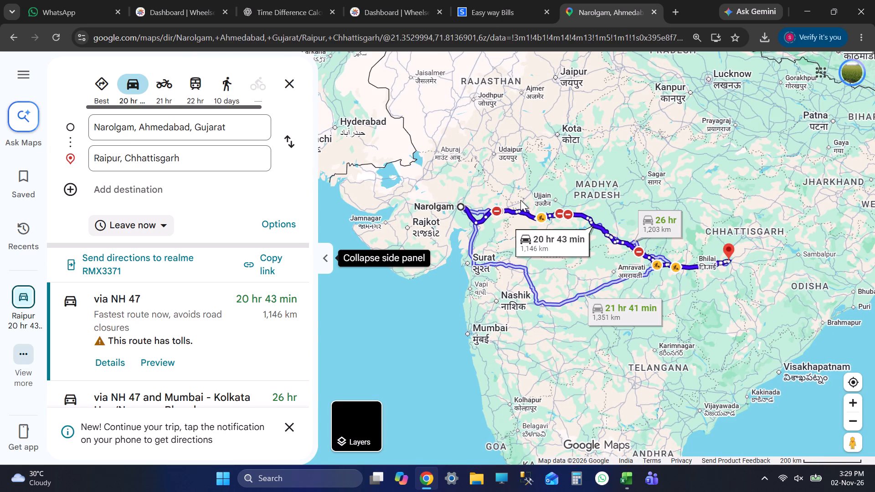
scroll(520, 200, "up", 12)
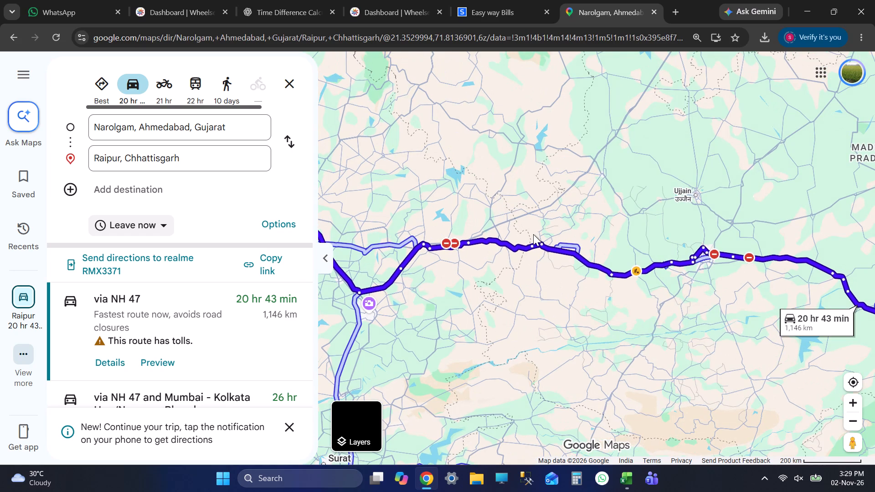
scroll(494, 222, "up", 2)
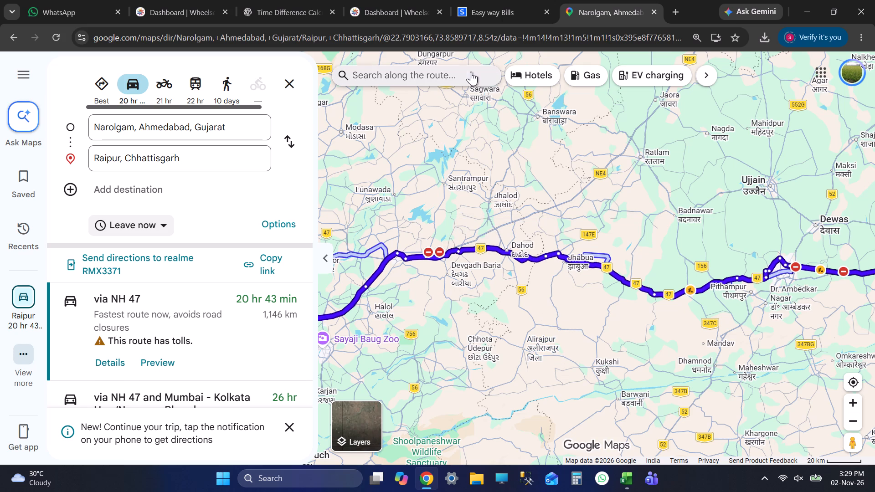
left_click(262, 3)
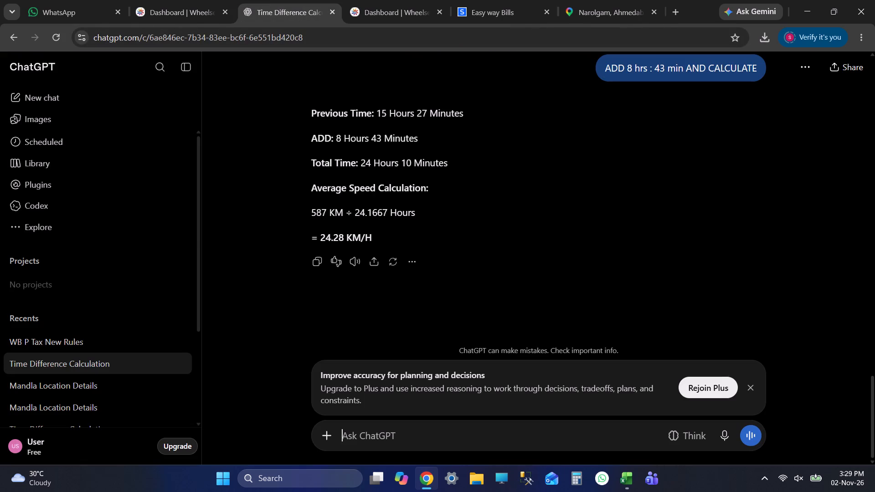
left_click(420, 435)
type("JHABUA")
key("Return")
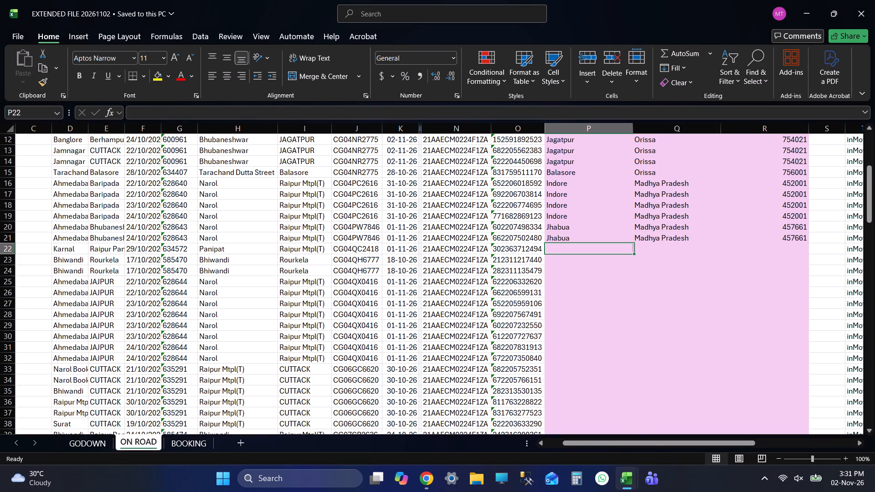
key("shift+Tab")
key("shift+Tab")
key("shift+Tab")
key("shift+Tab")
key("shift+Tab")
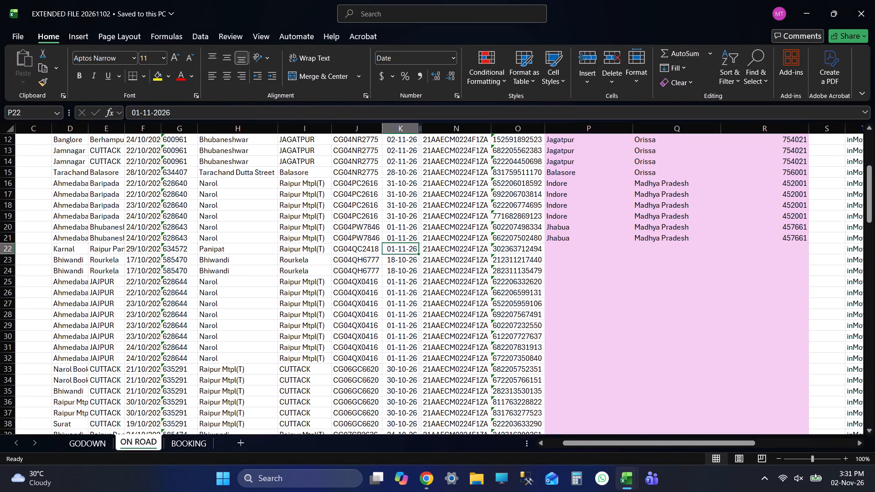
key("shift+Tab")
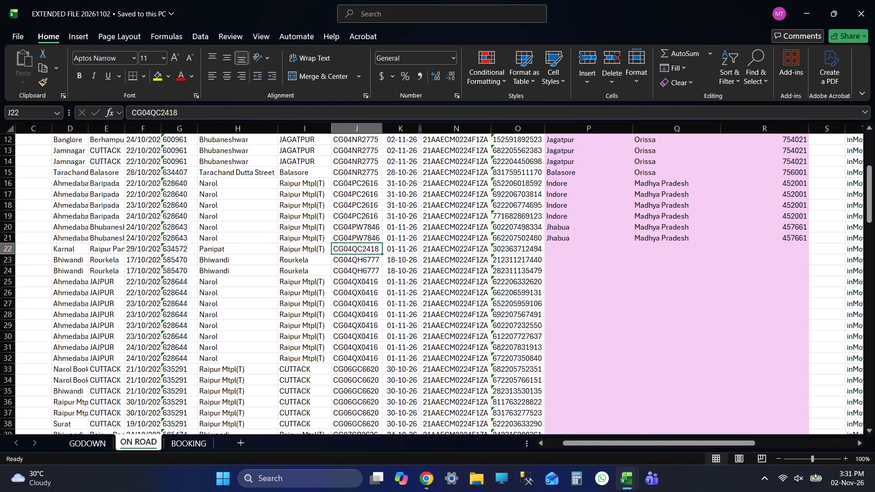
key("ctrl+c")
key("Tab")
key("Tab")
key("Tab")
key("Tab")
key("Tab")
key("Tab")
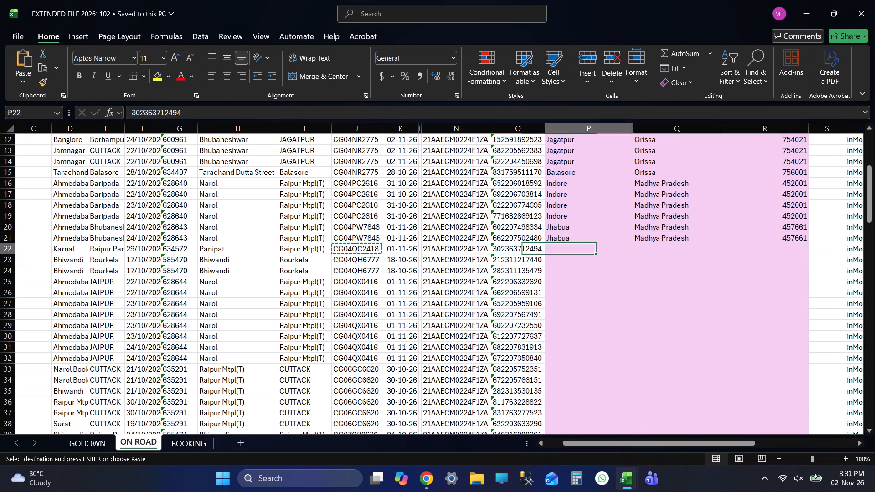
Change the starting point of the Google Maps route to Raipur, Chhattisgarh to Panipat, Haryana.
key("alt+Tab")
left_click(618, 0)
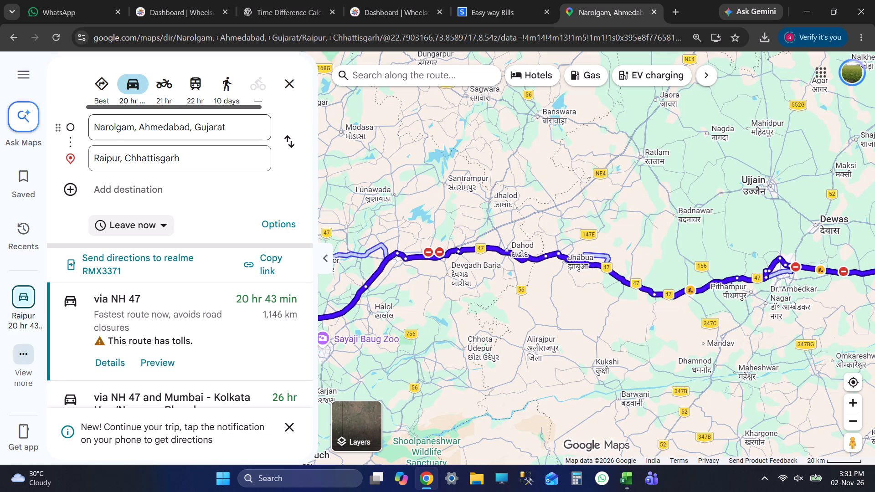
left_click(227, 133)
key("alt+Tab")
key("alt+Tab")
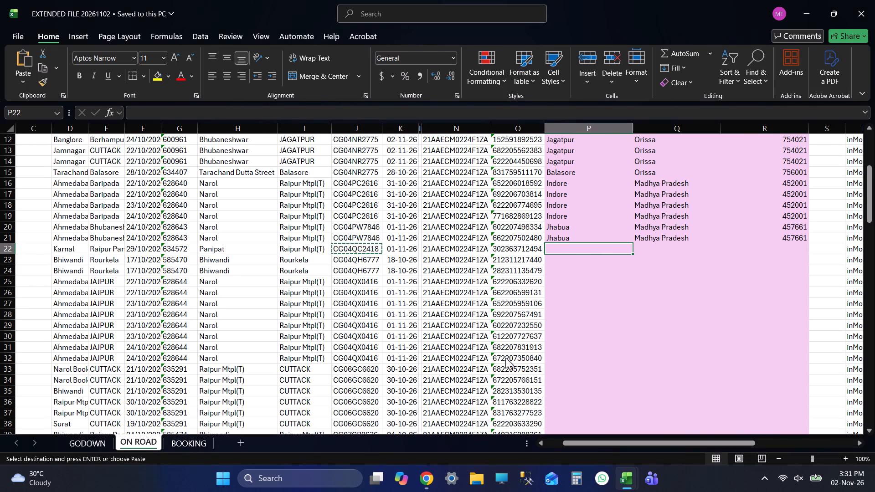
type("PANI[PA")
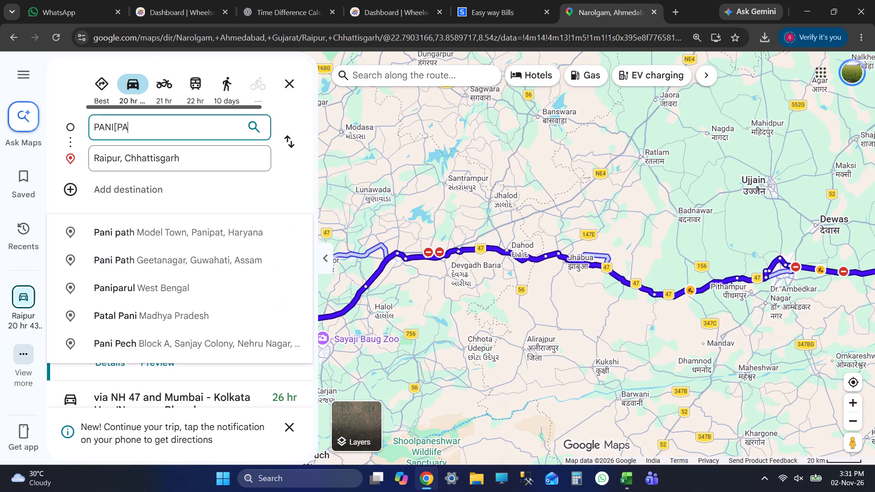
key("BackSpace")
key("BackSpace")
key("BackSpace")
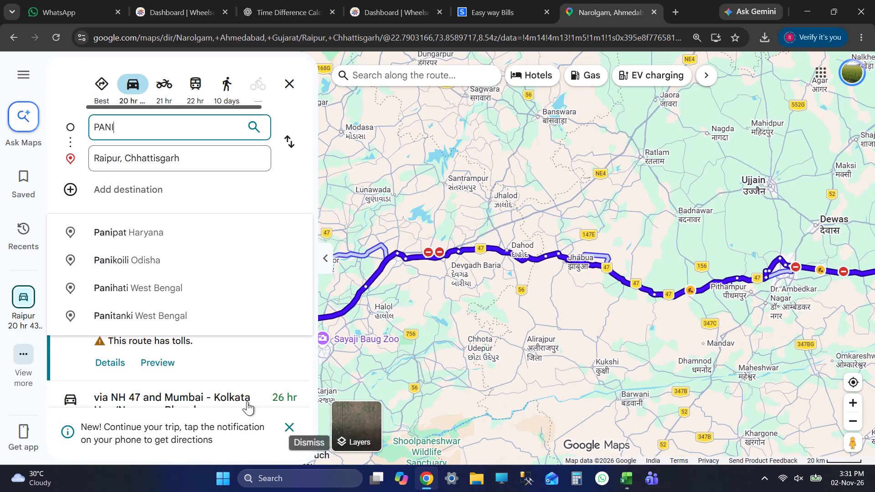
left_click(177, 236)
Check row 22 of the ON ROAD sheet against the Panipat to Raipur map and examine the routes between Delhi and Gwalior.
key("alt+Tab")
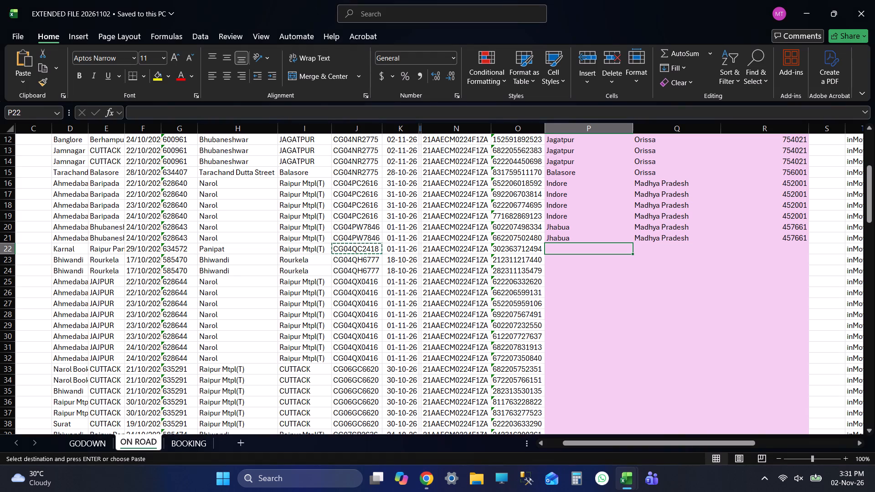
key("alt+Tab")
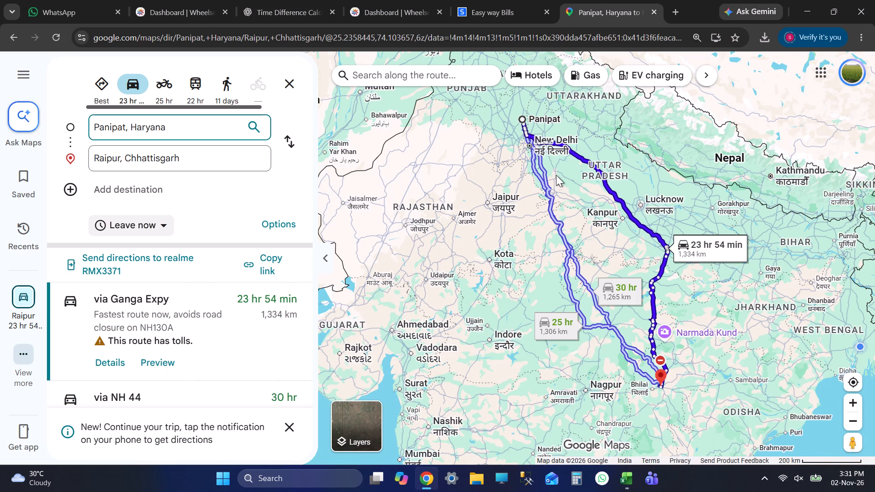
key("alt+Tab")
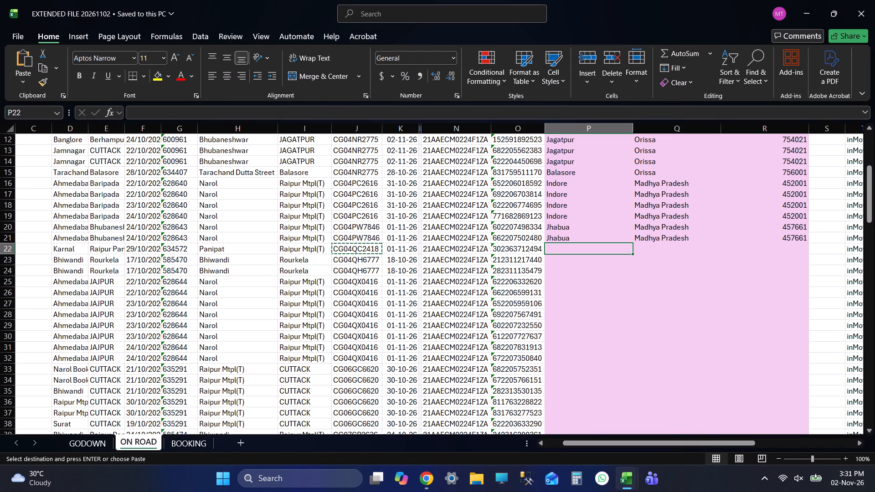
key("alt+Tab")
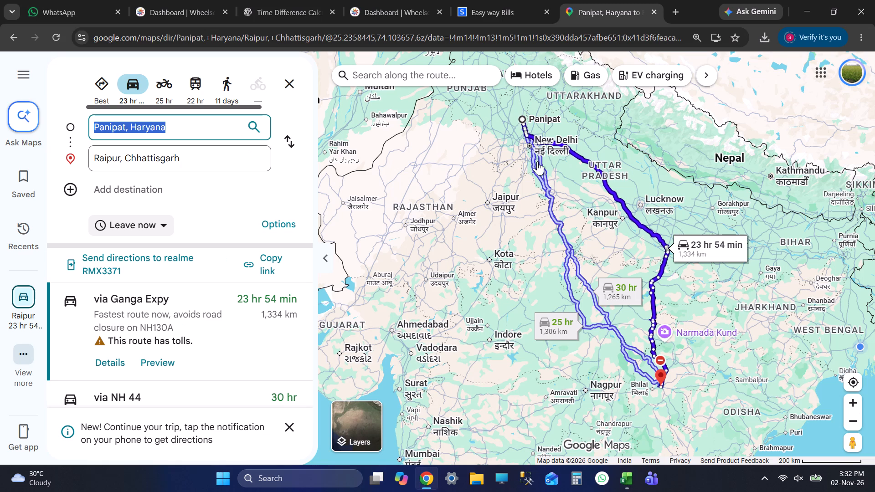
scroll(531, 154, "up", 5)
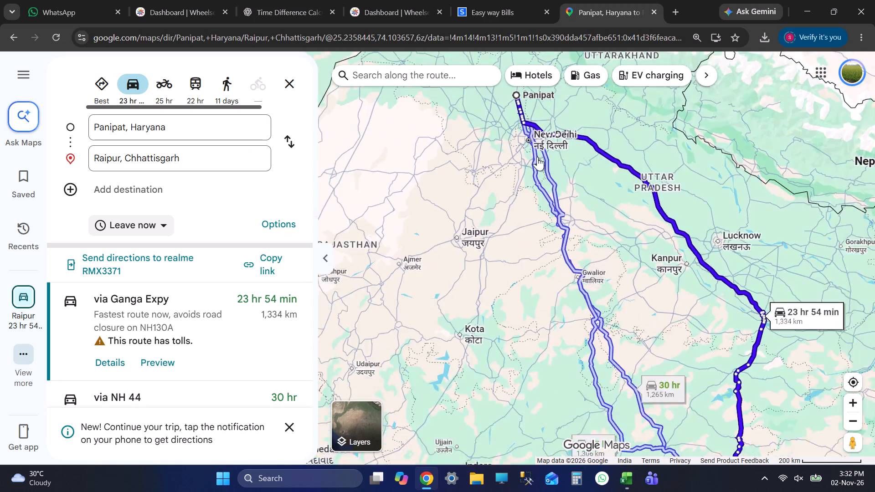
scroll(537, 157, "up", 2)
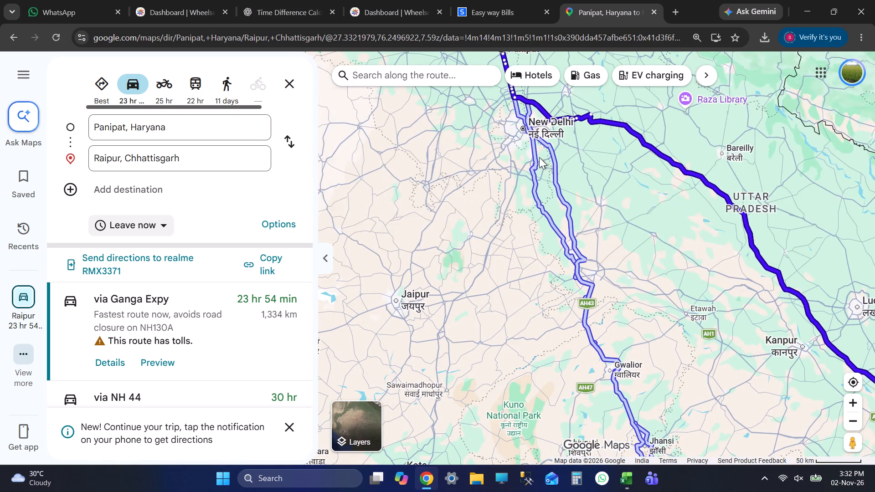
left_click(566, 207)
Switch to the WheelsEye dashboard, search for vehicle 5049 and open its route history for today.
left_click(414, 0)
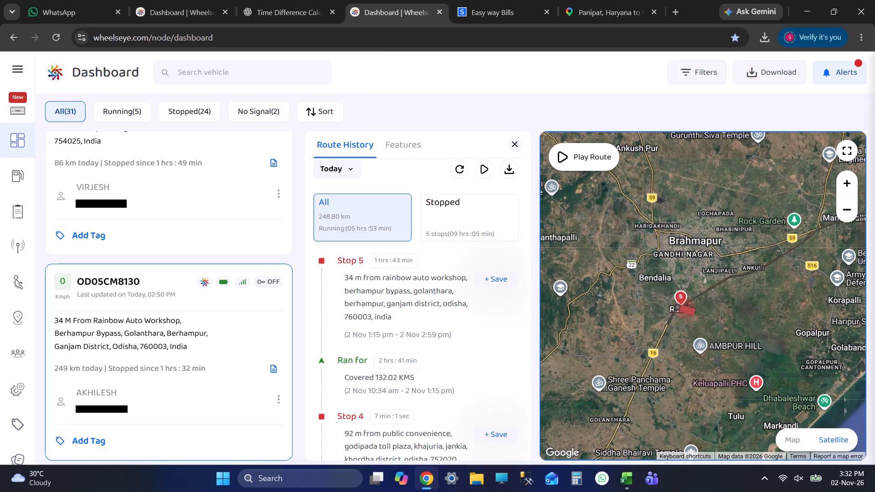
left_click(257, 75)
type("40")
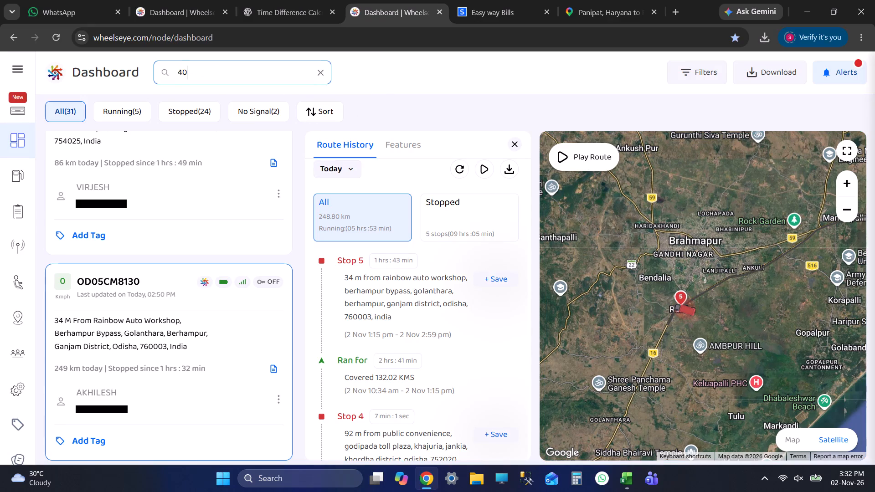
key("BackSpace")
key("BackSpace")
type("5049")
key("Return")
left_click(166, 201)
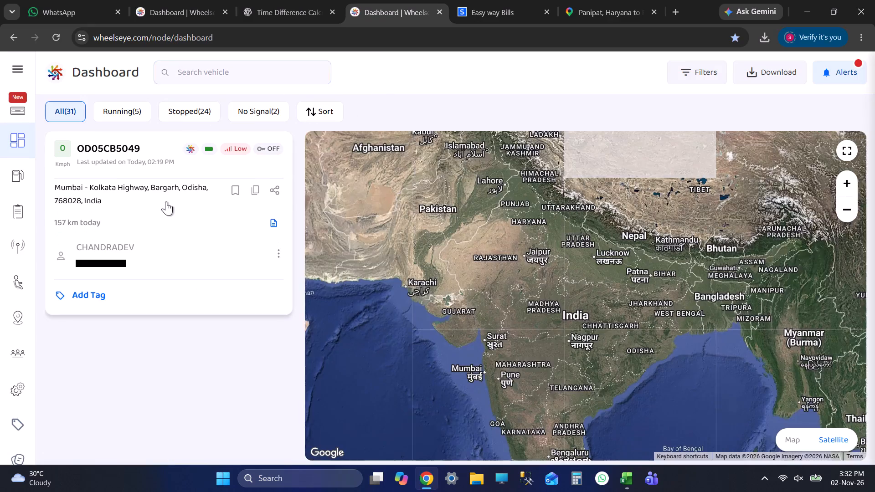
Examine the vehicle's current position and the road and places around it on the satellite map.
scroll(596, 272, "up", 4)
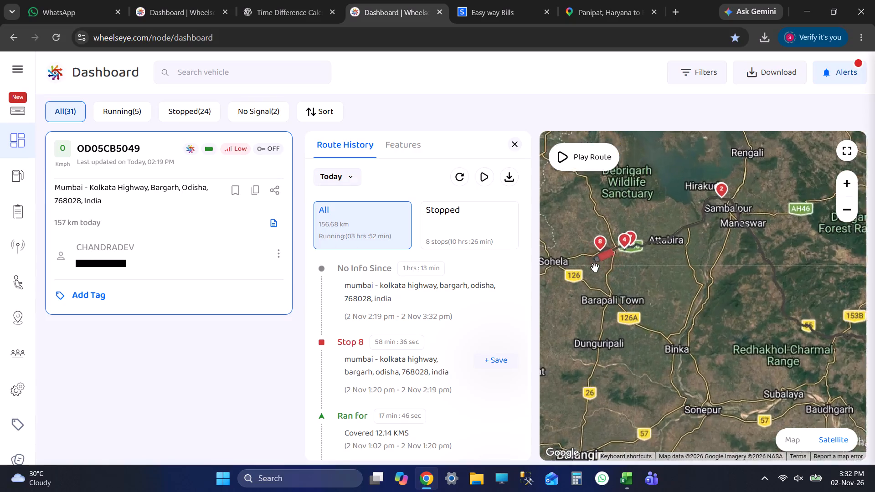
scroll(594, 266, "down", 1)
scroll(594, 266, "up", 1)
left_click_drag(581, 242, 621, 256)
scroll(630, 251, "up", 6)
scroll(648, 220, "down", 1)
scroll(648, 220, "up", 9)
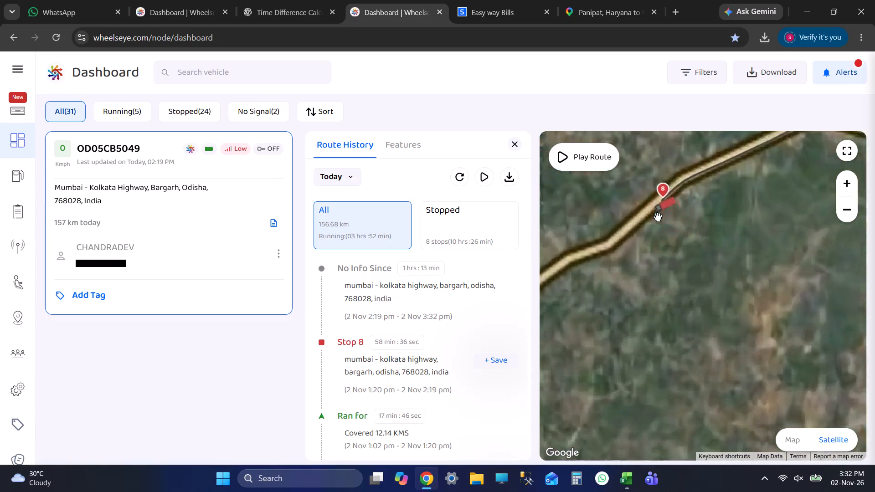
left_click_drag(658, 217, 649, 312)
scroll(656, 281, "up", 6)
scroll(656, 286, "down", 1)
scroll(652, 299, "up", 1)
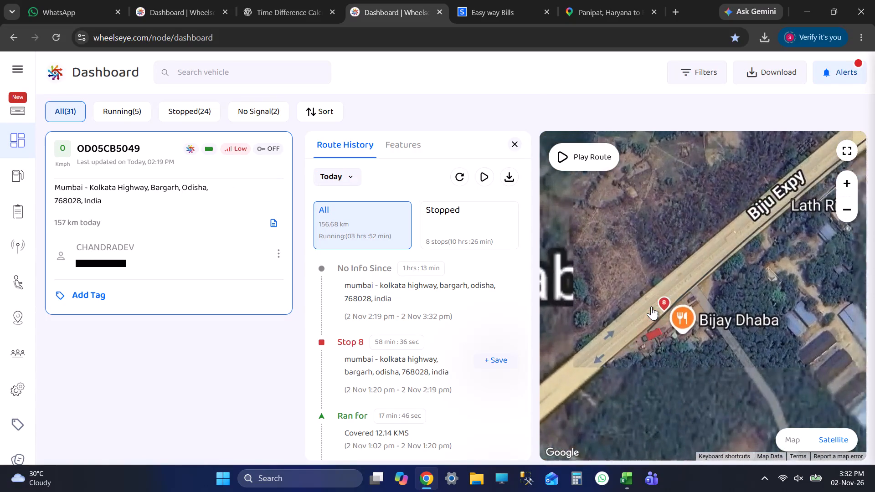
scroll(653, 320, "down", 6)
Show the details of Stop 8 from the route history and examine its location relative to the surrounding towns and stops.
left_click(433, 283)
scroll(437, 307, "down", 1)
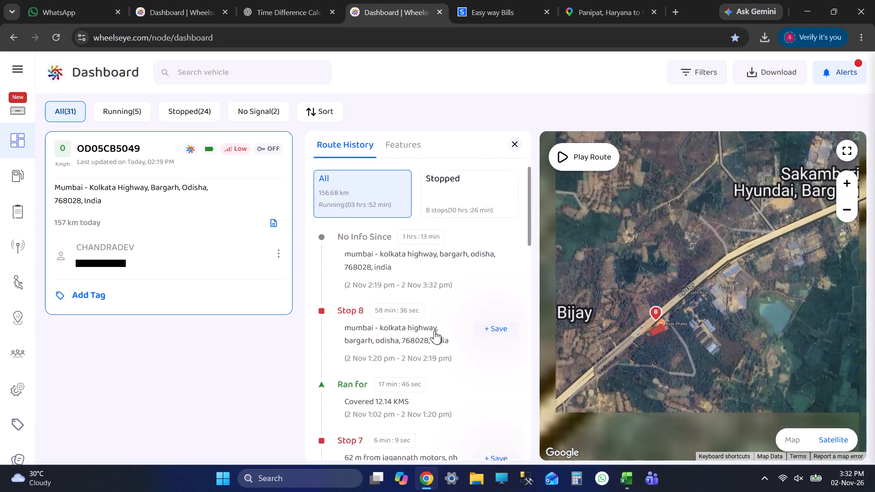
left_click(417, 299)
scroll(632, 332, "down", 8)
scroll(651, 361, "up", 1)
scroll(651, 361, "down", 2)
scroll(705, 328, "down", 4)
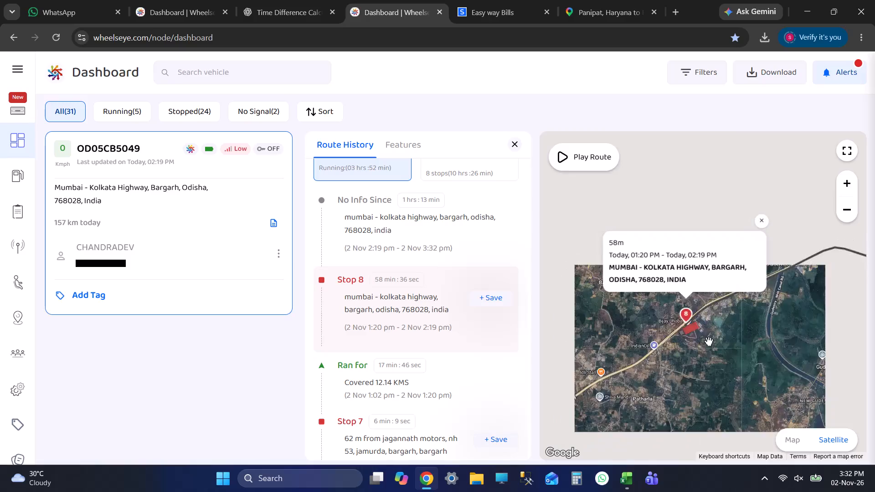
scroll(709, 341, "down", 4)
left_click_drag(708, 339, 674, 348)
scroll(676, 348, "down", 2)
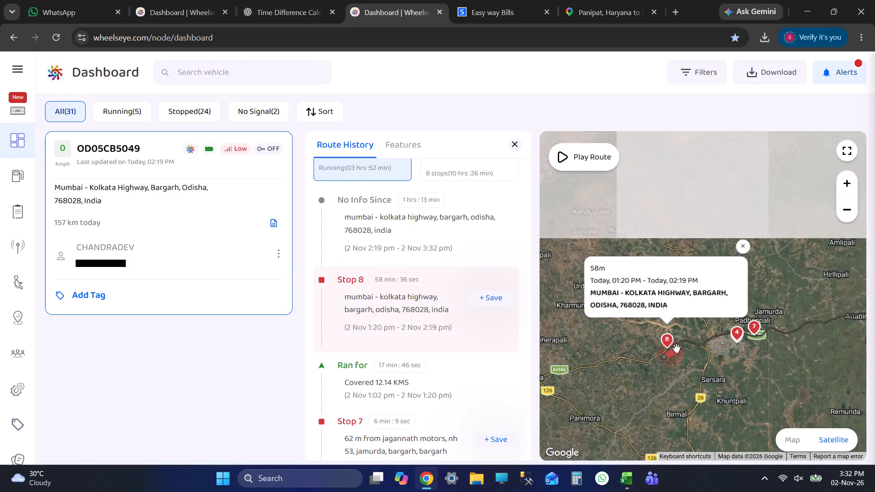
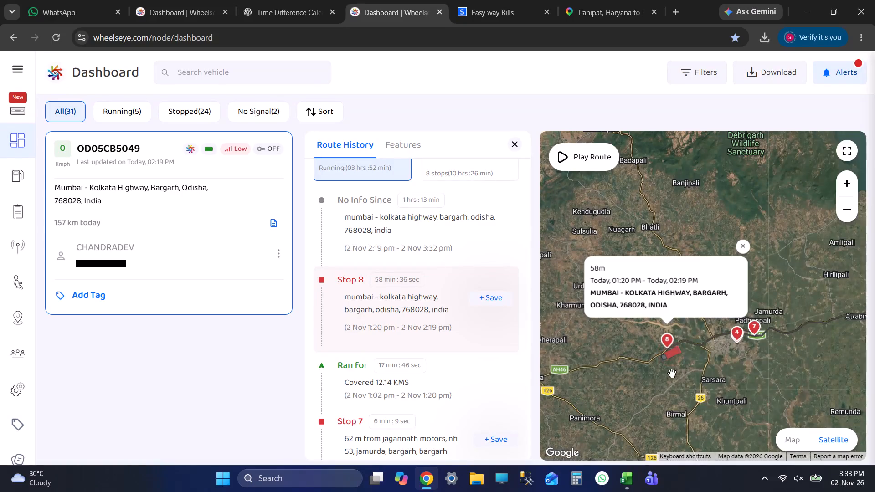
Examine the highway and towns west of Stop 8, around Sohela and the Chhattisgarh–Odisha border, on the satellite map.
scroll(718, 363, "down", 1)
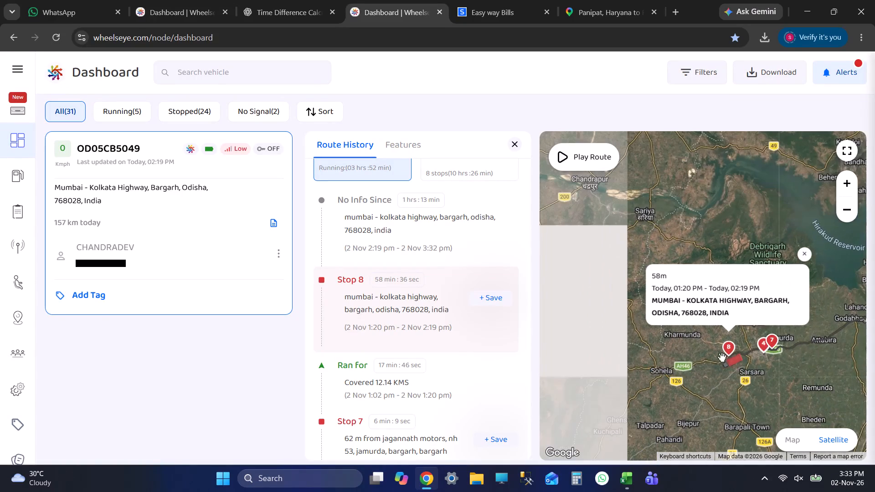
scroll(674, 373, "up", 2)
left_click_drag(640, 356, 732, 374)
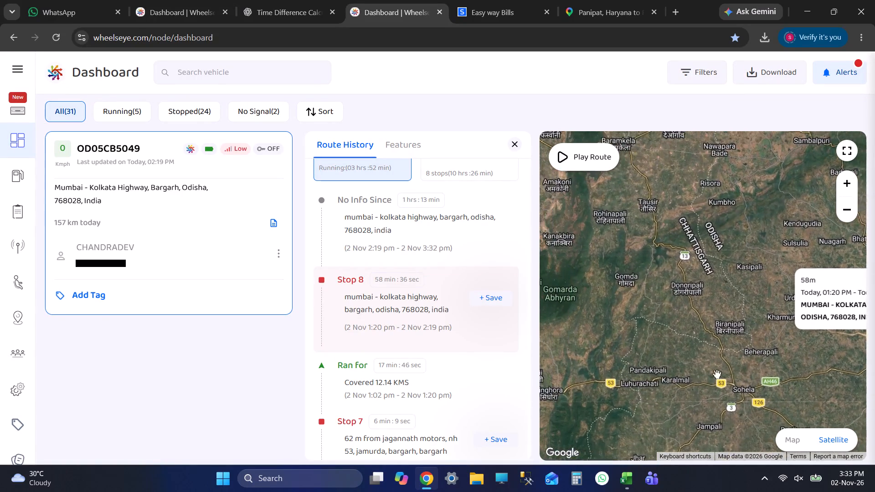
scroll(683, 379, "down", 1)
scroll(660, 384, "up", 6)
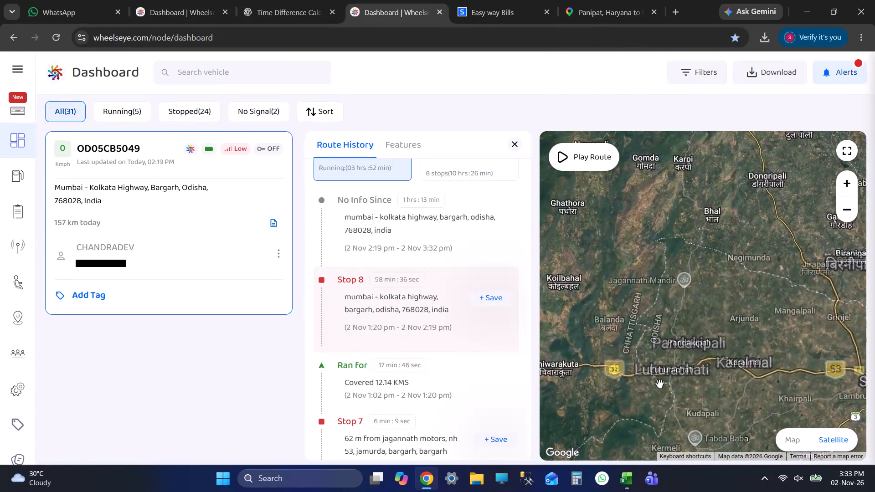
scroll(663, 384, "down", 2)
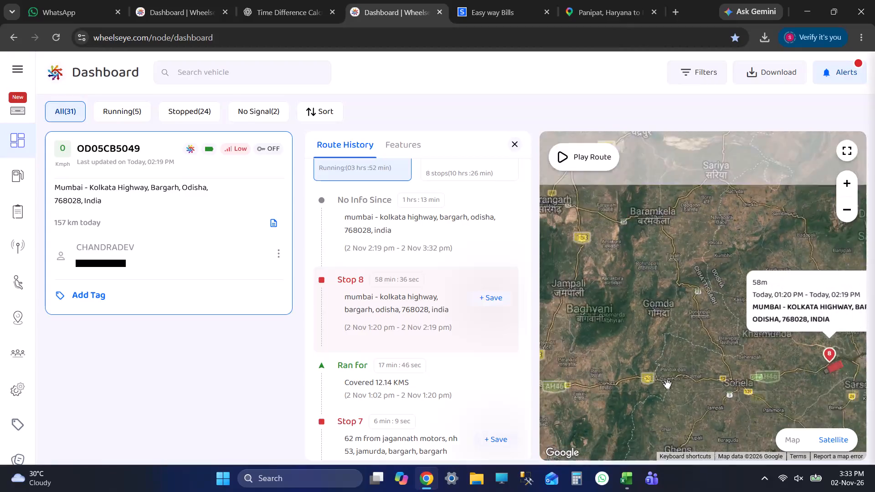
scroll(667, 384, "down", 1)
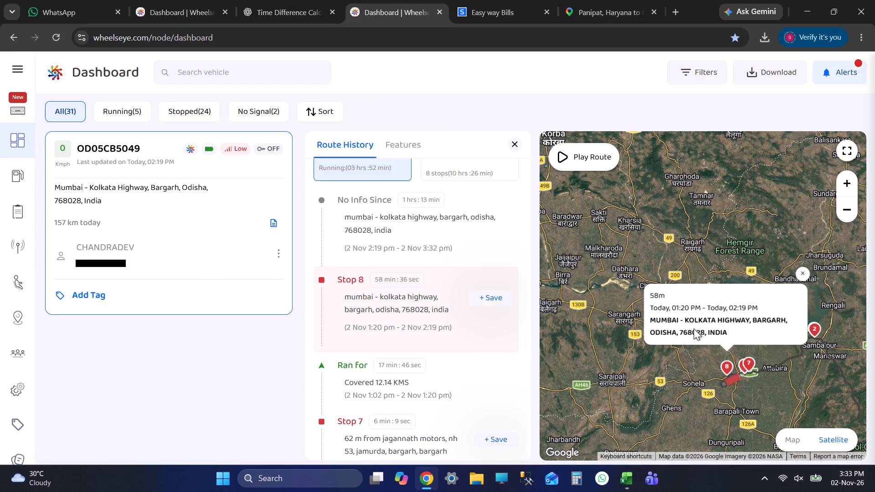
key("alt+Tab")
key("alt+Tab")
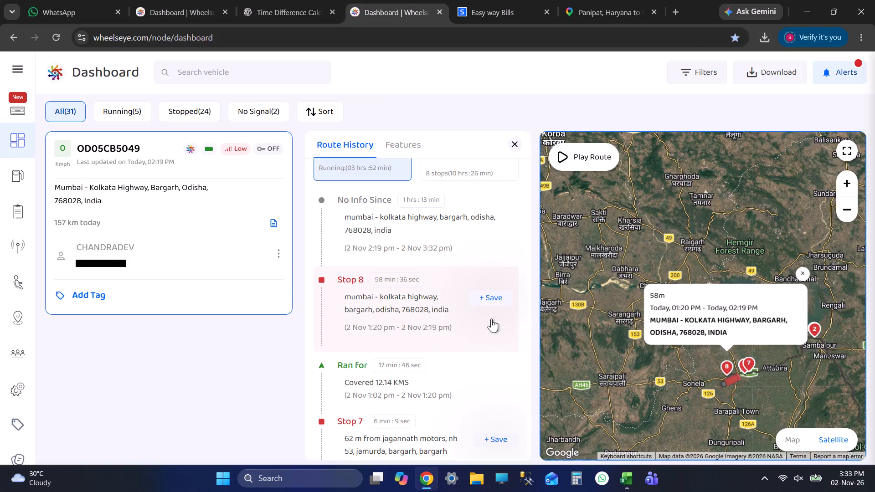
key("alt+Tab")
key("alt+Tab")
left_click(226, 64)
key("alt+Tab")
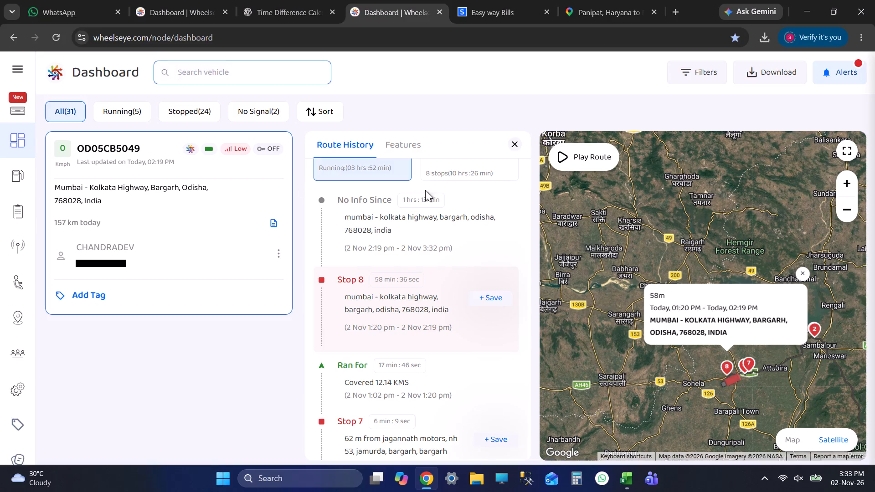
key("alt+Tab")
key("ctrl+v")
key("Return")
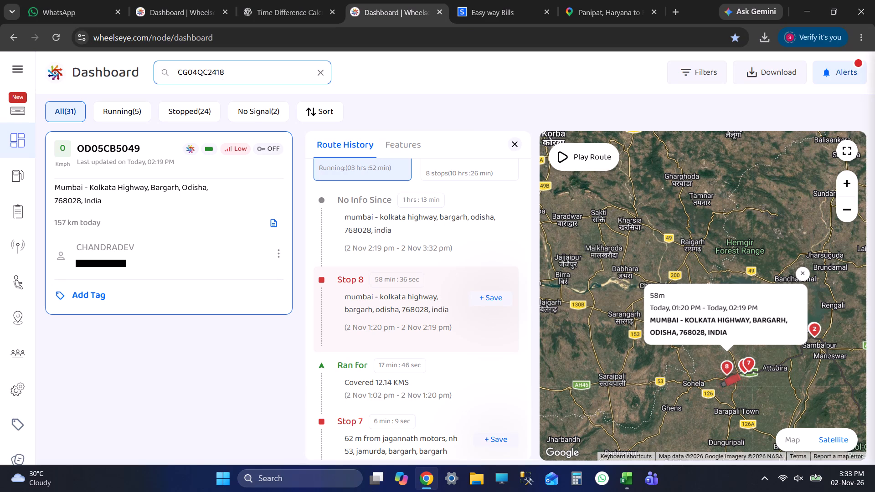
key("alt+Tab")
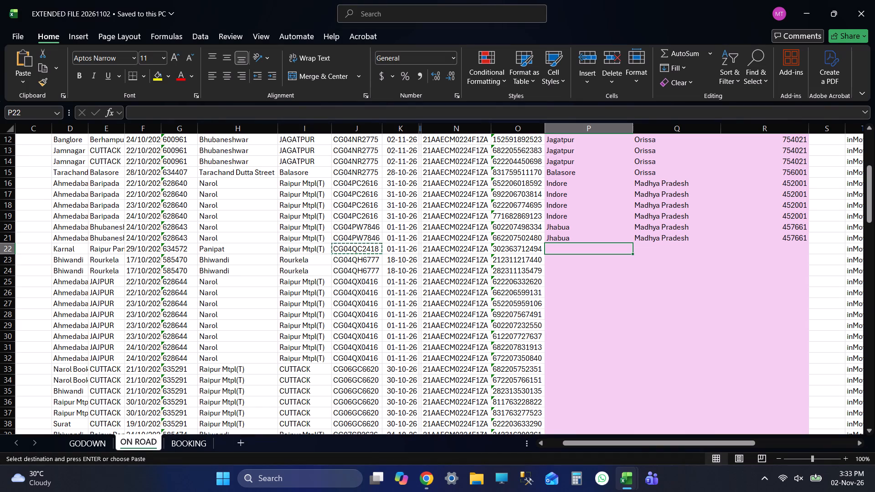
key("alt+Tab")
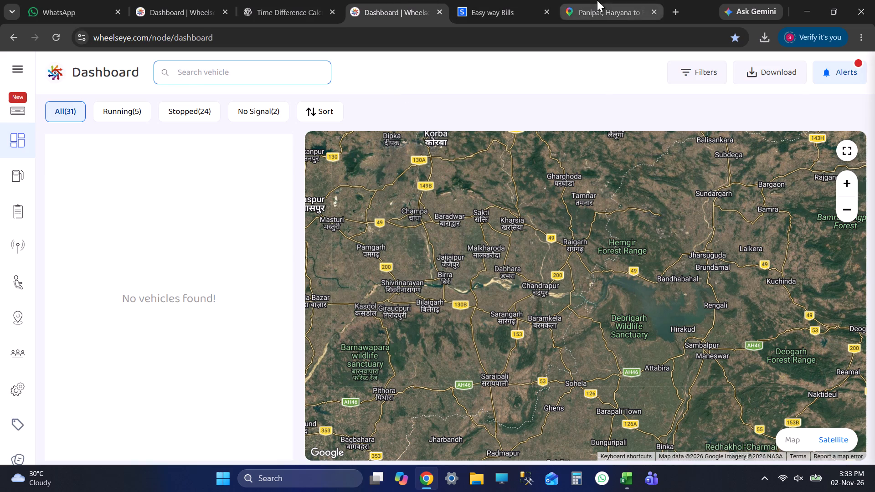
Switch to the Panipat to Raipur route map and examine the stretch from Panipat to Delhi for row 22.
left_click_drag(597, 0, 606, 0)
scroll(561, 156, "up", 2)
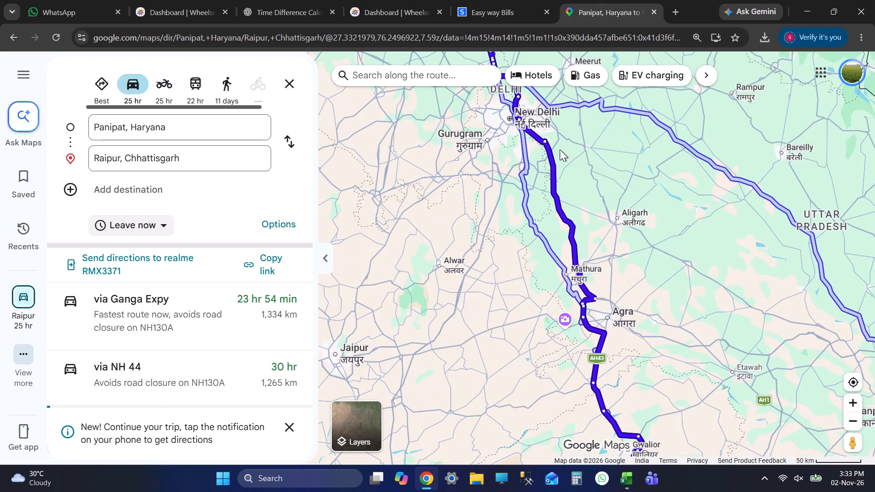
left_click_drag(567, 140, 577, 281)
key("alt+Tab")
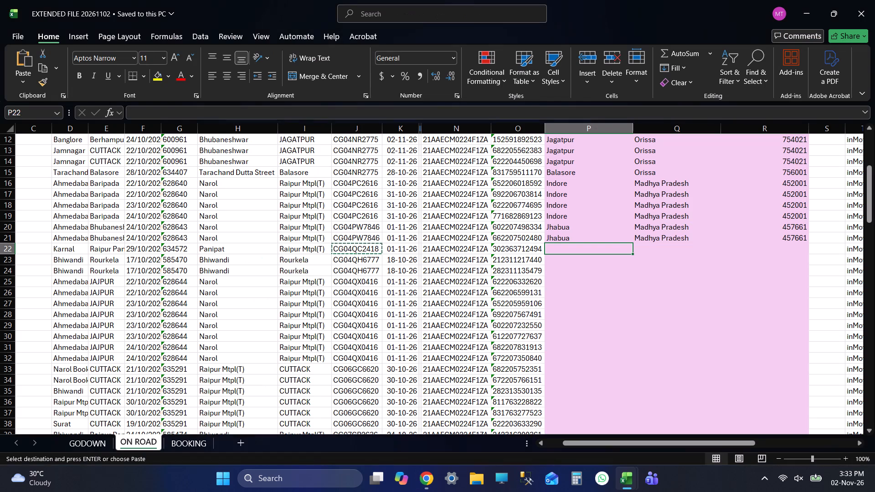
key("alt+Tab")
scroll(489, 170, "up", 4)
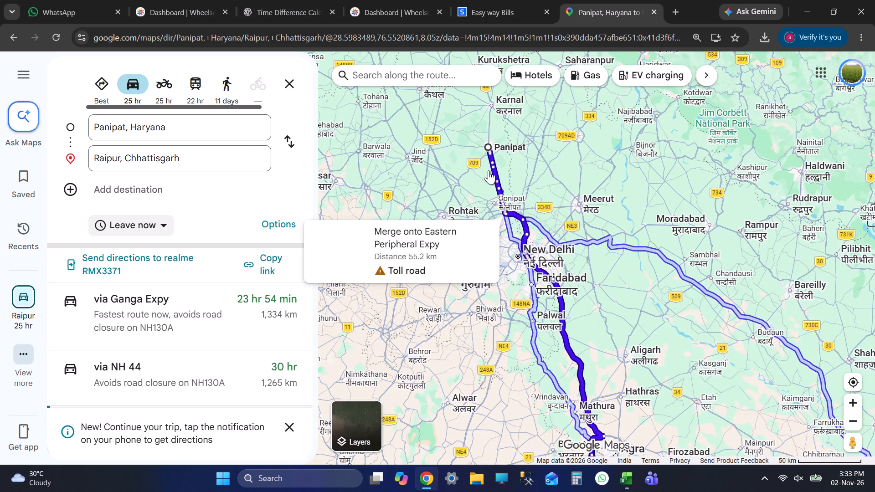
scroll(489, 170, "up", 4)
scroll(514, 187, "down", 1)
scroll(514, 187, "up", 6)
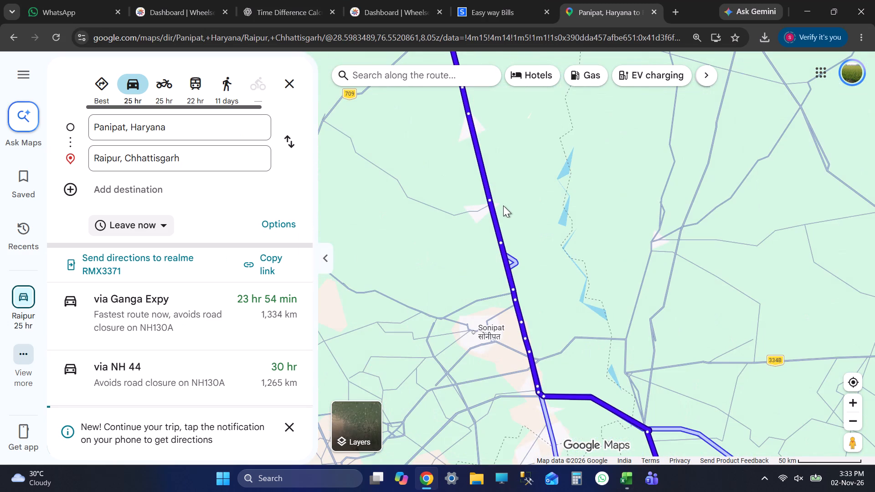
scroll(503, 212, "down", 4)
left_click_drag(533, 184, 543, 230)
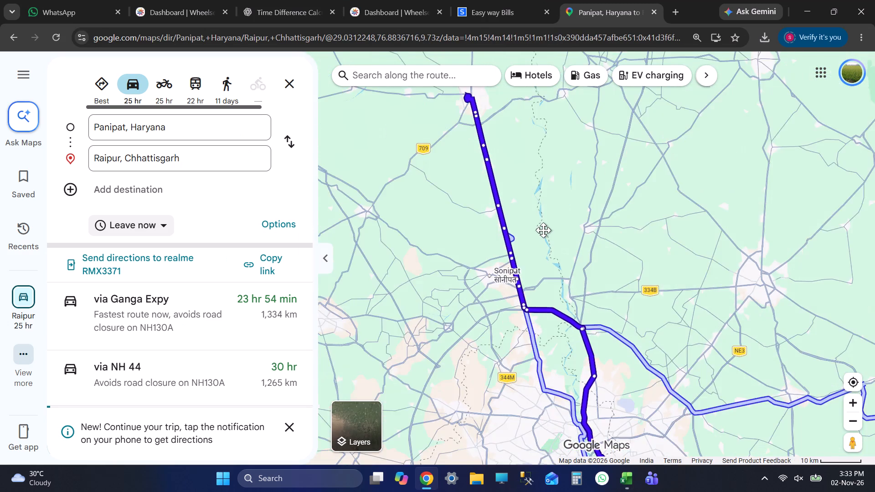
left_click_drag(543, 230, 543, 232)
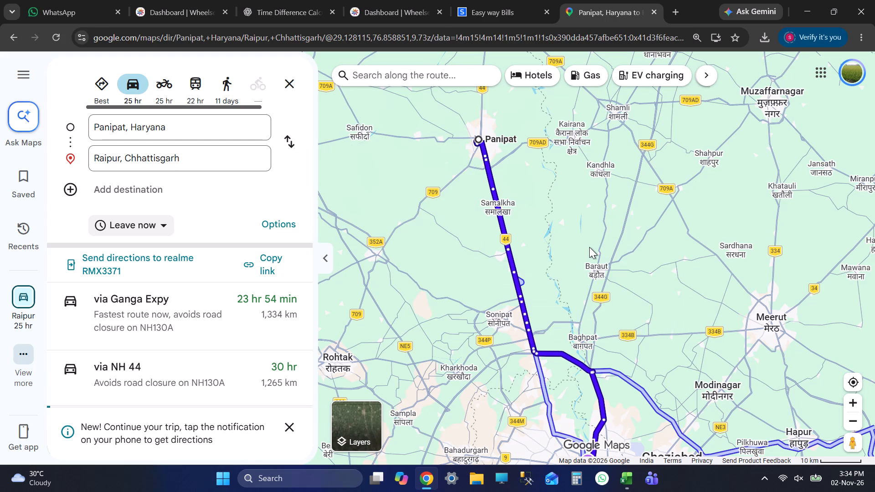
Examine the NH 44 stretch of the route and the towns along it around Samalkha and Ganaur.
scroll(479, 207, "up", 10)
scroll(583, 249, "down", 1)
scroll(583, 249, "up", 5)
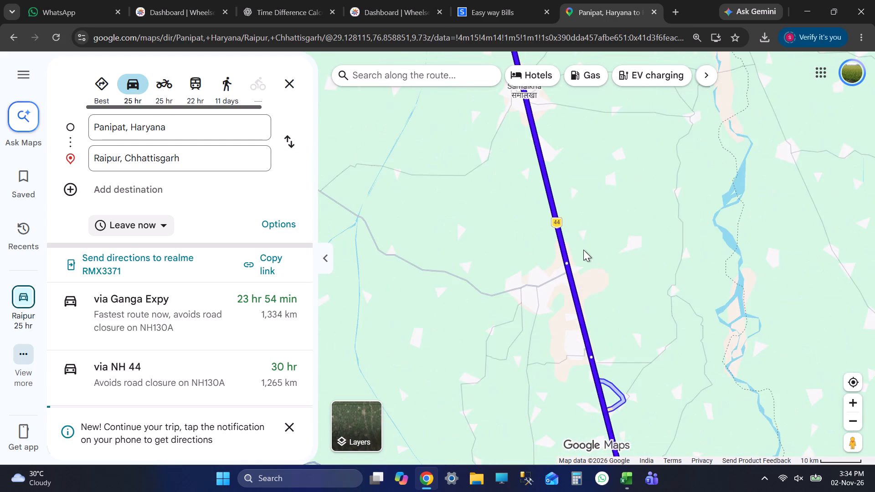
scroll(583, 250, "up", 5)
scroll(533, 235, "down", 1)
scroll(533, 235, "up", 5)
left_click_drag(562, 133, 584, 253)
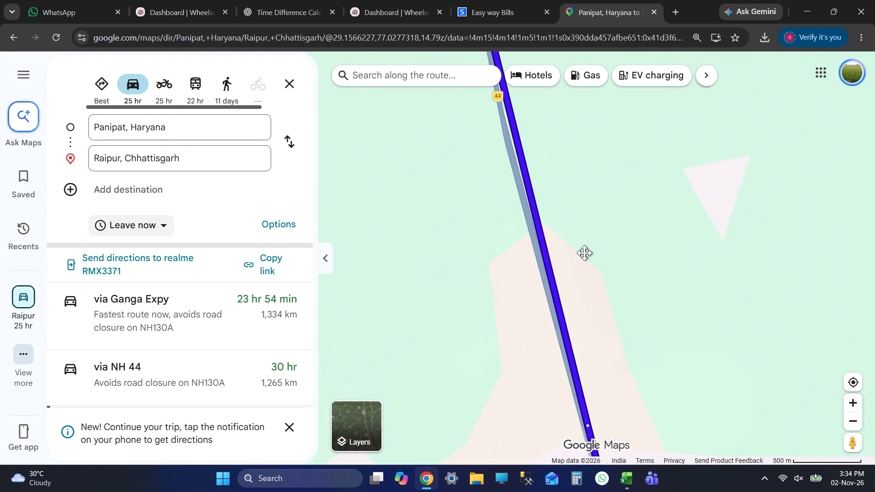
left_click_drag(584, 253, 583, 292)
scroll(587, 238, "down", 4)
left_click_drag(573, 178, 583, 303)
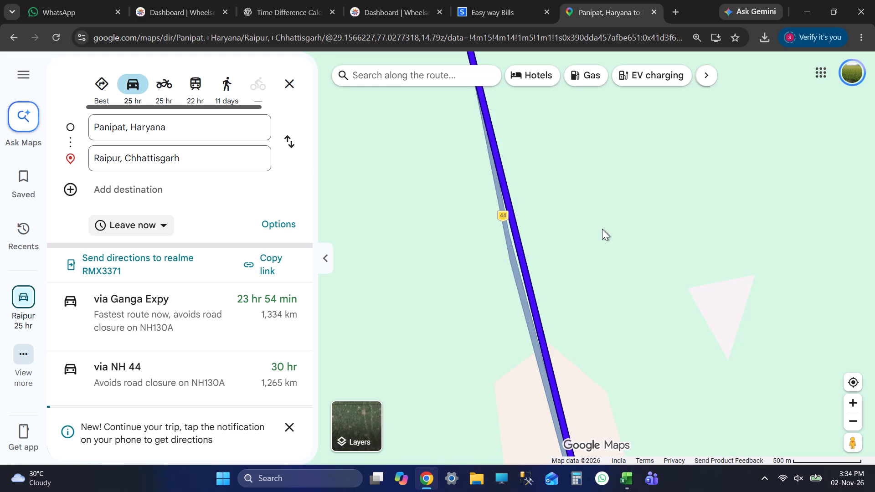
scroll(602, 229, "down", 2)
scroll(607, 229, "up", 1)
scroll(607, 231, "down", 13)
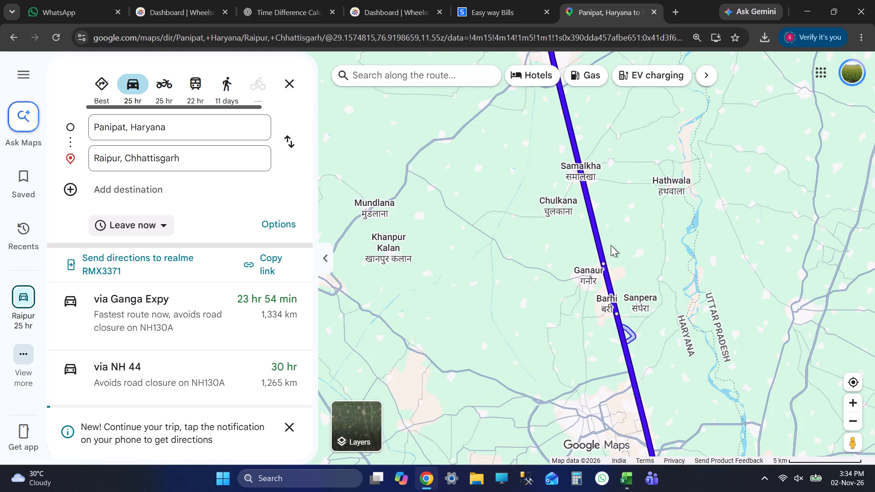
left_click_drag(657, 285, 592, 166)
scroll(631, 208, "down", 6)
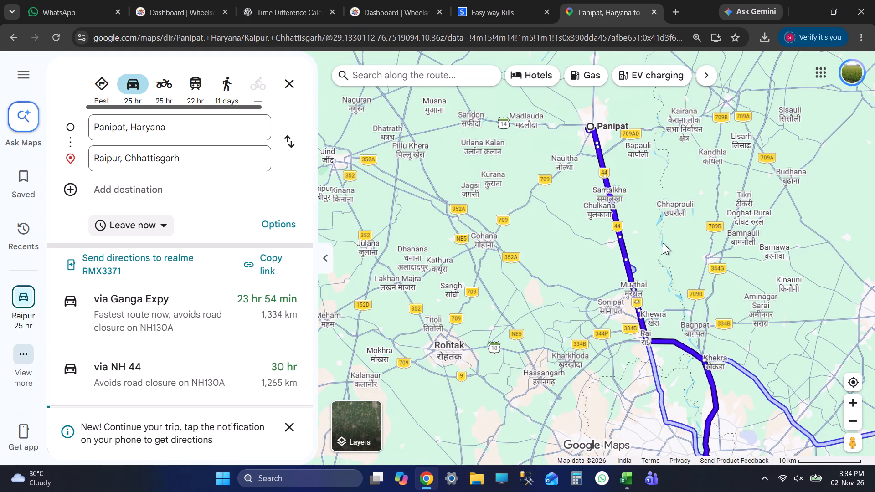
left_click_drag(686, 280, 569, 125)
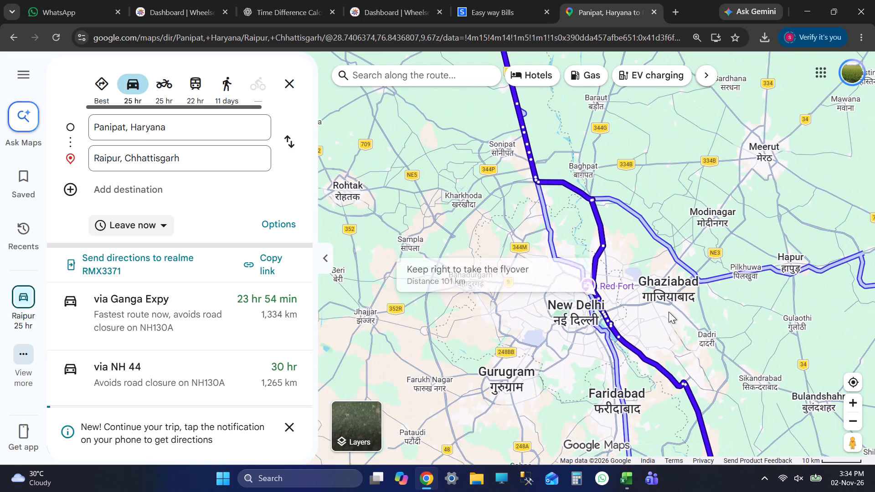
left_click_drag(669, 312, 600, 193)
scroll(592, 239, "down", 2)
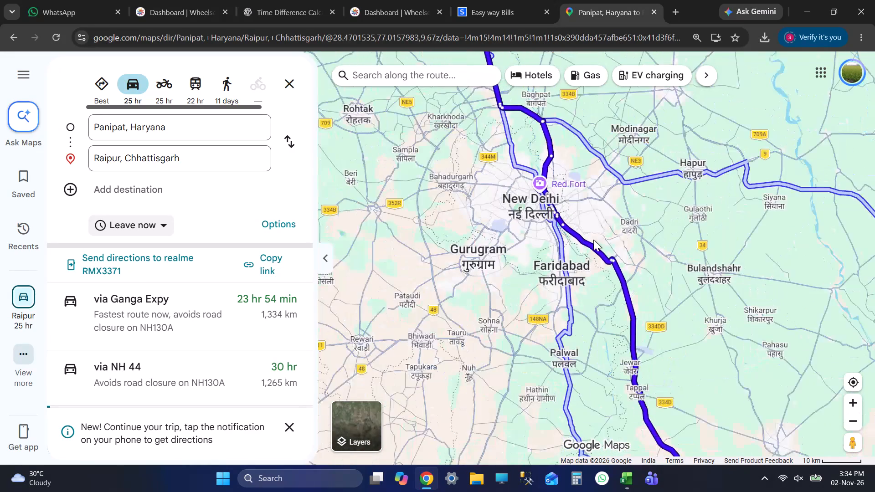
scroll(593, 240, "down", 4)
left_click_drag(649, 321, 597, 138)
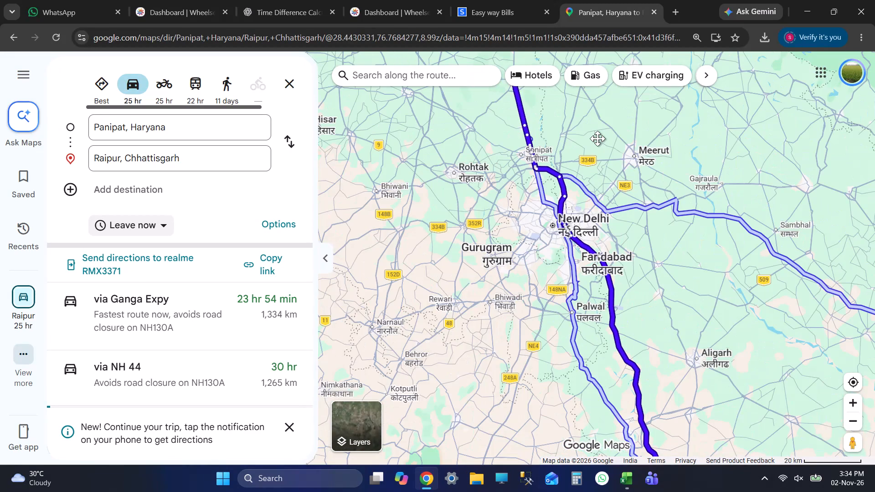
left_click_drag(597, 138, 597, 138)
scroll(597, 138, "down", 2)
scroll(602, 226, "up", 3)
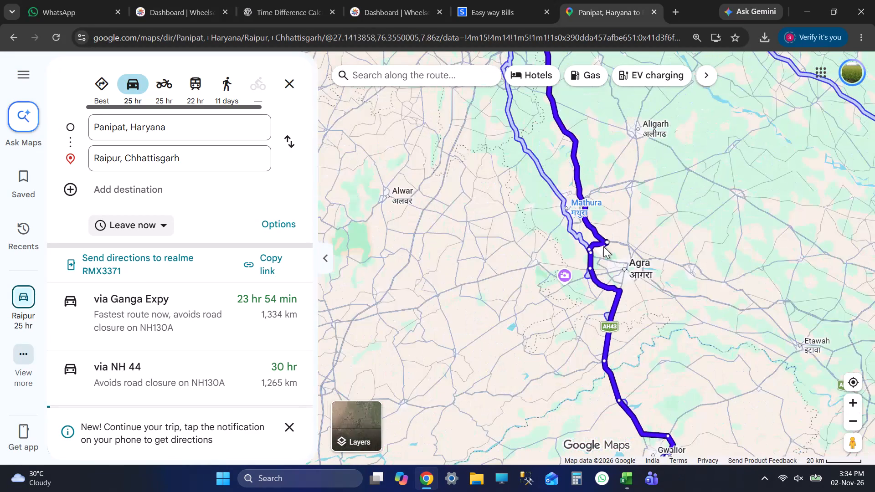
scroll(651, 261, "down", 4)
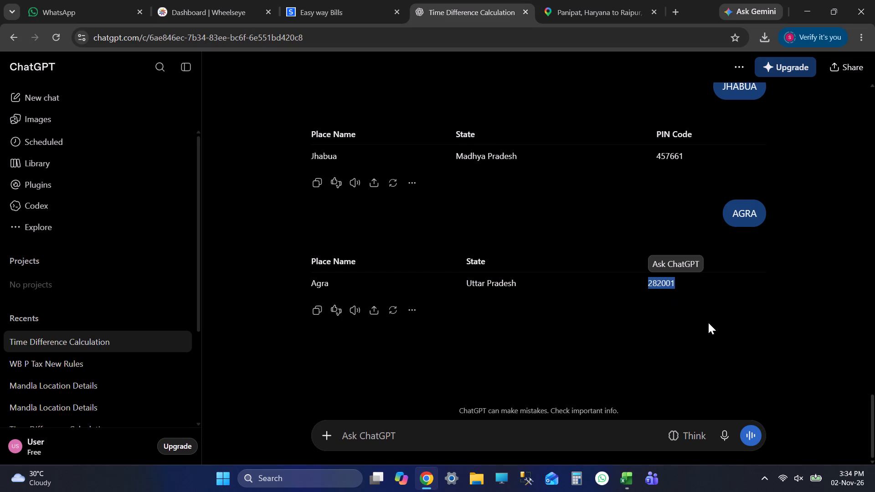
key("alt+Tab")
key("F2")
key("F3")
key("ctrl+v")
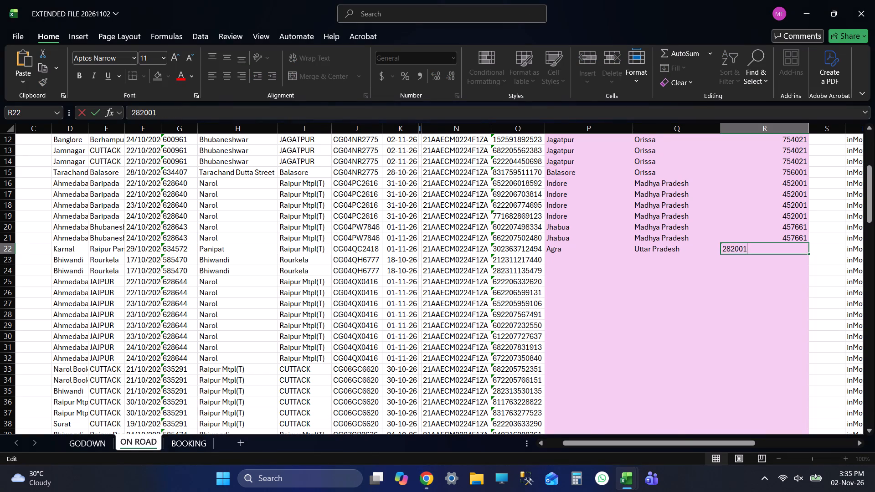
key("Return")
key("ctrl+s")
key("ctrl+a")
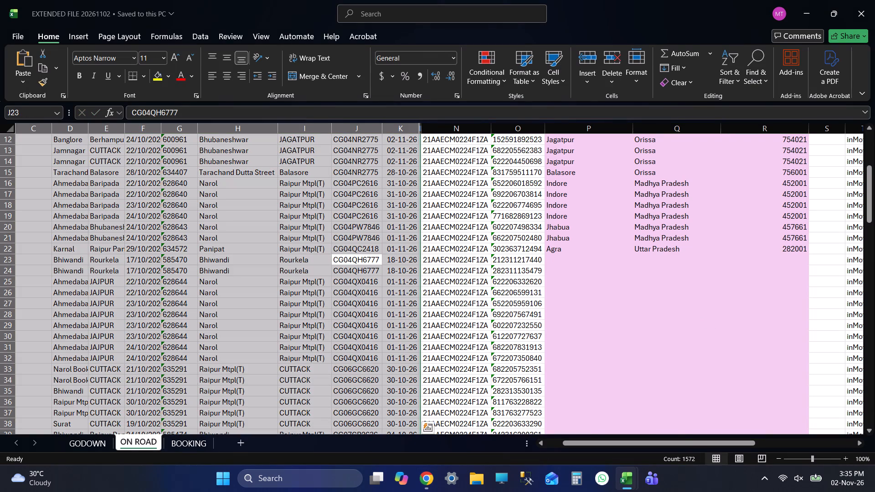
left_click(567, 259)
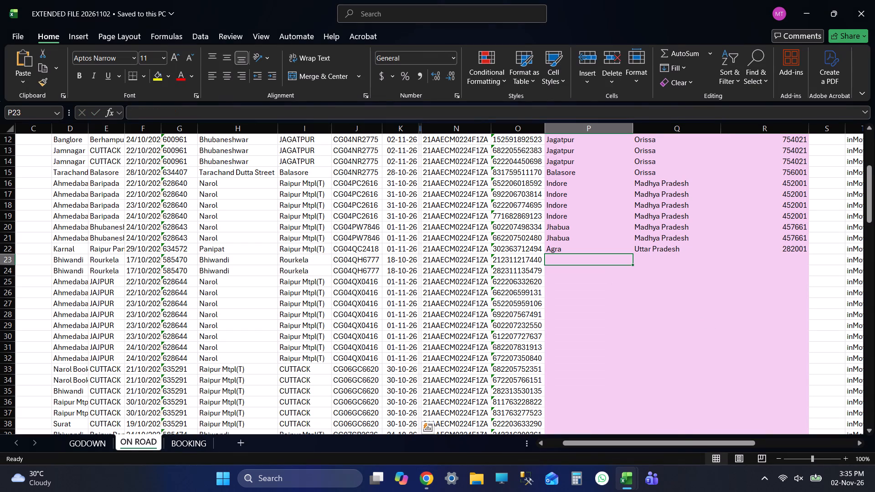
key("ctrl+s")
Check the truck, manifest date and e-way bill entries of row 23 in the ON ROAD sheet.
key("shift+Tab")
key("shift+Tab")
key("shift+Tab")
key("shift+Tab")
key("shift+Tab")
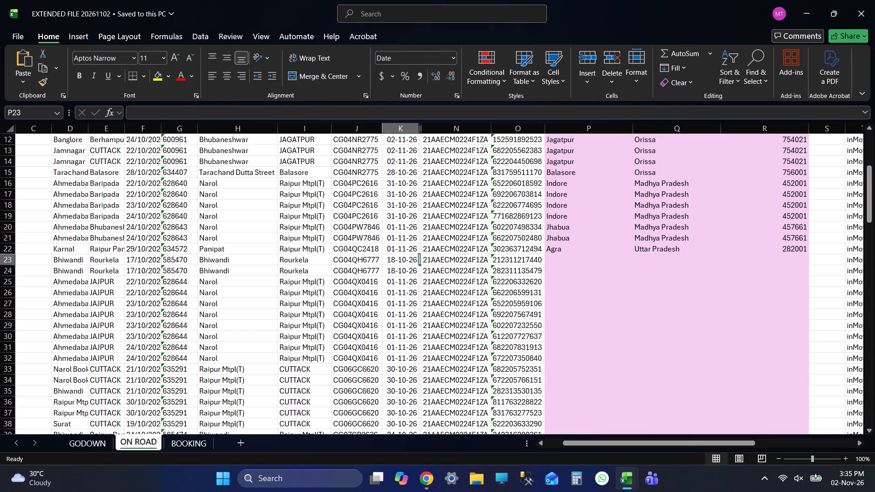
key("shift+Tab")
key("Tab")
key("Tab")
key("Tab")
key("Tab")
key("Tab")
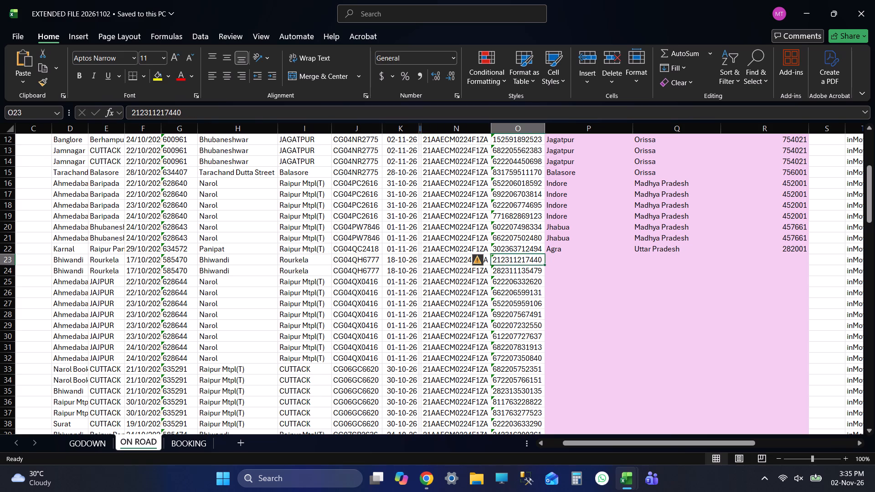
key("Tab")
Copy the rourkela, Orissa, 769001 entry from row 29 of EXTENDED FILE 20261101 into rows 23 and 24 of ON ROAD and save.
key("alt+Tab")
key("alt+Tab")
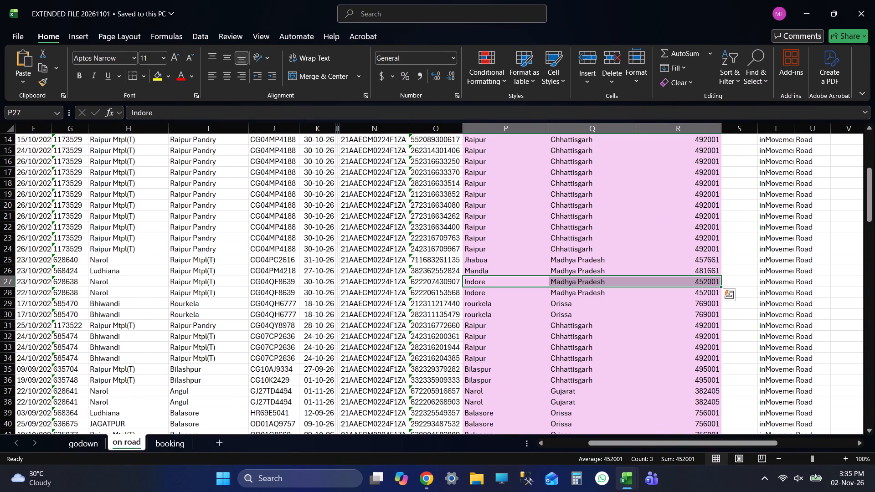
left_click(503, 306)
key("shift+Right")
key("shift+Right")
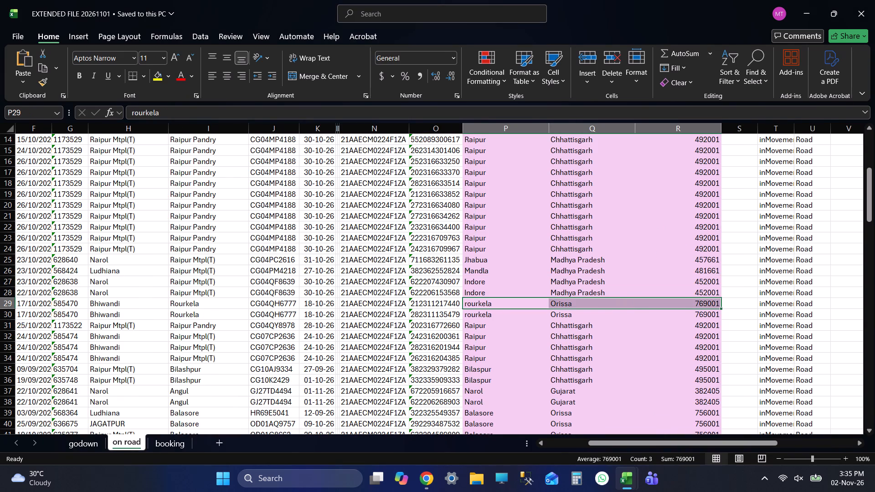
key("ctrl+c")
key("alt+Tab")
key("shift+Down")
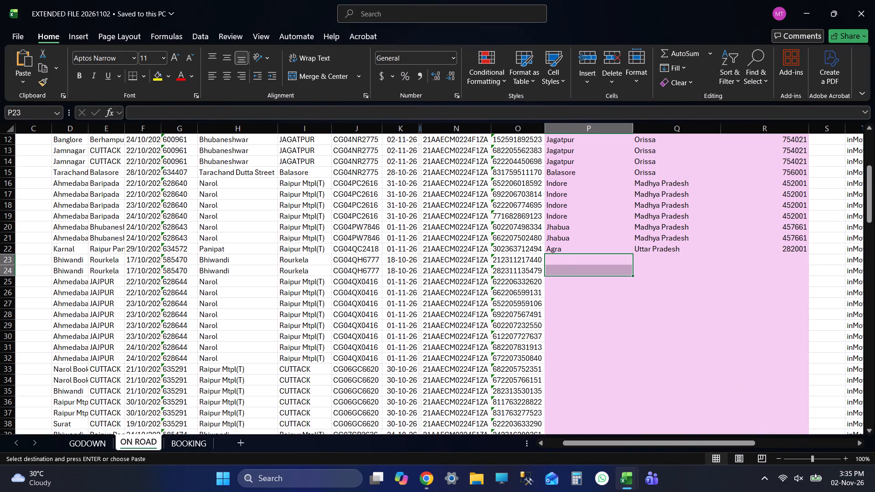
key("ctrl+v")
key("Down")
key("Down")
key("ctrl+s")
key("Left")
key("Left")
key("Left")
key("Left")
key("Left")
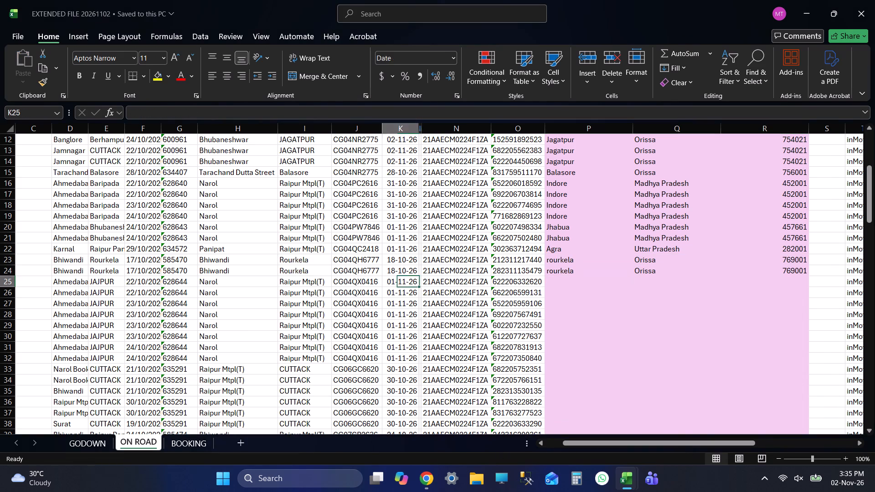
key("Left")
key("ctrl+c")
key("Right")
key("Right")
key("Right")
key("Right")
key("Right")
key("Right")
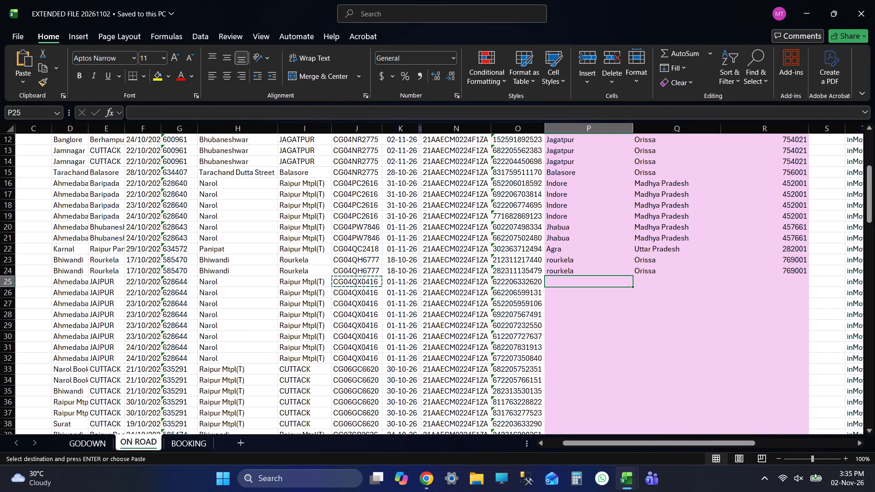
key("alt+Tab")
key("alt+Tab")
left_click(404, 228)
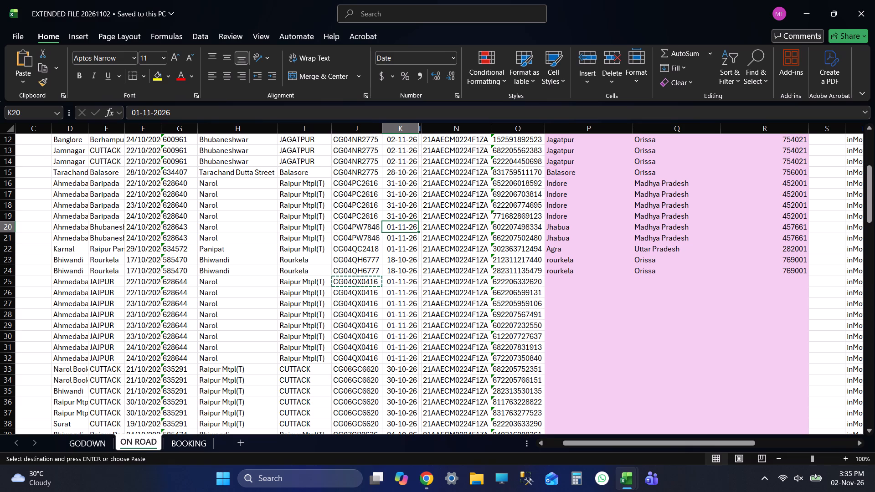
key("Tab")
key("Tab")
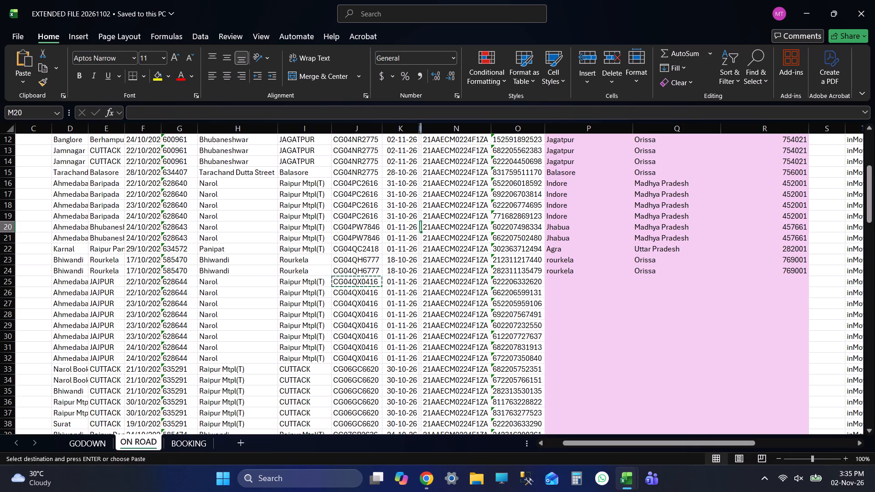
key("Tab")
key("Tab")
key("Tab")
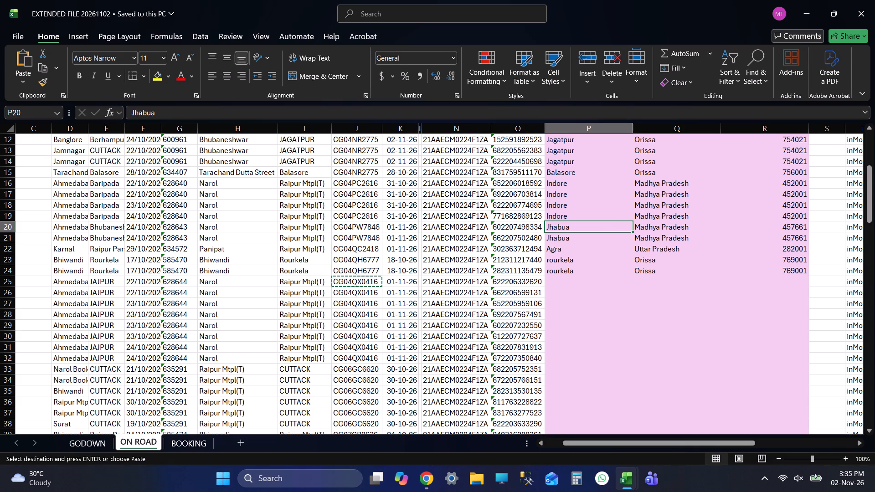
key("shift+Right")
key("shift+Right")
key("ctrl+c")
key("ctrl+Down")
key("Down")
key("shift+Down")
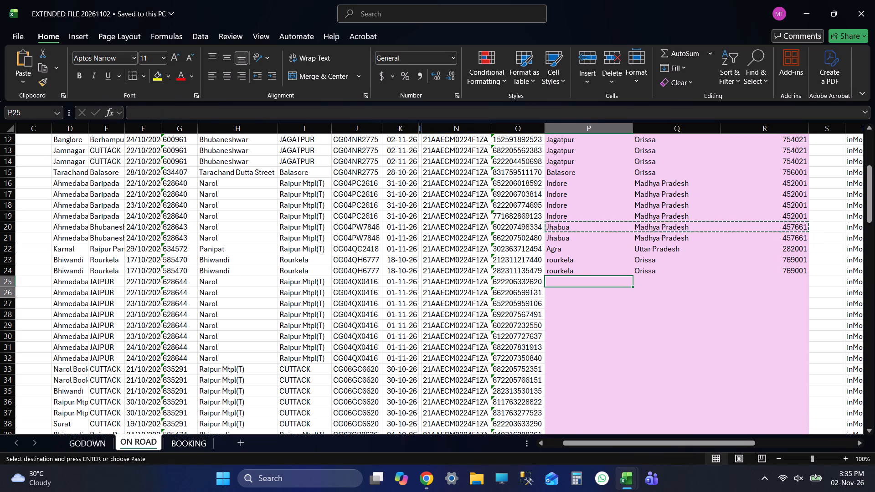
key("shift+Down")
key("shift+Down")
key("shift+Down")
key("shift+Down")
key("shift+Down")
key("shift+Down")
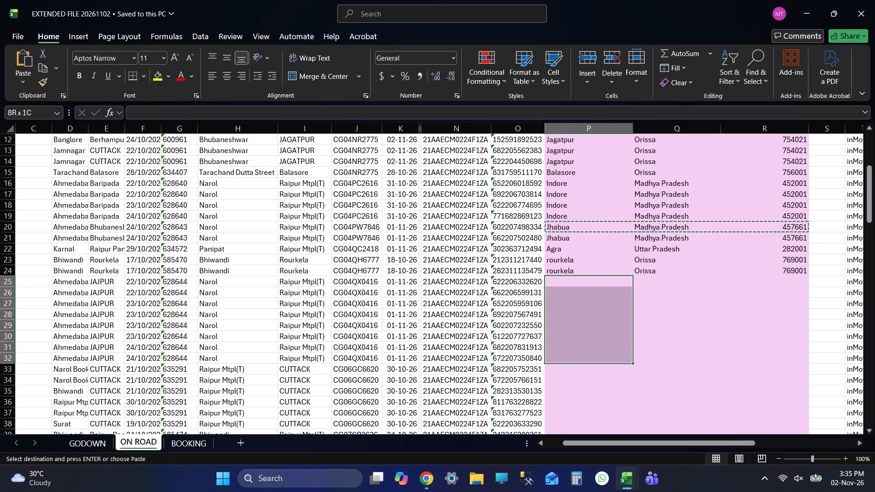
key("ctrl+v")
key("ctrl+Down")
key("Down")
key("ctrl+s")
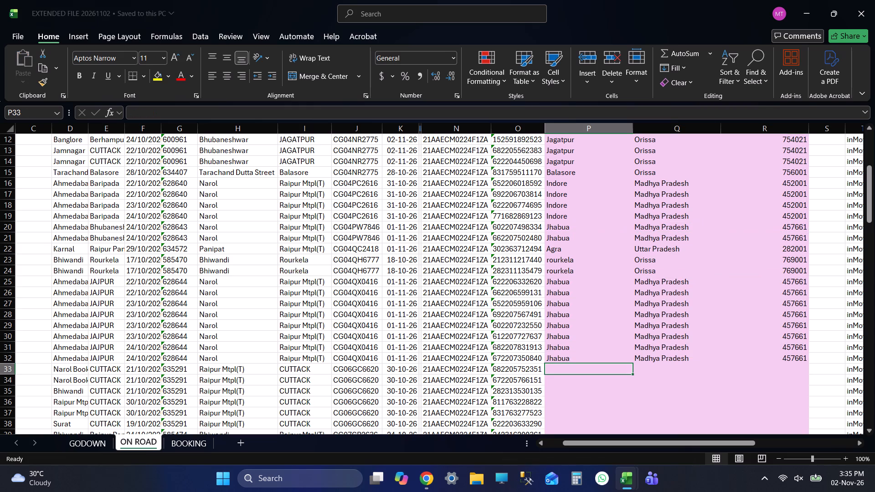
key("ctrl+s")
key("ctrl+s")
key("ctrl+s")
key("ctrl+s")
key("ctrl+s")
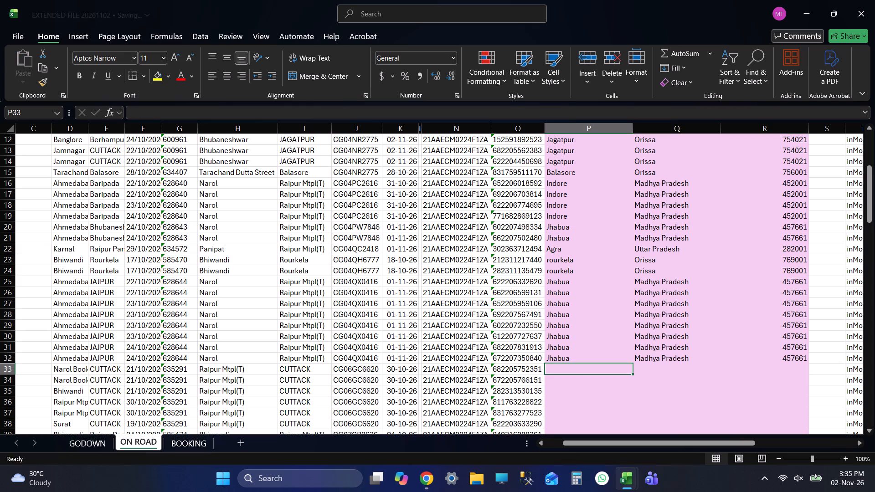
key("ctrl+s")
key("ctrl+s")
Examine the truck numbers and destinations of the unfilled ON ROAD entries from row 33 down to row 52.
key("Left")
key("Left")
key("Left")
key("Left")
key("Left")
key("Left")
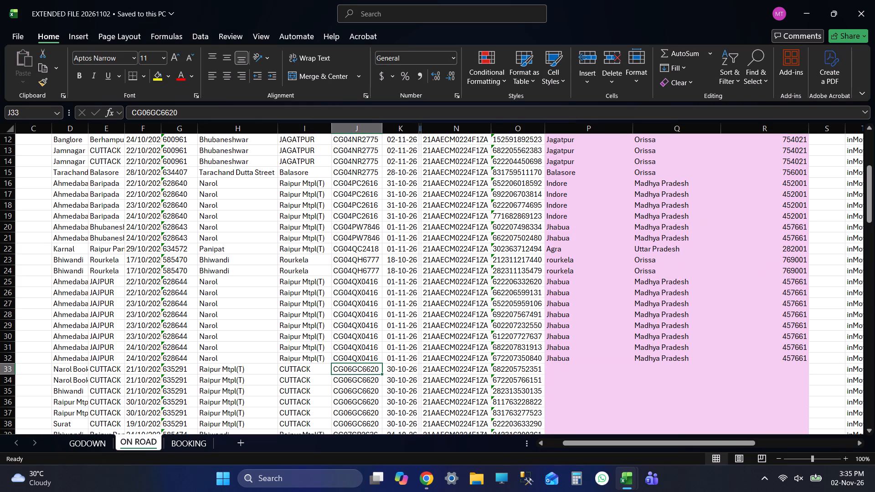
key("Return")
key("Return")
key("Return")
key("Return")
key("Return")
key("Return")
key("Return")
key("Return")
key("Return")
key("Return")
key("Return")
key("Return")
key("Return")
key("Return")
key("Return")
key("Return")
key("Return")
key("Return")
key("Return")
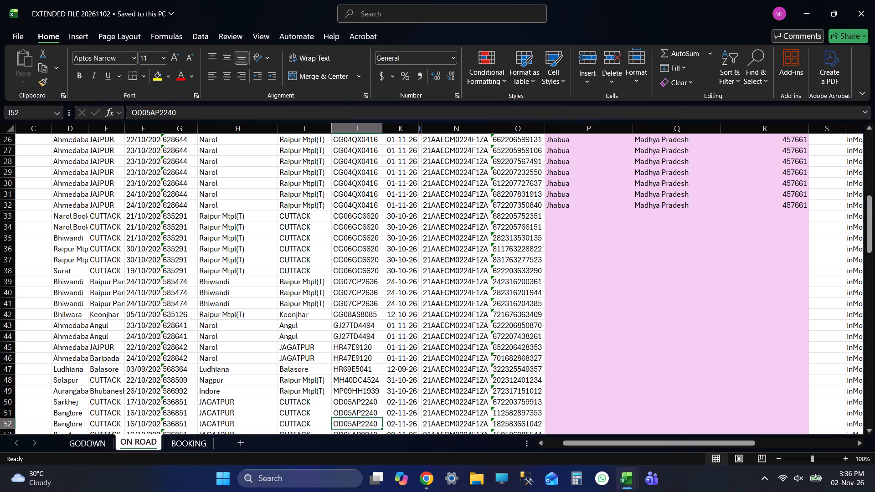
key("alt+Tab")
key("alt+Tab")
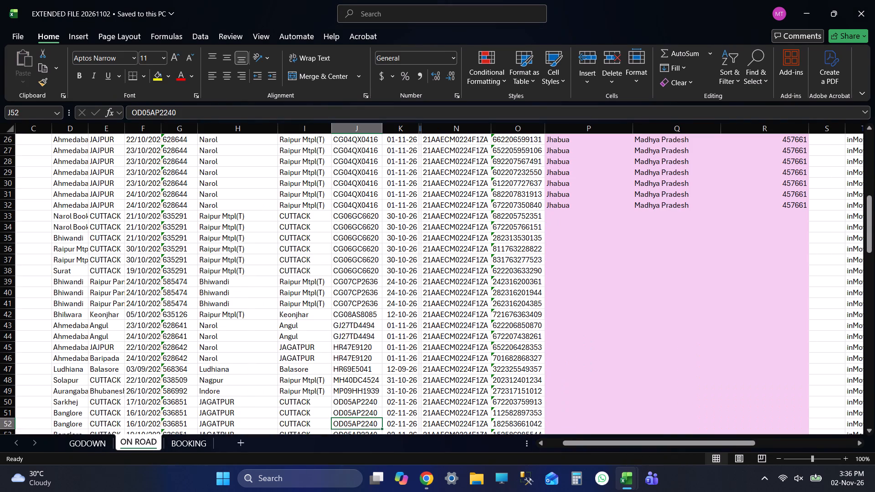
left_click(354, 217)
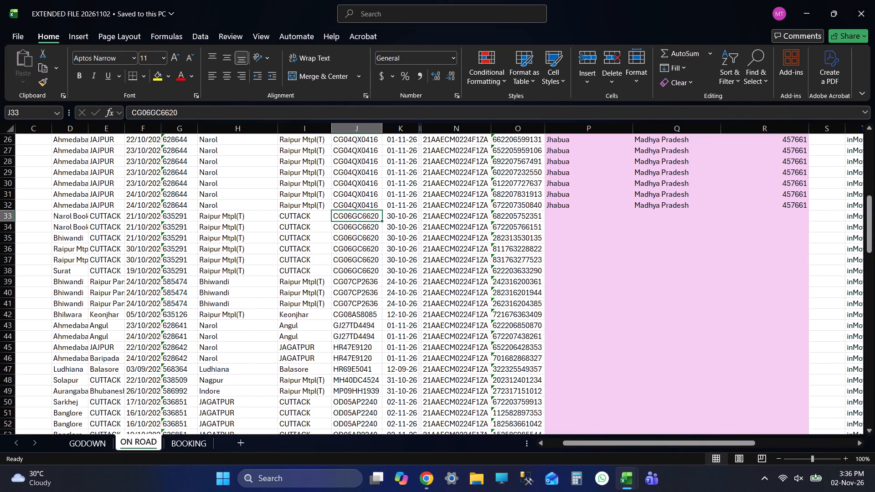
key("Tab")
key("Tab")
key("Tab")
key("Tab")
key("Tab")
key("Tab")
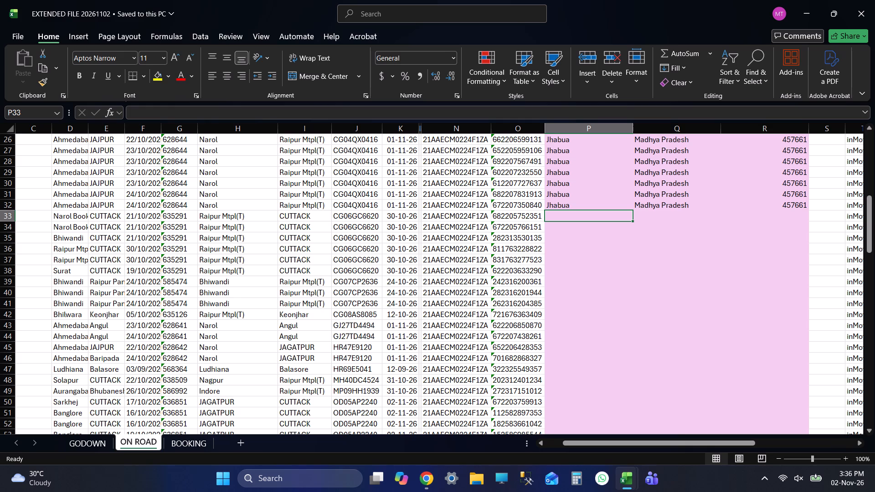
key("alt+Tab")
key("alt+Tab")
key("alt+Tab")
key("alt+Tab")
key("Down")
key("Down")
key("Down")
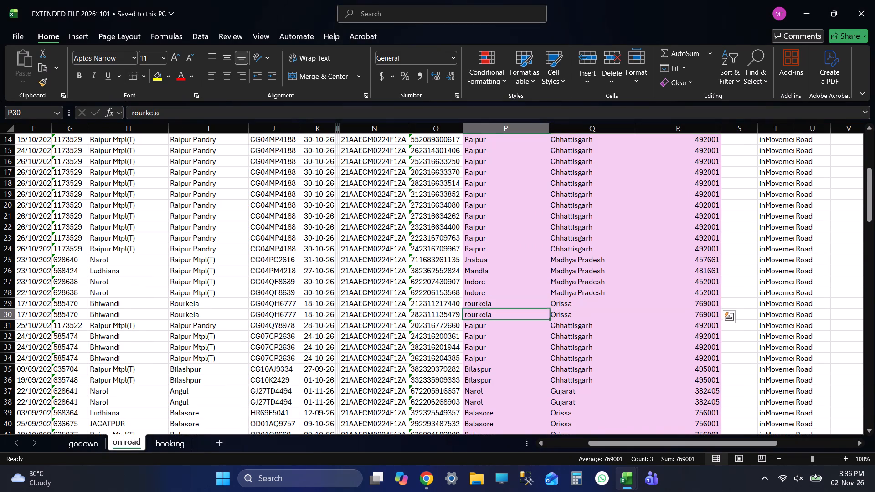
key("ctrl+Up")
key("Down")
key("Down")
key("Down")
key("shift+Right")
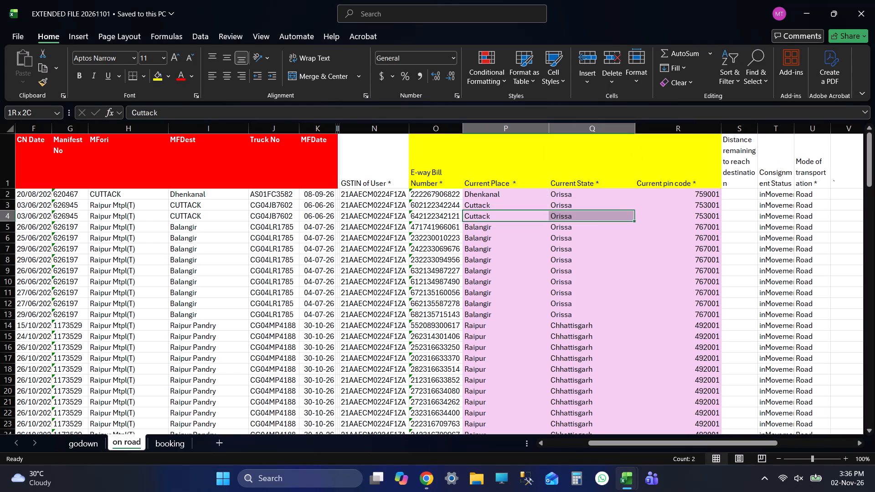
key("shift+Right")
key("ctrl+c")
Paste the Cuttack, Orissa, 753001 entry into rows 33 to 38 of ON ROAD in EXTENDED FILE 20261102 and save.
key("alt+Tab")
key("shift+Down")
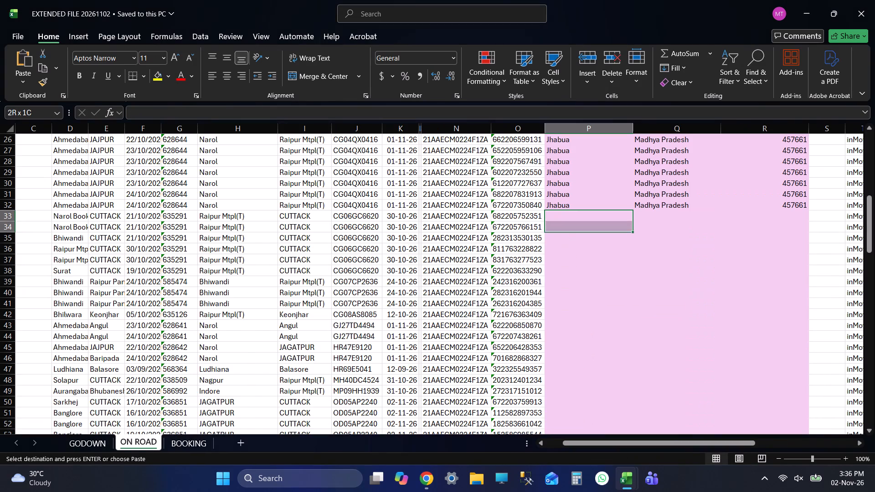
key("shift+Down")
key("shift+Down")
key("shift+Down")
key("shift+Down")
key("ctrl+v")
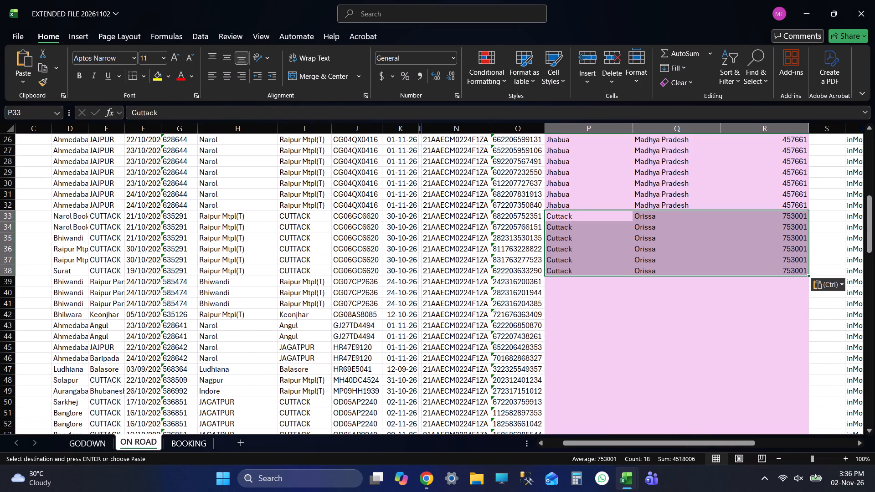
key("ctrl+Down")
key("Down")
key("ctrl+s")
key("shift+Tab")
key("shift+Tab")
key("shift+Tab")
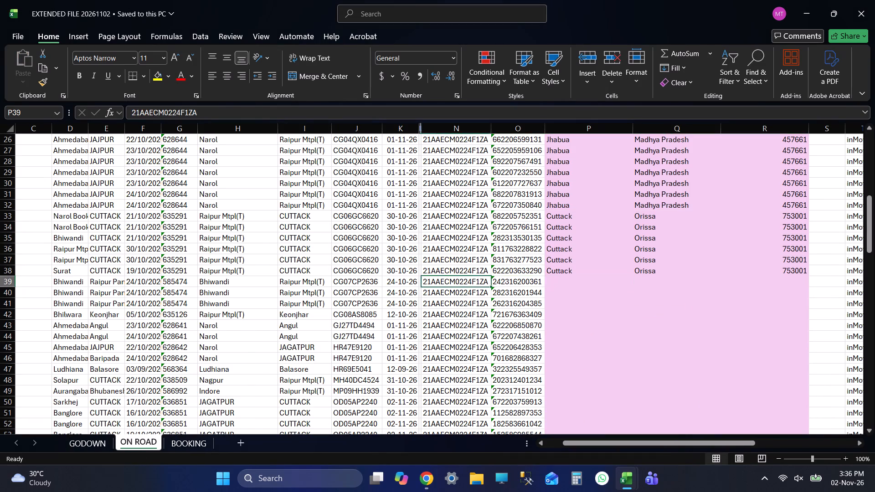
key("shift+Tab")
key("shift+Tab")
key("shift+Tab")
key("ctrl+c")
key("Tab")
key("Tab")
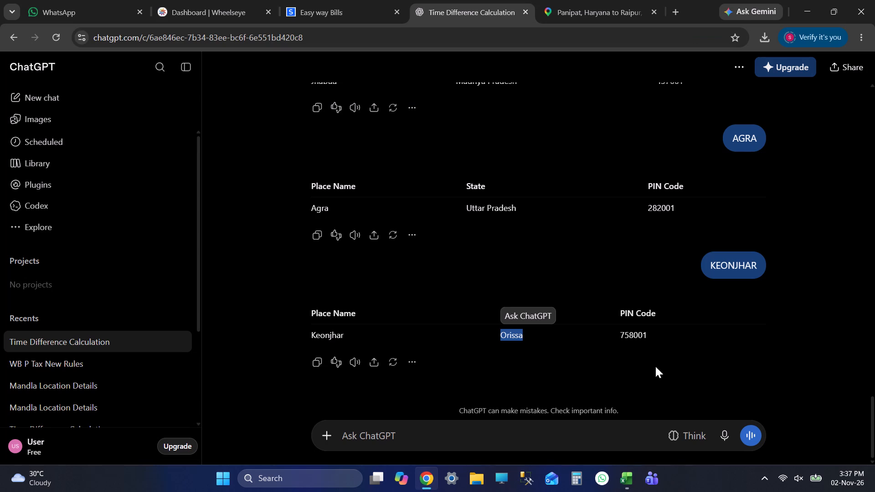
double_click(630, 339)
key("ctrl+c")
key("alt+Tab")
key("F2")
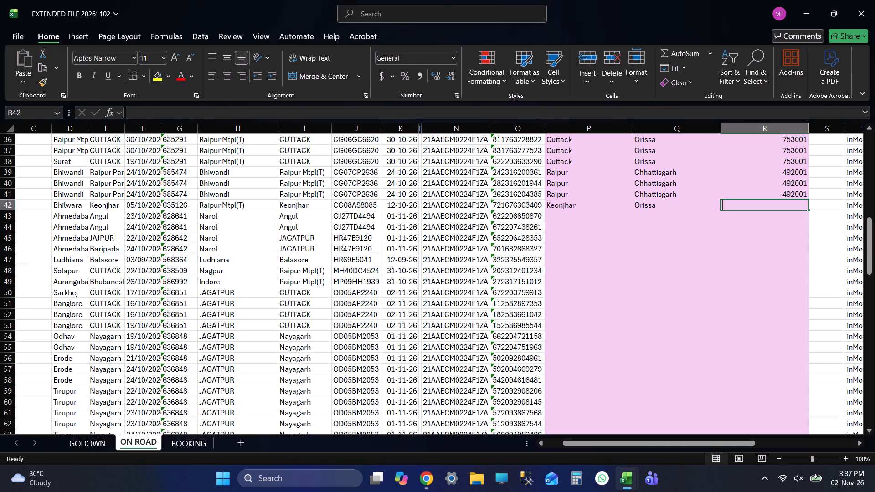
key("ctrl+v")
key("Return")
key("ctrl+s")
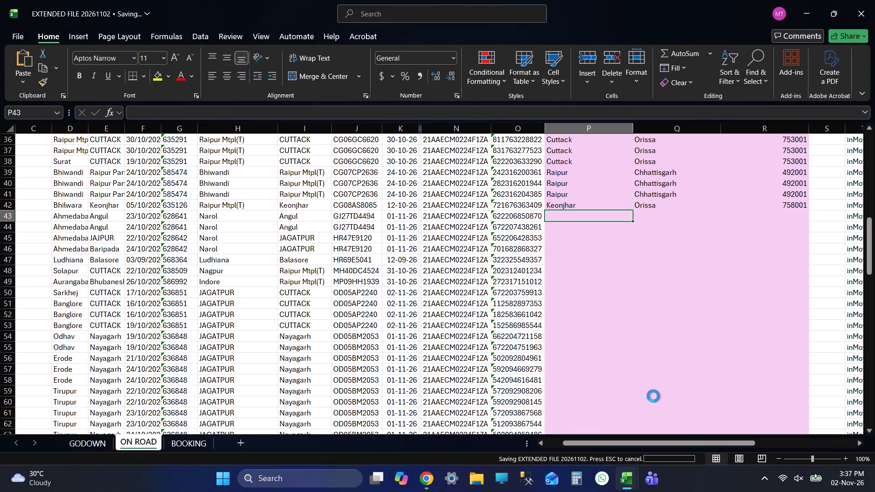
key("ctrl+s")
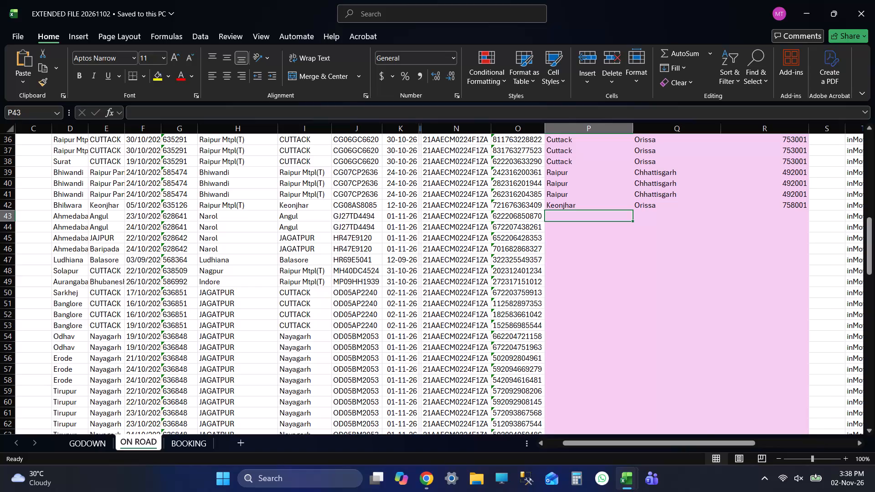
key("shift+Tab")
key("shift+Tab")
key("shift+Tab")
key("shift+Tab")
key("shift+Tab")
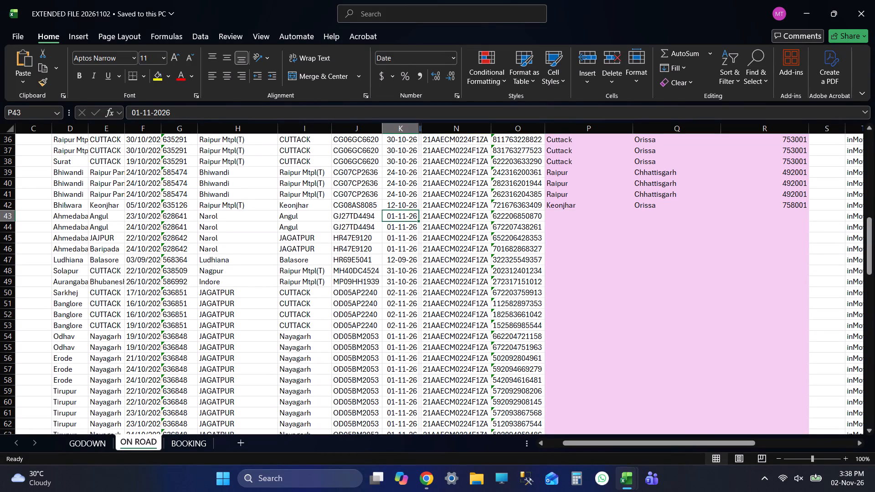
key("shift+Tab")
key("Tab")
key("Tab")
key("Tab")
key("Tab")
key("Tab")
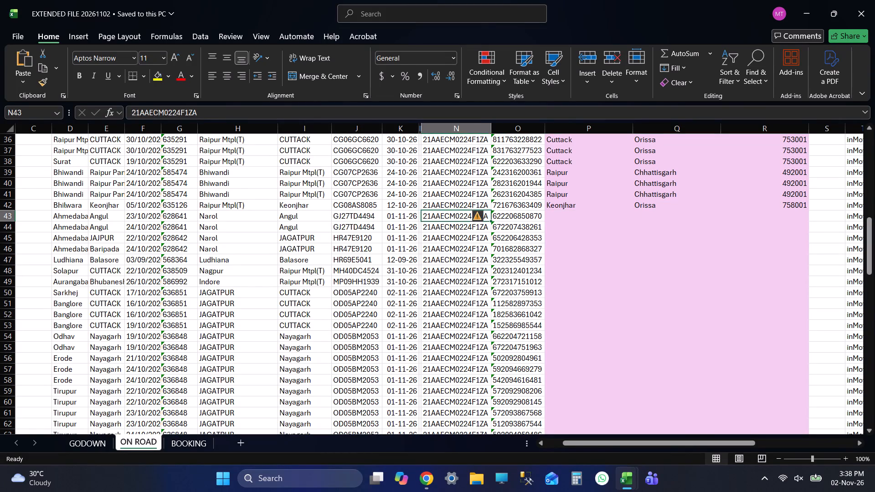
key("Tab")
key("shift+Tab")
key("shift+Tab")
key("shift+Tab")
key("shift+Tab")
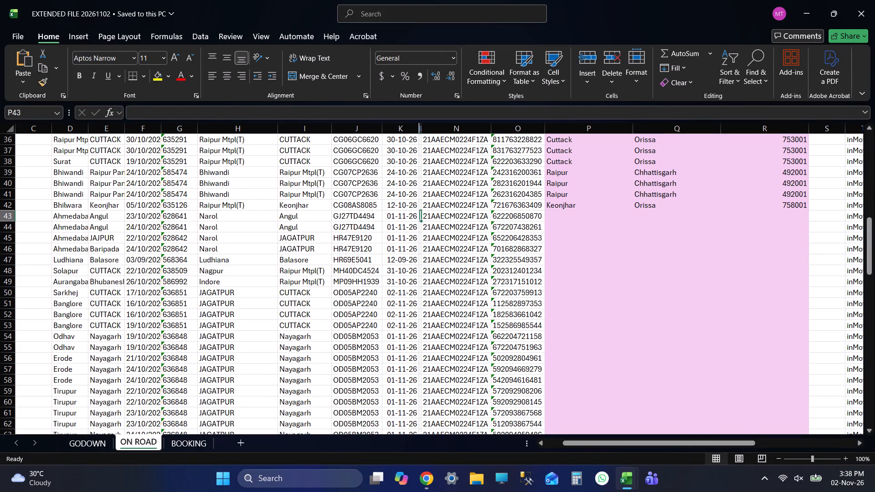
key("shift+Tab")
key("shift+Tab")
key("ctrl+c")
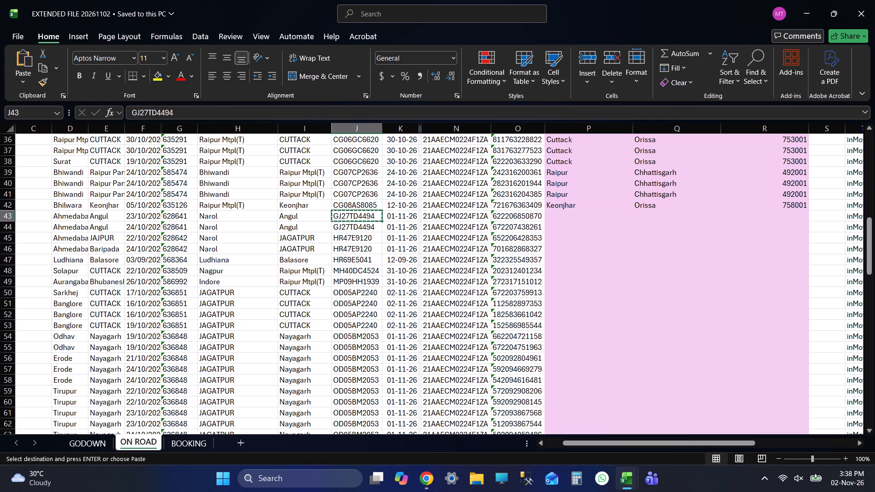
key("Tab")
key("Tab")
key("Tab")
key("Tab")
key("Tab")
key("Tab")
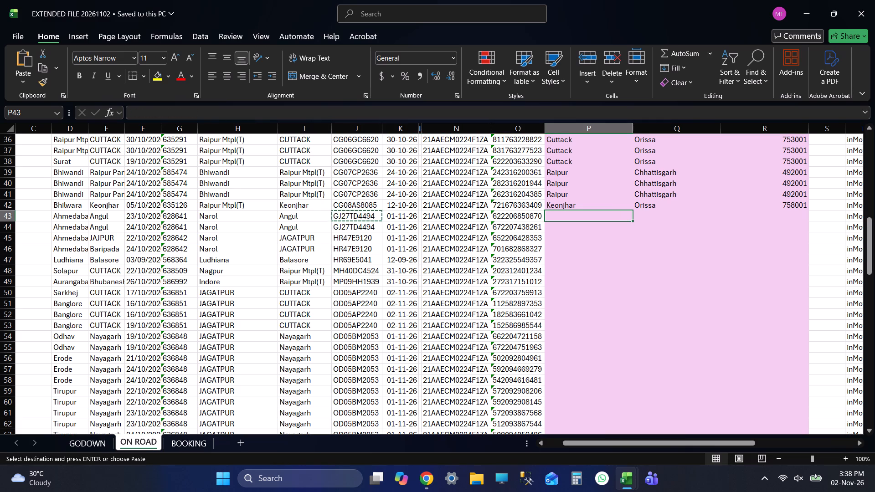
Copy the Jhabua, Madhya Pradesh, 457661 entry from row 30 into rows 43 and 44 of ON ROAD and save.
scroll(599, 288, "up", 2)
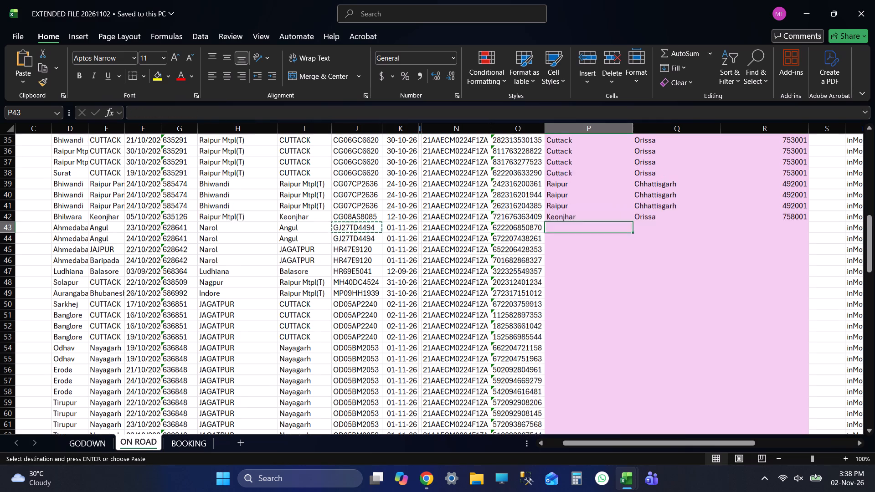
scroll(599, 288, "up", 3)
left_click(576, 242)
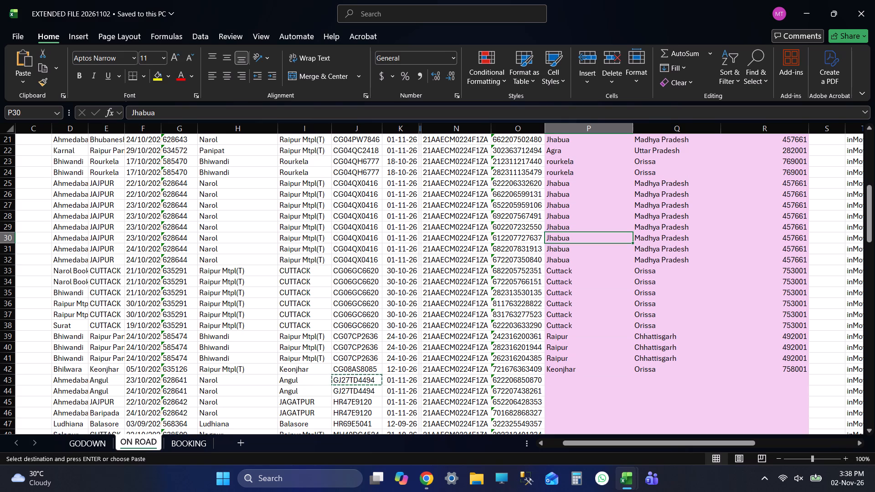
key("shift+Right")
key("shift+Right")
key("ctrl+c")
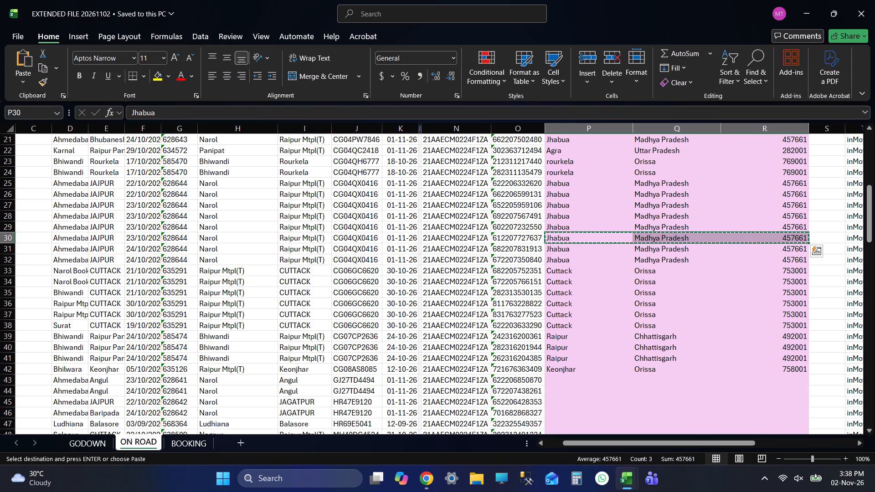
key("ctrl+Down")
key("Down")
key("shift+Down")
key("ctrl+v")
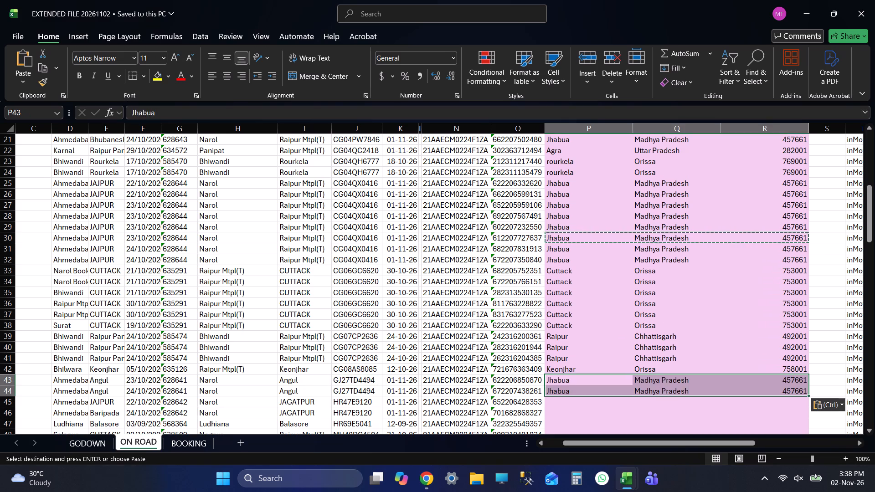
key("Down")
key("Down")
key("ctrl+s")
Copy the Jhabua, Madhya Pradesh, 457661 entry from row 44 into rows 45 and 46 of ON ROAD and save.
scroll(598, 246, "up", 1)
scroll(597, 251, "down", 3)
scroll(592, 258, "up", 1)
scroll(592, 258, "down", 1)
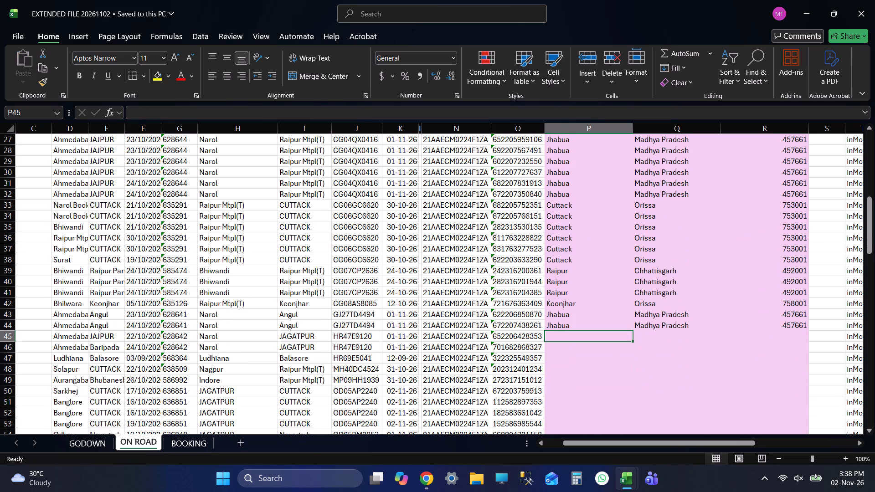
scroll(591, 273, "down", 1)
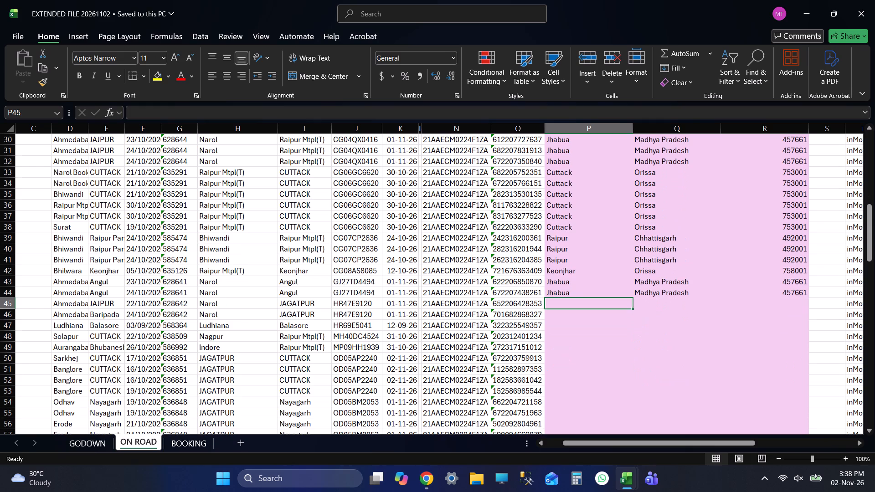
key("Up")
key("shift+Right")
key("shift+Right")
key("ctrl+c")
key("Down")
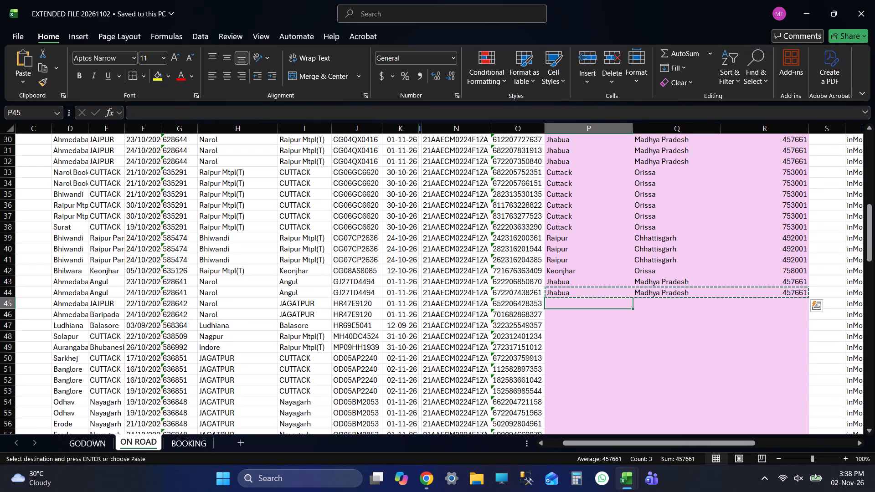
key("shift+Down")
key("ctrl+v")
key("Down")
key("Down")
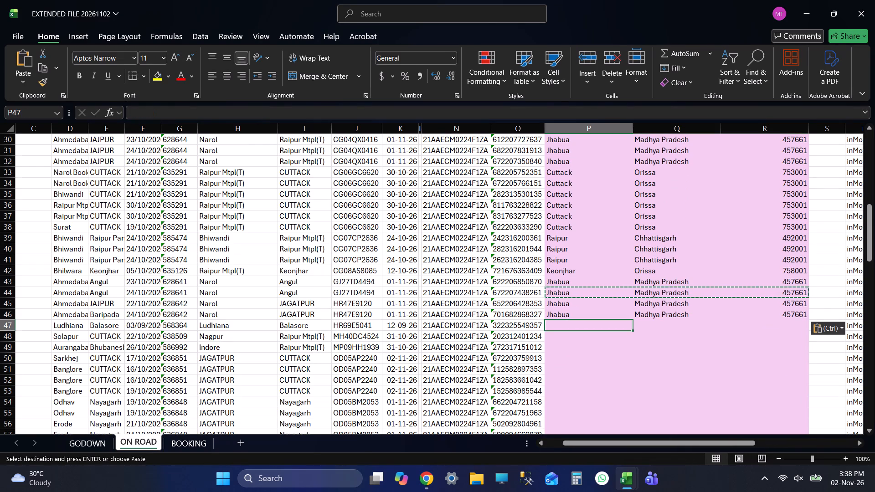
key("ctrl+s")
Check the truck number and trip details in row 47 of the ON ROAD sheet.
key("Left")
key("Left")
key("Left")
key("Left")
key("Left")
key("Left")
key("Right")
key("Right")
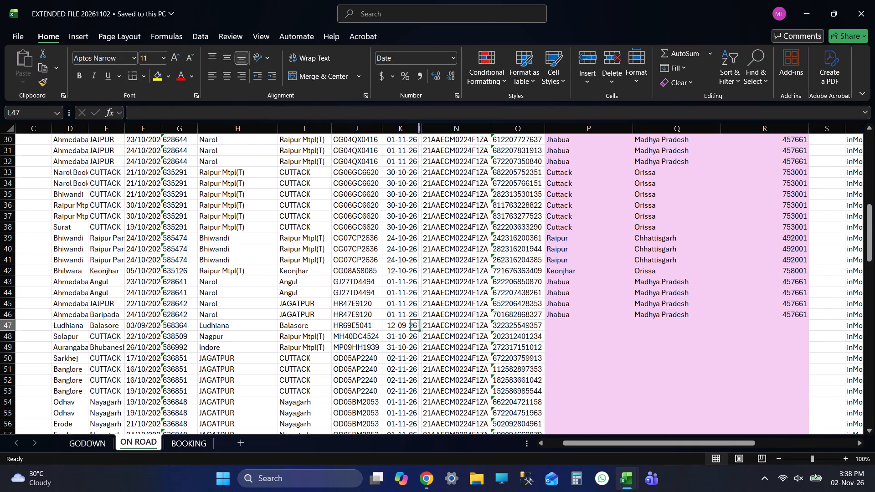
key("Right")
key("Right")
key("Right")
key("Right")
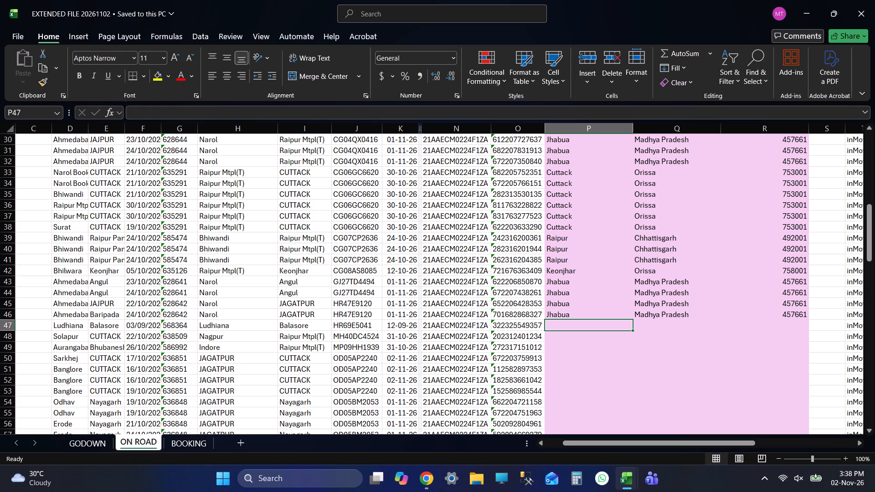
Switch to EXTENDED FILE 20261101 and search the Current Place column of its on road sheet for BALAS.
key("alt+Tab")
key("alt+Tab")
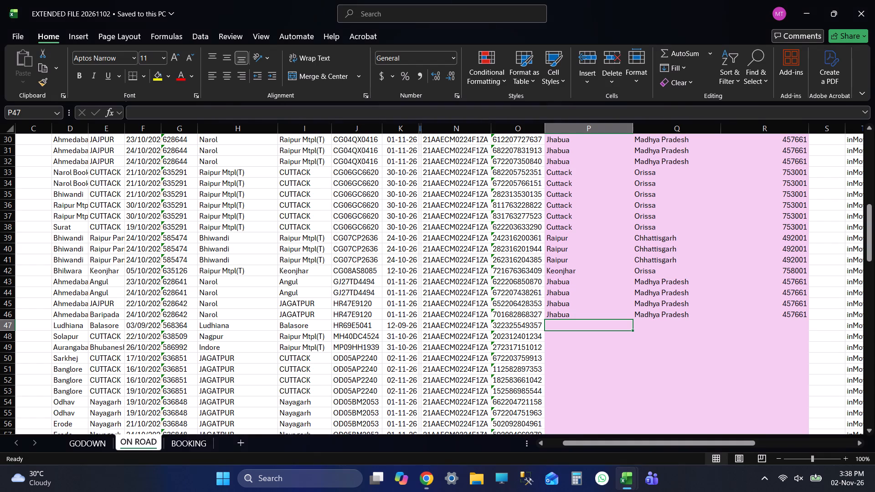
scroll(501, 294, "down", 2)
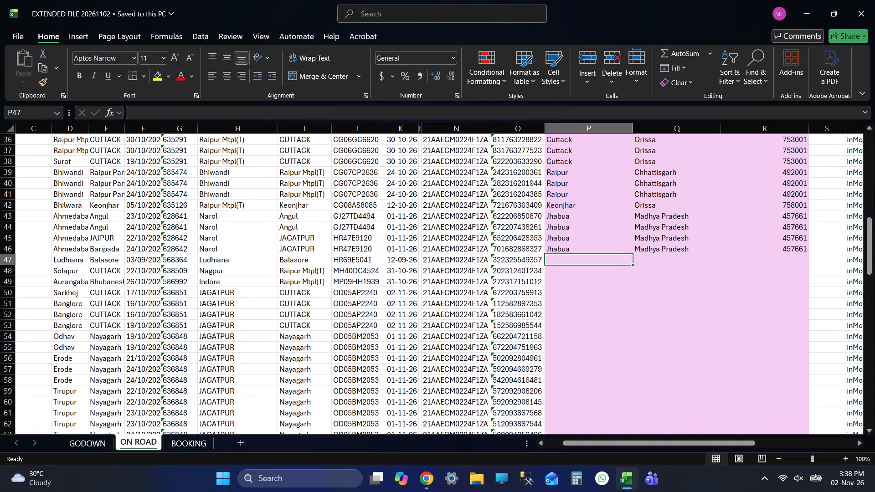
key("alt+Tab")
key("alt+Tab")
key("ctrl+f")
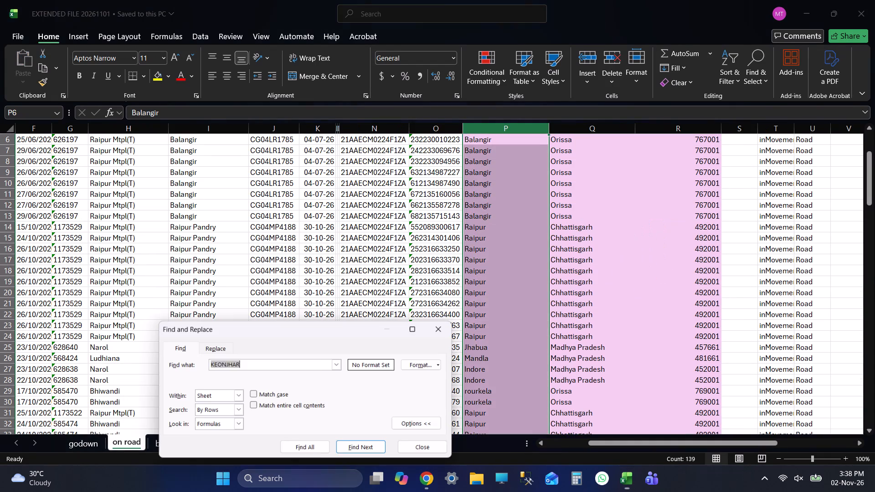
type("BALAS")
key("Return")
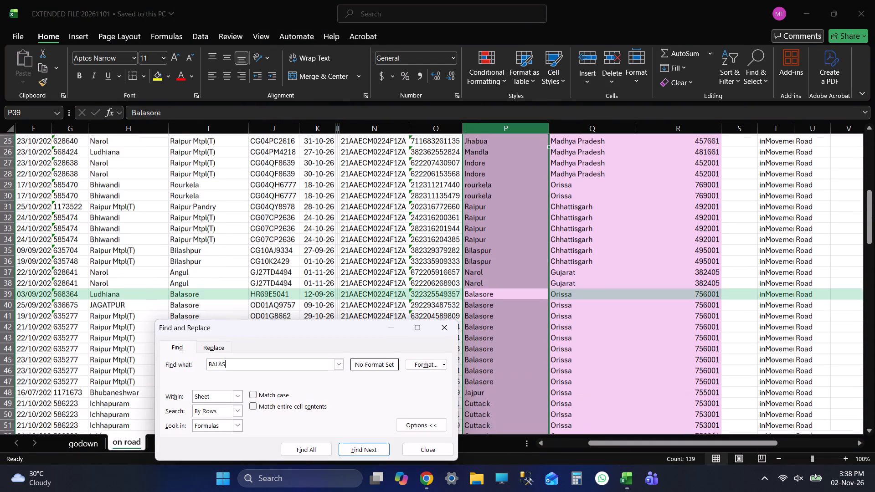
Copy the Balasore, Orissa, 756001 entry from row 39 of EXTENDED FILE 20261101 into row 47 of ON ROAD and save.
left_click(496, 279)
key("shift+Right")
key("shift+Right")
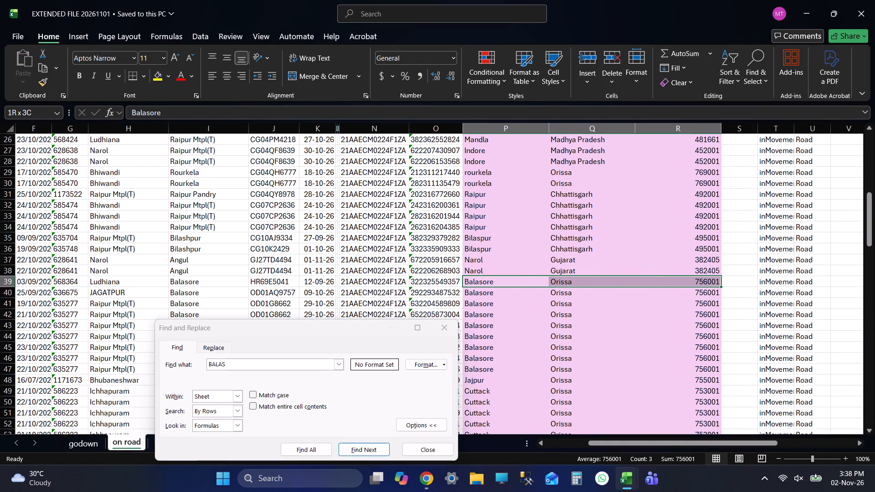
key("ctrl+c")
left_click(411, 447)
key("alt+Tab")
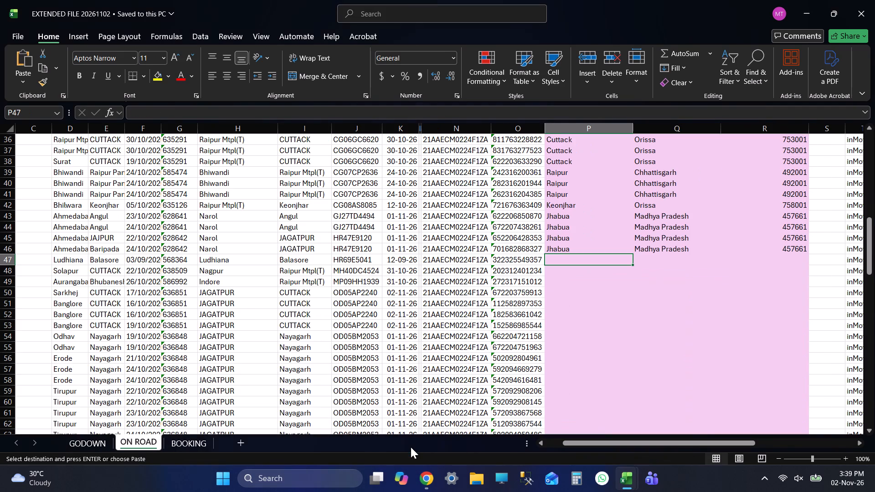
key("ctrl+v")
key("Down")
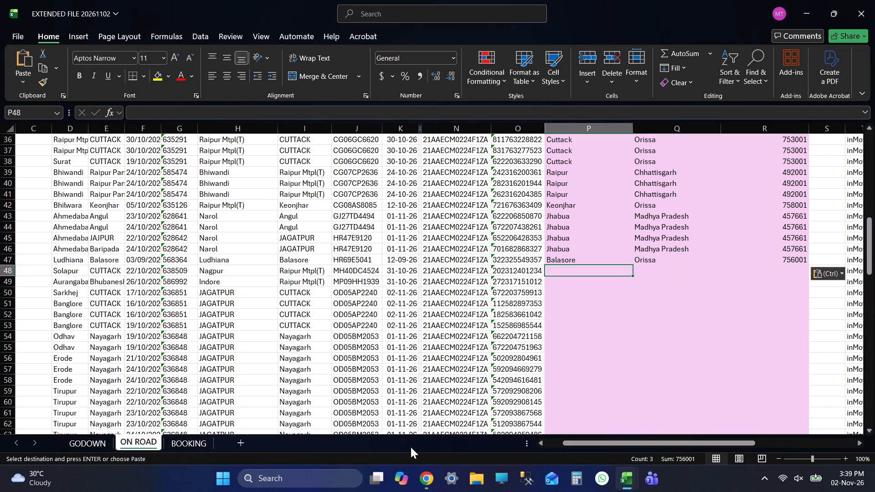
key("ctrl+s")
key("Left")
key("Left")
key("Left")
key("Left")
key("Left")
key("Left")
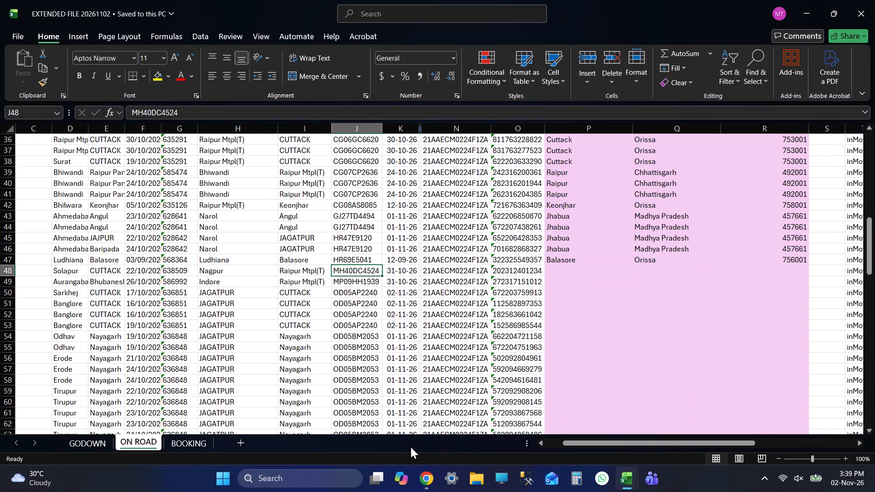
key("ctrl+c")
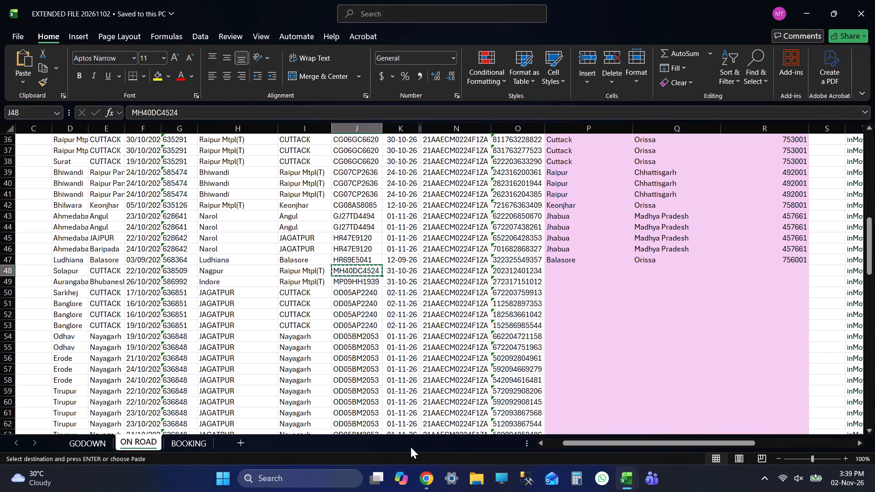
key("Right")
key("Right")
key("Right")
key("Right")
key("Right")
key("Right")
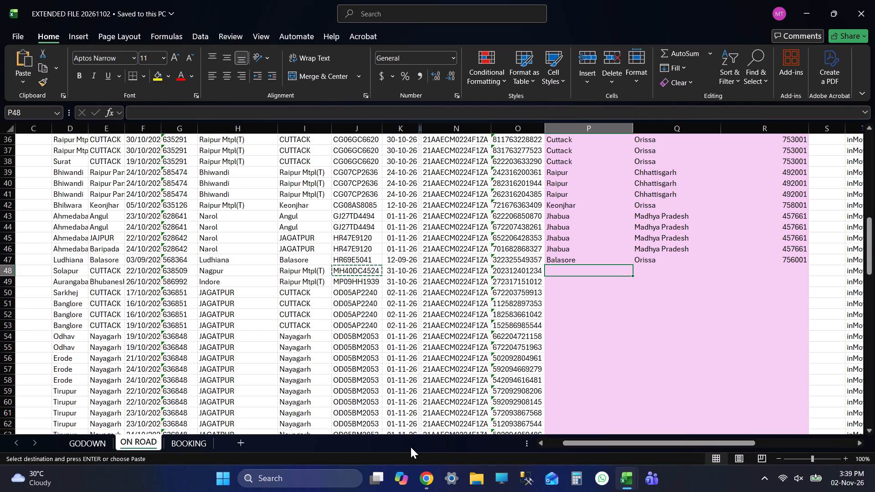
key("alt+Tab")
left_click(279, 134)
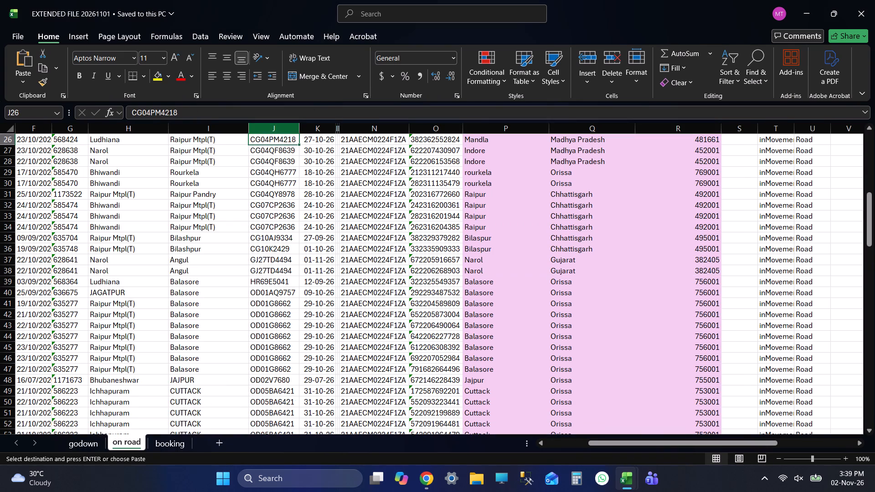
left_click(279, 132)
key("ctrl+f")
key("ctrl+v")
key("Return")
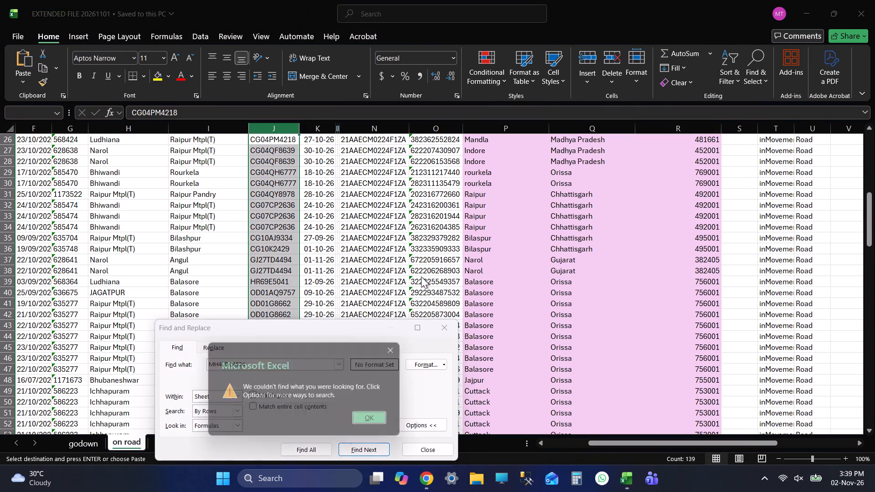
key("Return")
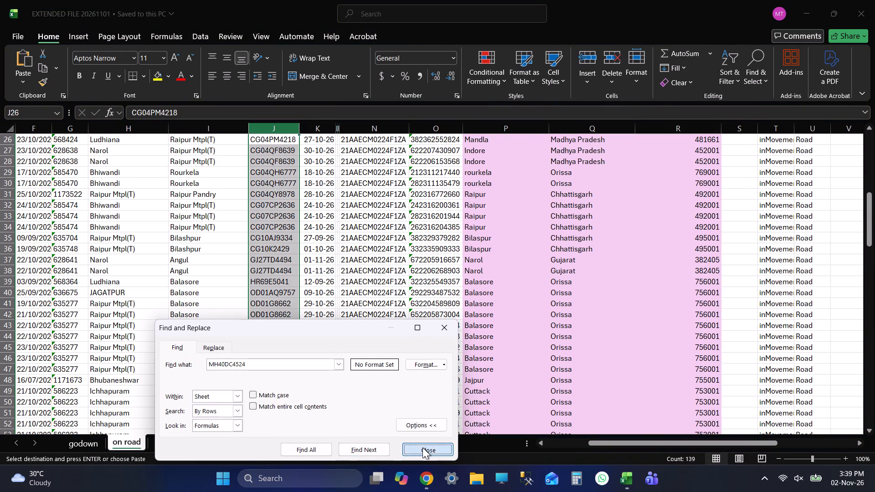
left_click(422, 447)
Switch back to EXTENDED FILE 20261102, copy the Raipur, Chhattisgarh, 492001 entry from row 40 of ON ROAD into row 48 and save.
key("alt+Tab")
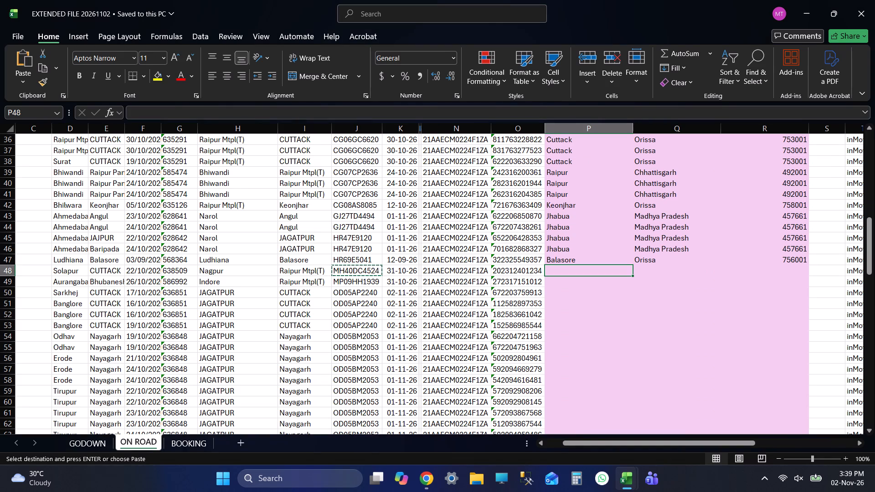
left_click(588, 181)
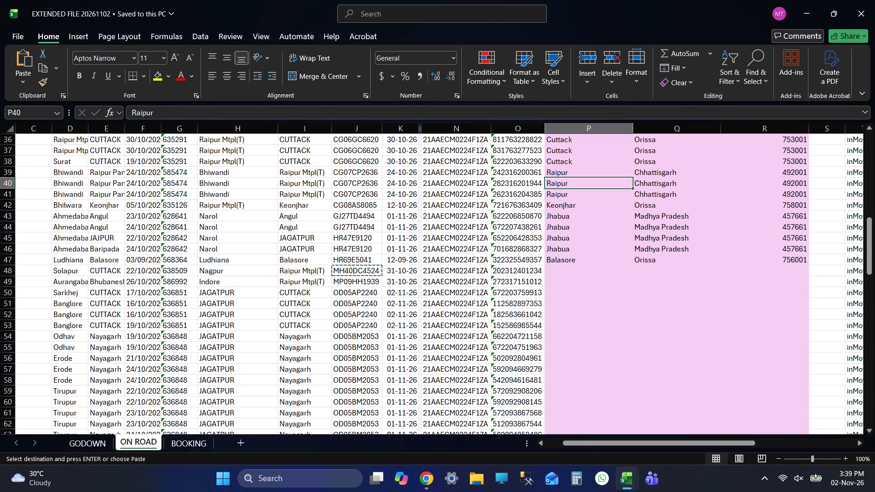
key("shift+Right")
key("shift+Right")
key("ctrl+c")
key("ctrl+Down")
key("Down")
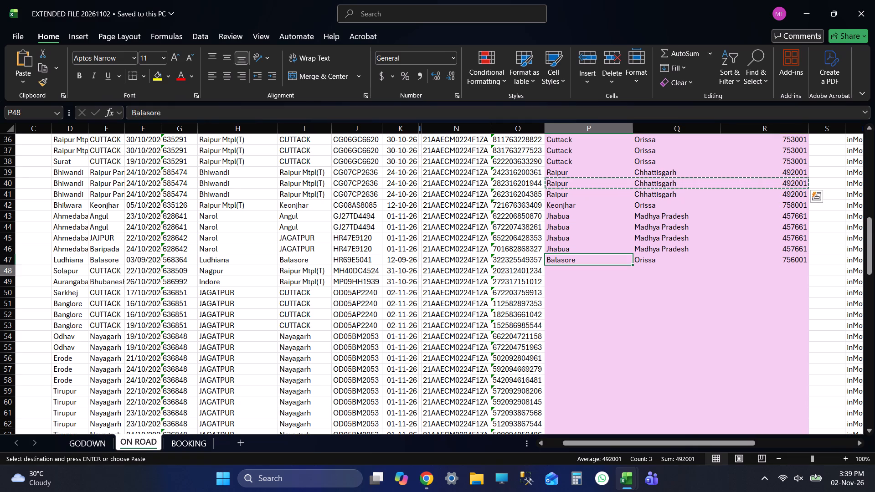
key("ctrl+v")
key("Down")
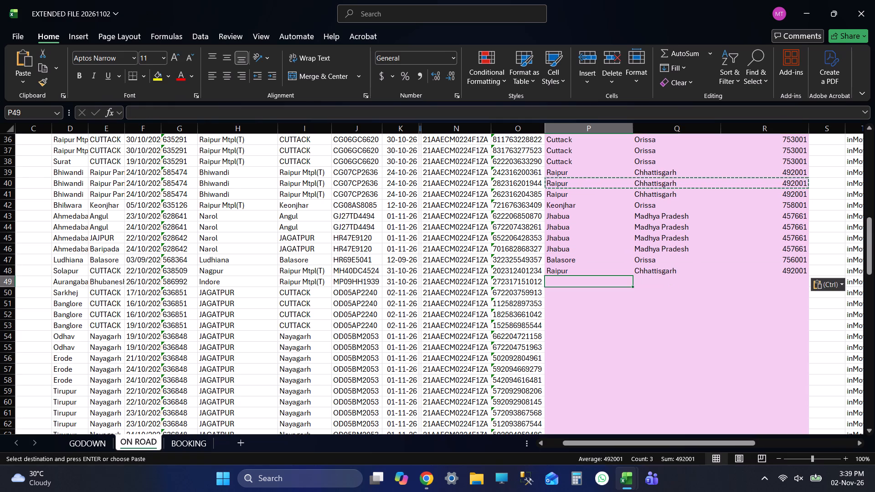
key("ctrl+s")
Check the truck number and trip details in row 49 of the ON ROAD sheet.
key("Left")
key("Left")
key("Left")
key("Left")
key("Left")
key("Left")
key("Left")
key("Right")
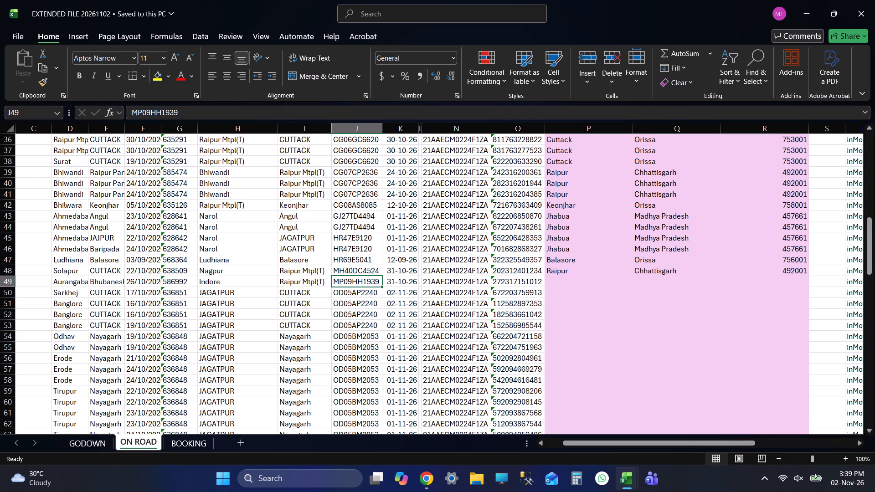
key("Right")
key("Right")
key("Right")
key("Left")
key("Left")
key("Left")
key("Right")
key("Left")
key("Right")
key("Right")
key("Right")
key("Right")
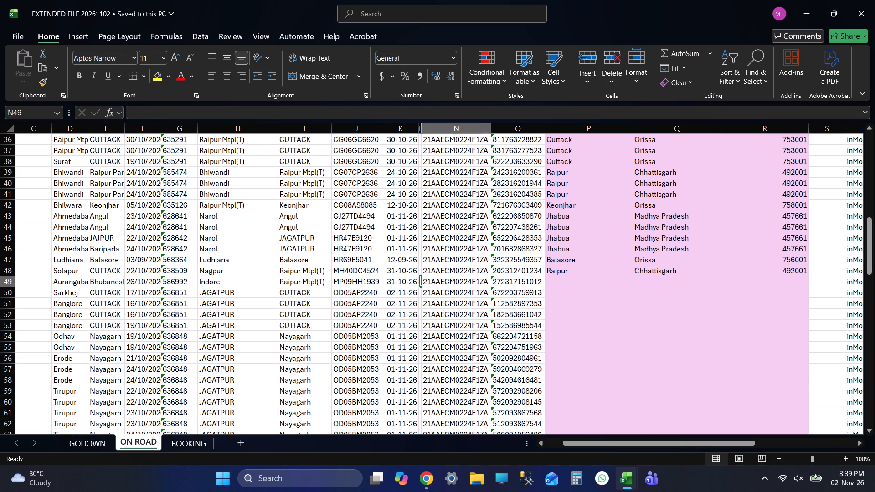
Copy the Raipur, Chhattisgarh, 492001 entry from row 48 into row 49 of ON ROAD and save.
key("Right")
key("Right")
key("Up")
key("shift+Right")
key("shift+Right")
key("ctrl+c")
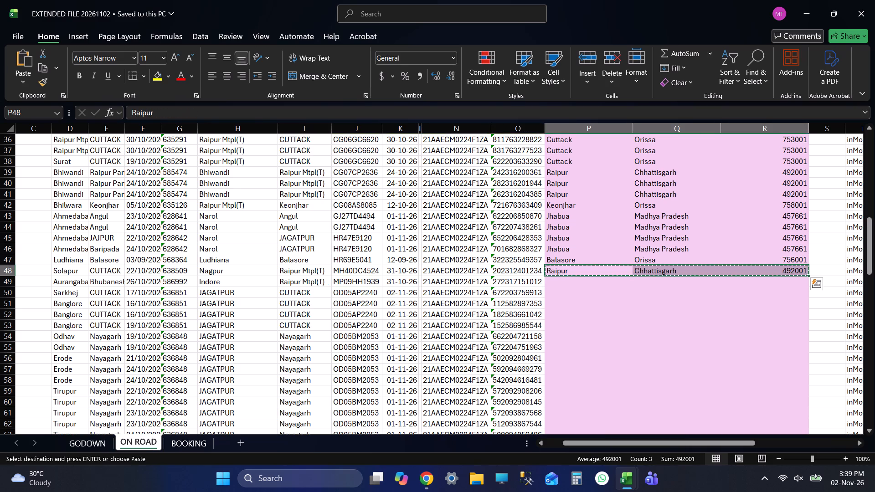
key("Down")
key("ctrl+v")
key("Down")
key("ctrl+s")
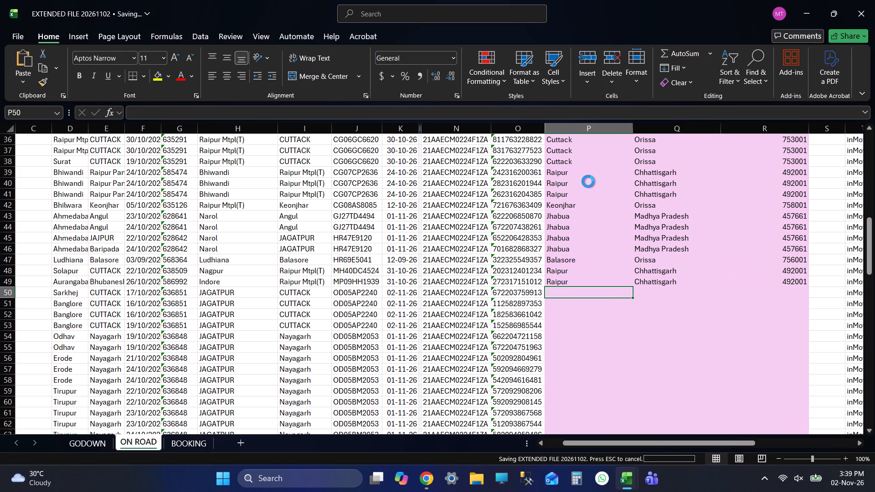
Check the truck number and trip details in row 50 of the ON ROAD sheet.
key("Left")
key("Left")
key("Left")
key("Left")
key("Left")
key("Left")
key("ctrl+c")
key("Right")
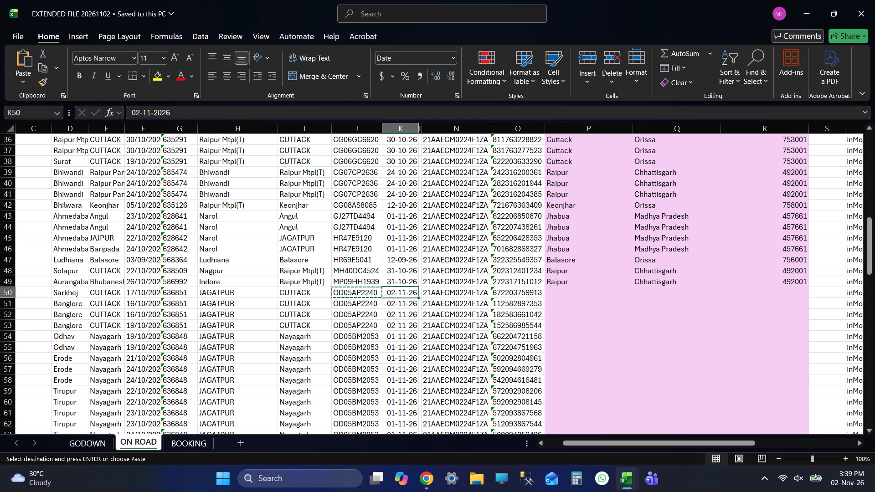
key("Right")
key("Right")
key("Right")
key("Right")
key("Right")
key("Right")
key("Left")
key("alt+Tab")
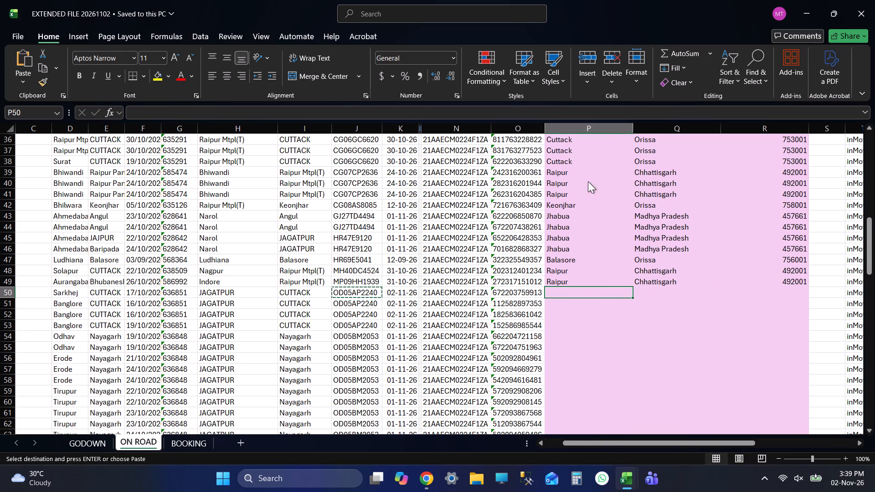
key("alt+Tab")
Copy the Cuttack, Orissa, 753001 entry from row 36 into rows 50 to 53 of ON ROAD and save.
key("Up")
key("Up")
key("Up")
key("Up")
key("Up")
key("Up")
key("Up")
key("Up")
key("Up")
key("Up")
key("Up")
key("Up")
key("Up")
key("Up")
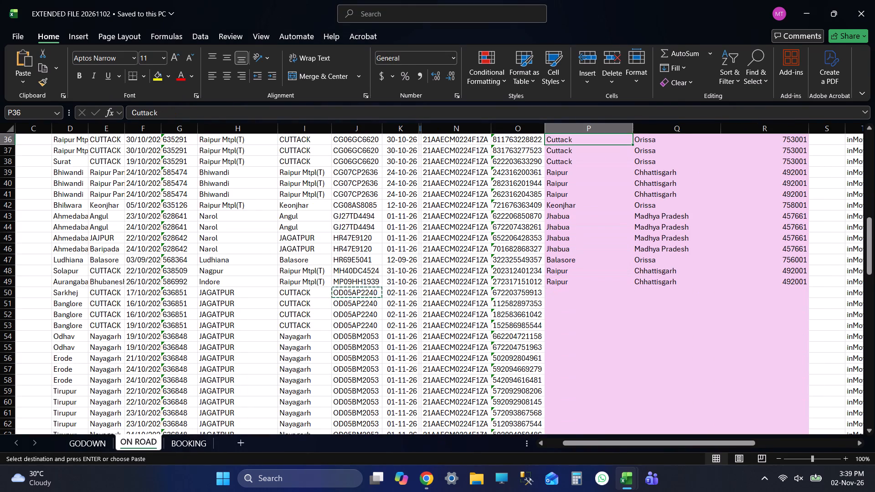
key("shift+Right")
key("shift+Right")
key("ctrl+c")
key("ctrl+Down")
key("Down")
key("shift+Down")
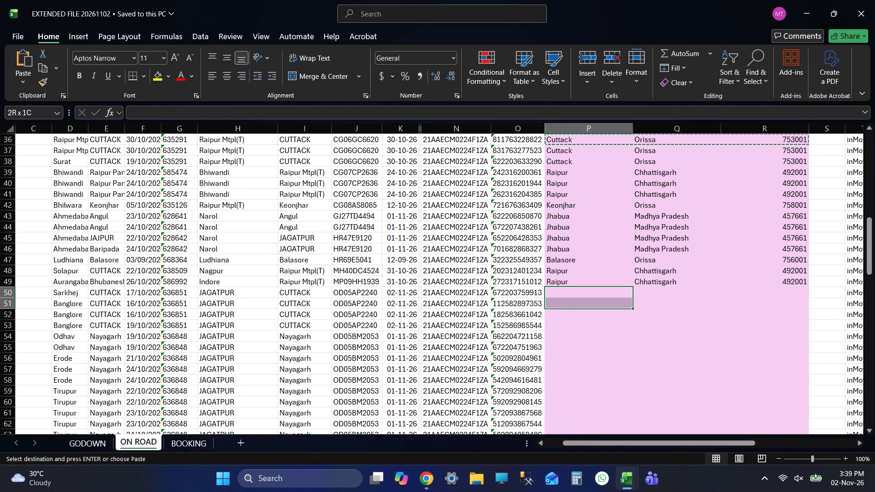
key("shift+Down")
key("shift+Down")
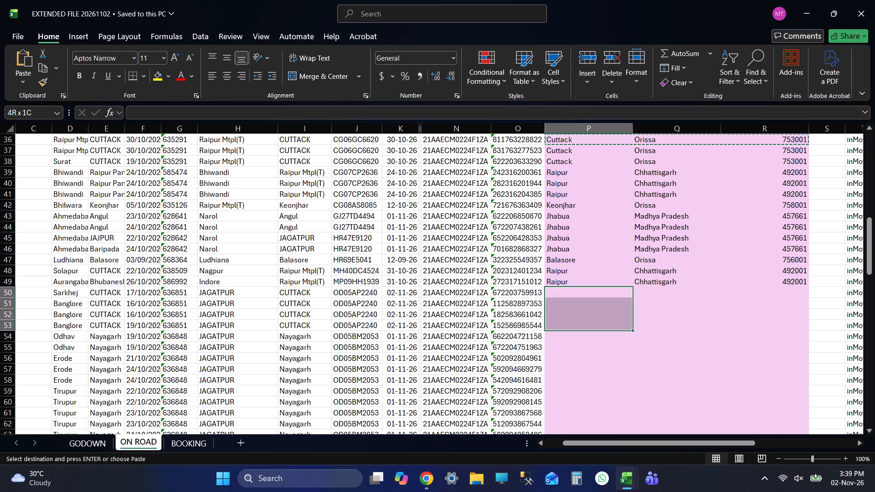
key("ctrl+v")
key("ctrl+Down")
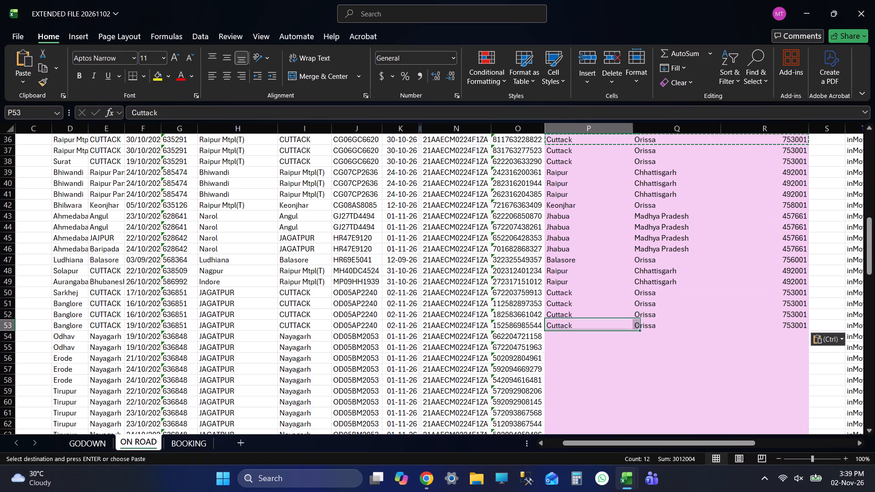
key("Down")
key("ctrl+s")
Check the truck number and trip details in row 54 and the rows below it in ON ROAD.
scroll(588, 181, "down", 5)
scroll(591, 181, "up", 1)
scroll(596, 183, "down", 1)
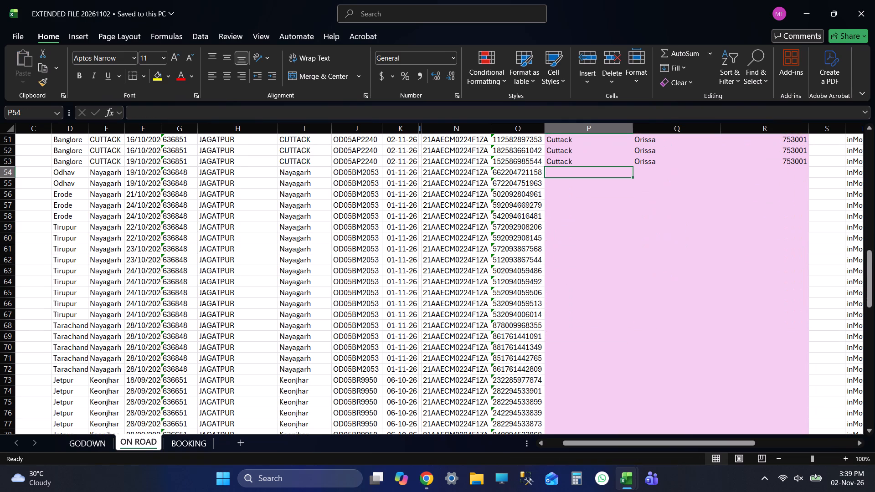
key("shift+Tab")
key("shift+Tab")
key("shift+Tab")
key("shift+Tab")
key("shift+Tab")
key("shift+Tab")
key("shift+Tab")
key("shift+Tab")
key("Tab")
key("Tab")
key("Tab")
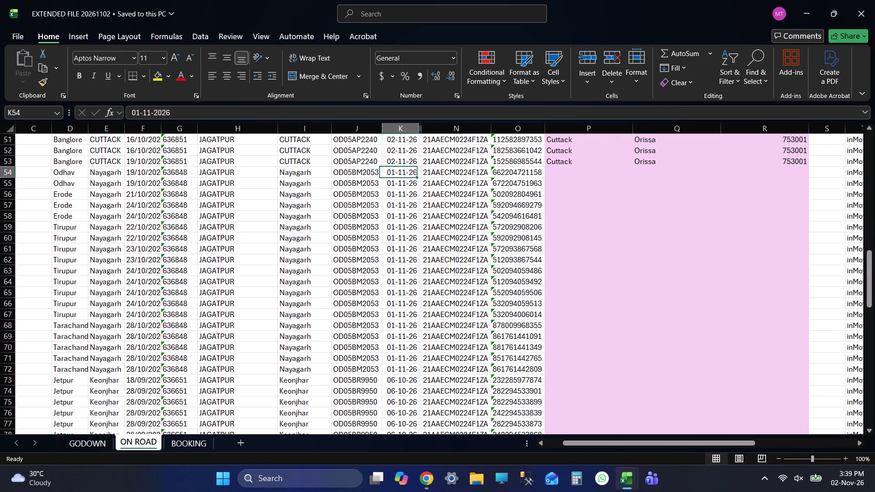
key("Tab")
key("Tab")
key("Tab")
key("Tab")
key("Tab")
key("alt+Tab")
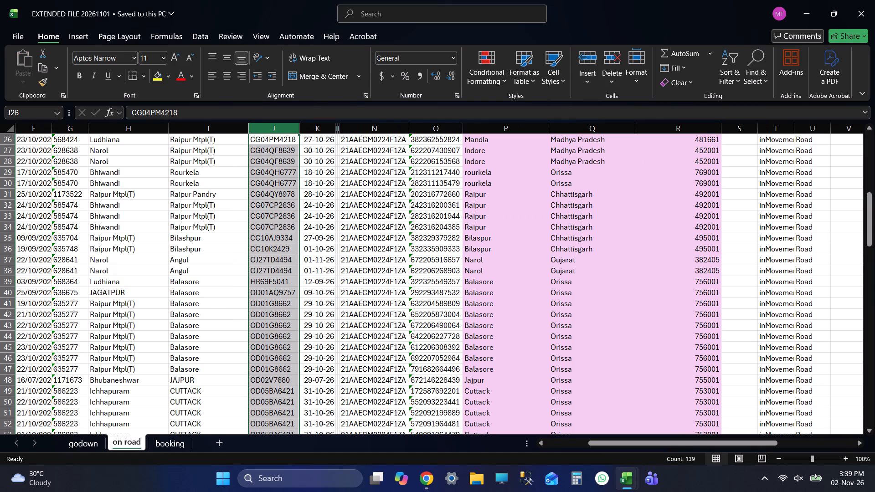
left_click(510, 129)
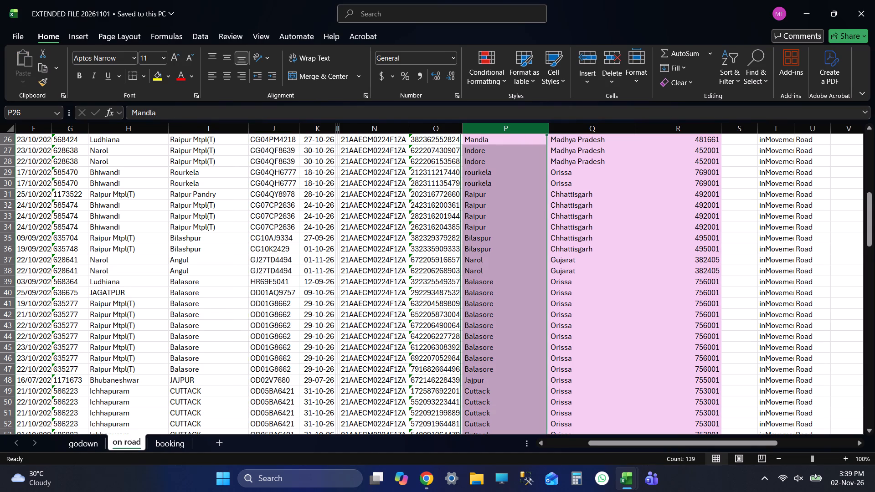
key("ctrl+f")
type("NAYA")
key("Return")
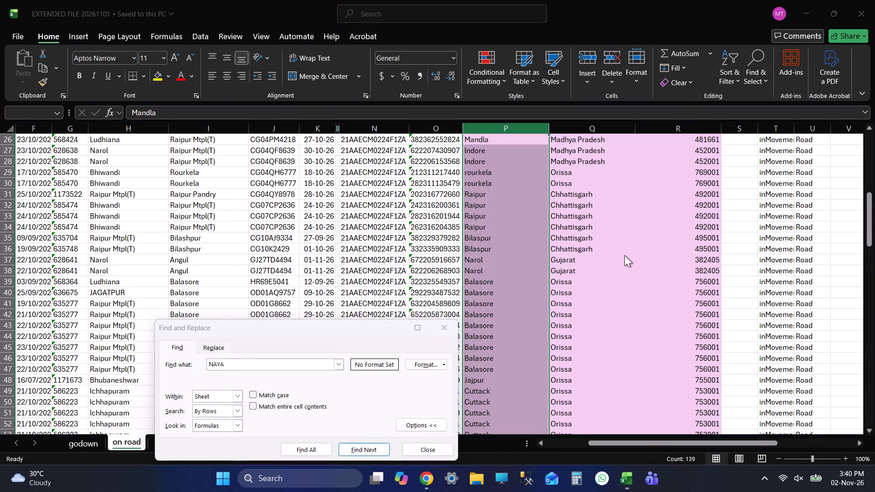
key("Return")
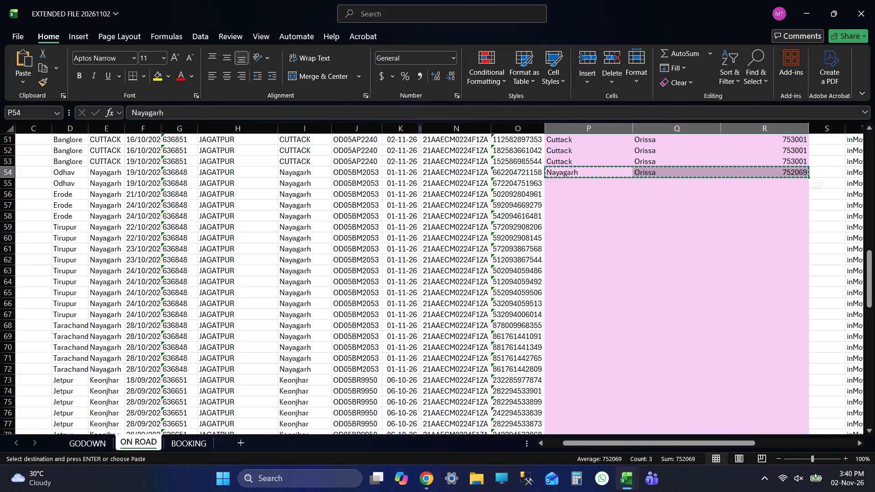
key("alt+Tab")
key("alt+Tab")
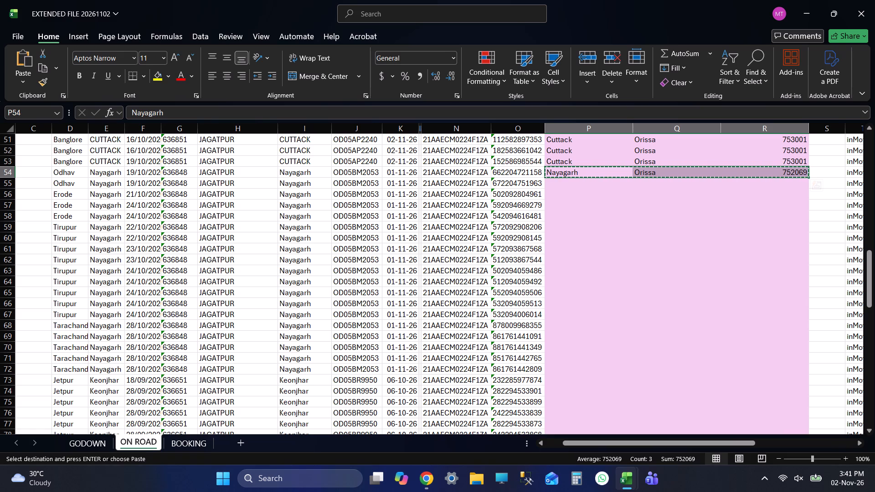
Paste the Nayagarh, Orissa, 752069 entry from row 54 into rows 55 to 72 of ON ROAD and save.
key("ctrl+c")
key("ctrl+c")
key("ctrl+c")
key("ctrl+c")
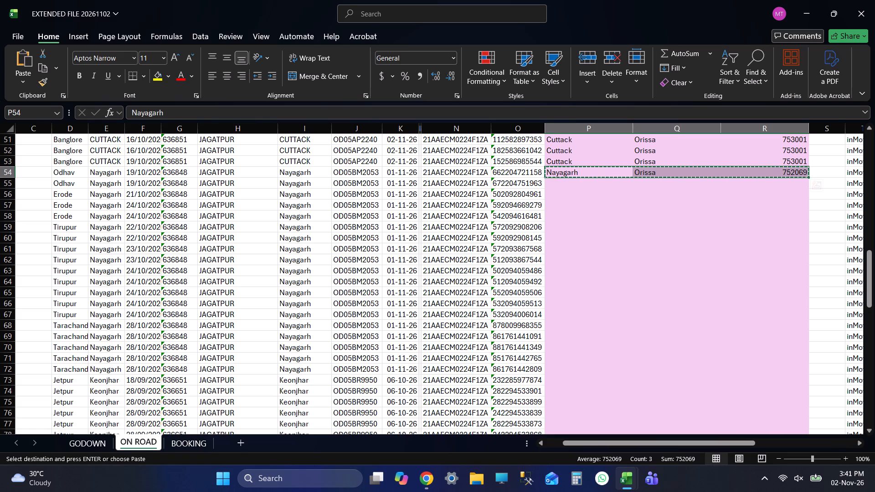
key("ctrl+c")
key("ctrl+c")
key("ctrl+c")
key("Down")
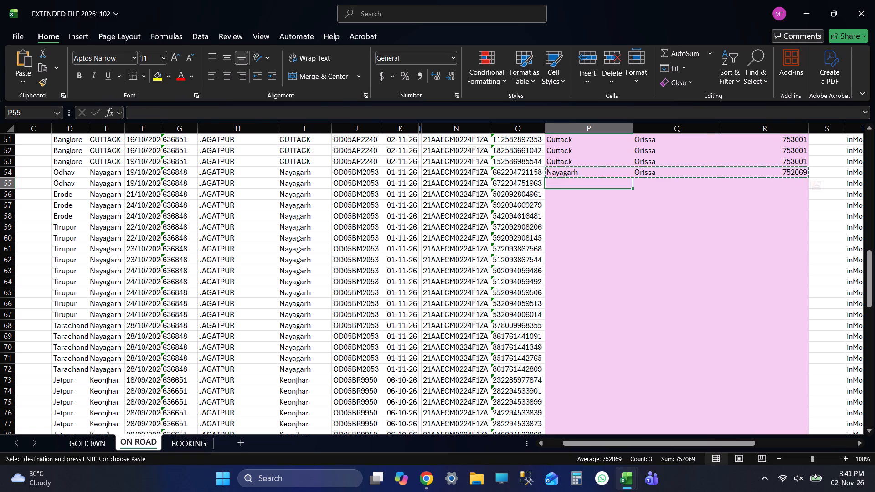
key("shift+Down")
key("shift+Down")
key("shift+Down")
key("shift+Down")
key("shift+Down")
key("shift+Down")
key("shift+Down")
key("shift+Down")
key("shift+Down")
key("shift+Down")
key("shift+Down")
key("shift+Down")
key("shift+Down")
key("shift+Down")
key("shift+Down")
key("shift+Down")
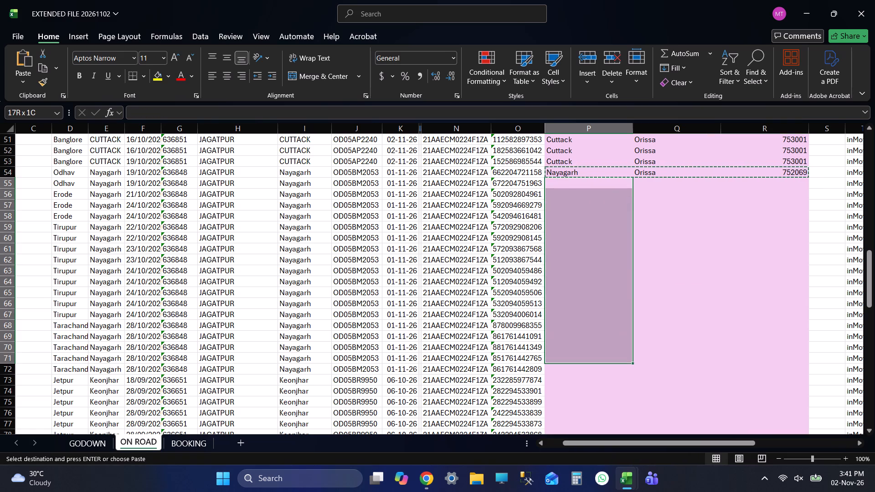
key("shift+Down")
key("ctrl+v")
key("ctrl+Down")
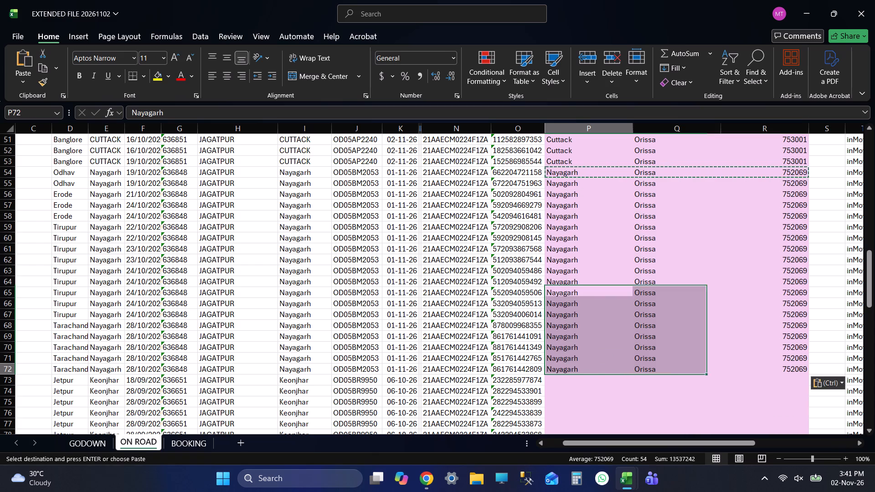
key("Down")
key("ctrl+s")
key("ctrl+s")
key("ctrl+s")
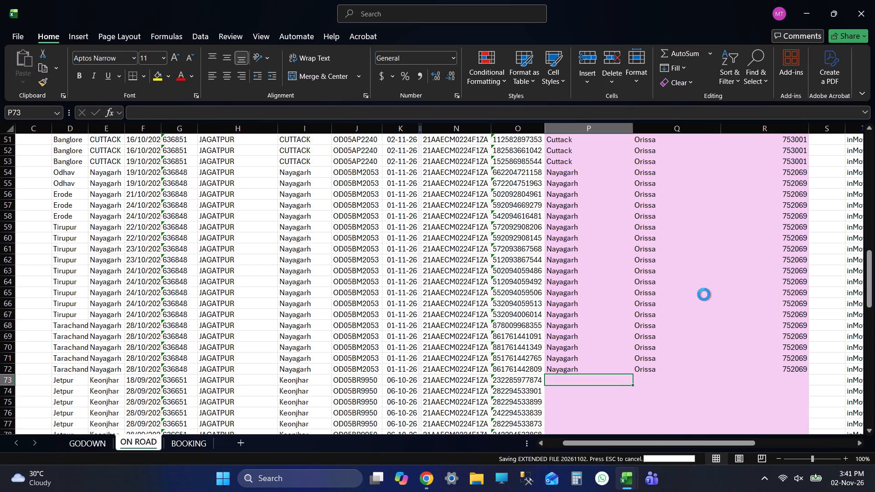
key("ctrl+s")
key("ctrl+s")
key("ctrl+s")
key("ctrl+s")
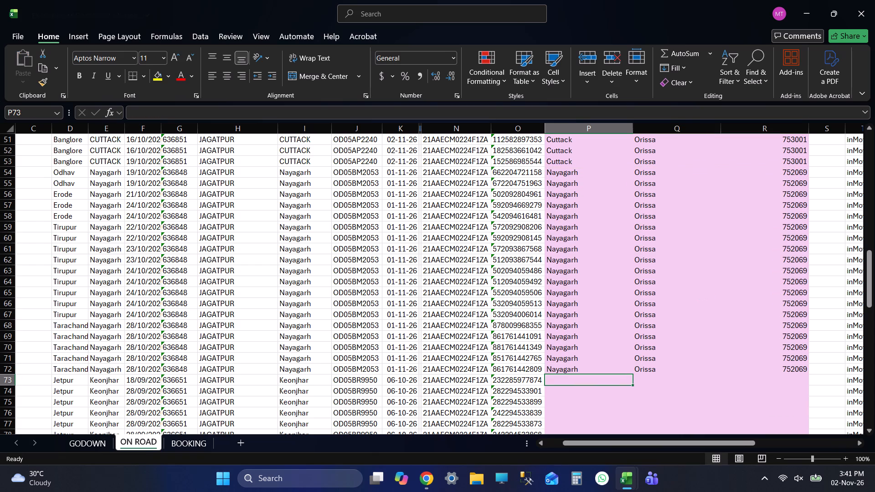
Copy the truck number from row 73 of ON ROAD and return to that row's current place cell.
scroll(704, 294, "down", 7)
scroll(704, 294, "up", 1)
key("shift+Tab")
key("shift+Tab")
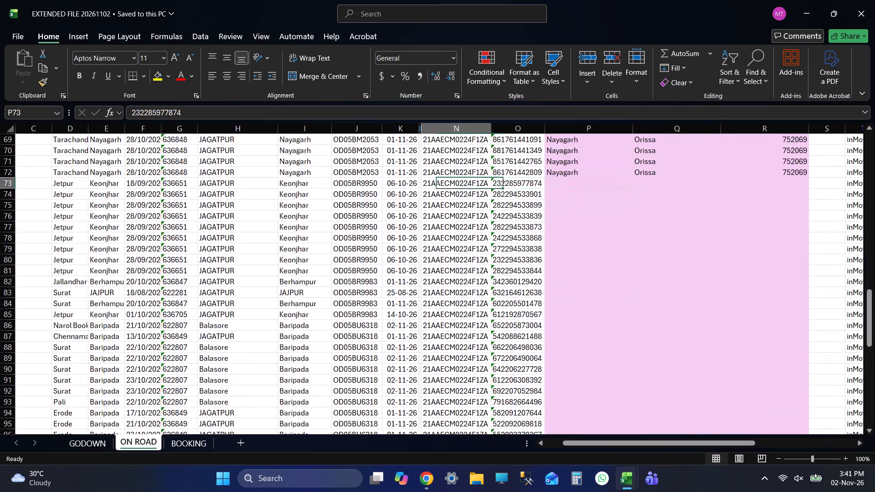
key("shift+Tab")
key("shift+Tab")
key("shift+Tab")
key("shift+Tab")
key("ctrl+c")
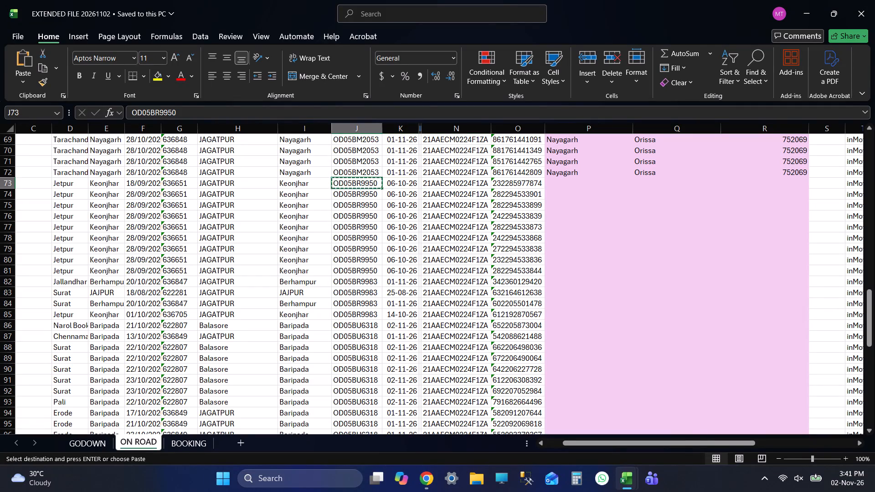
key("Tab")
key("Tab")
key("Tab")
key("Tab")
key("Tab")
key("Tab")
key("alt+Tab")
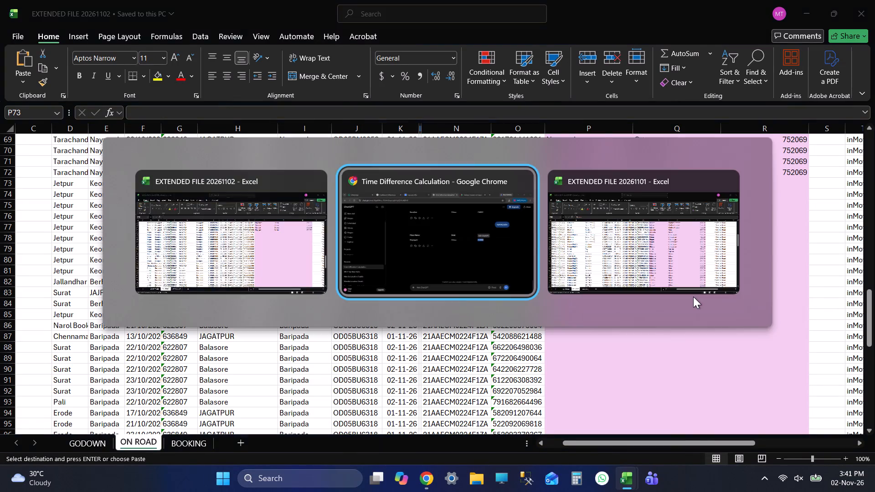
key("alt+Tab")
Search the current place column of ON ROAD for KEONJHAR and copy the place, state and pin code from row 42.
left_click(591, 123)
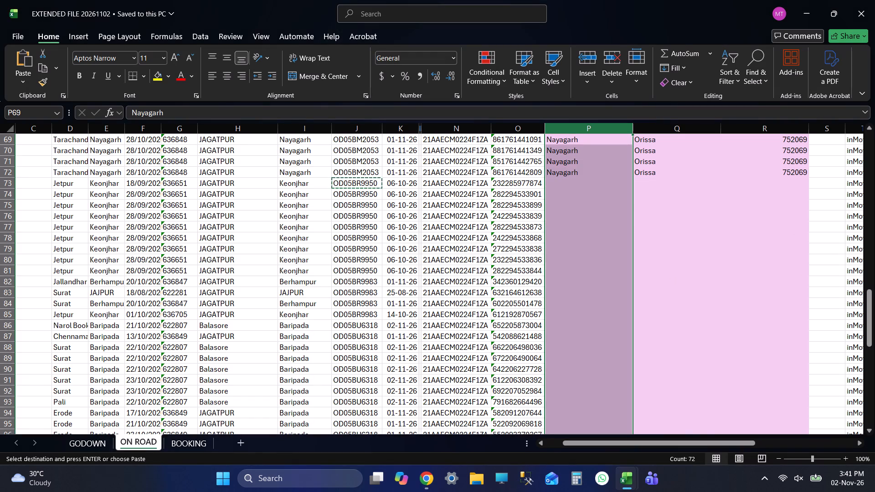
key("ctrl+f")
type("KEONJHAR")
key("Return")
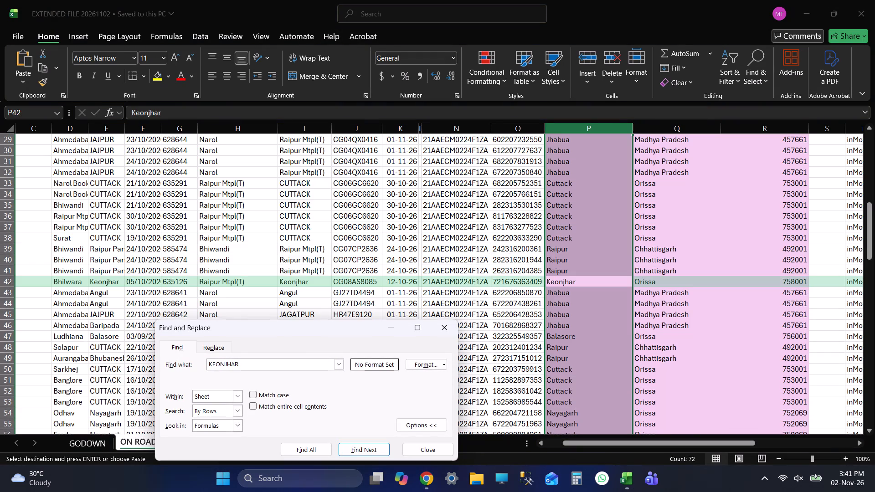
left_click(589, 280)
key("shift+Right")
key("shift+Right")
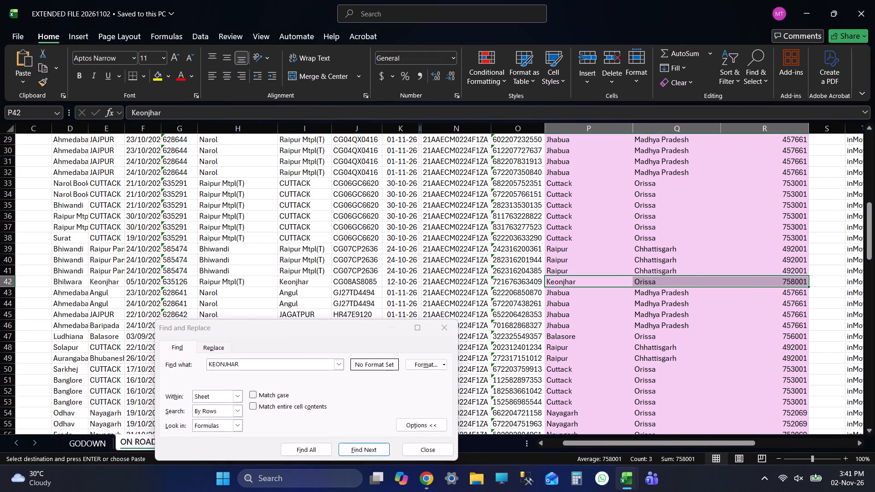
key("ctrl+c")
left_click(436, 448)
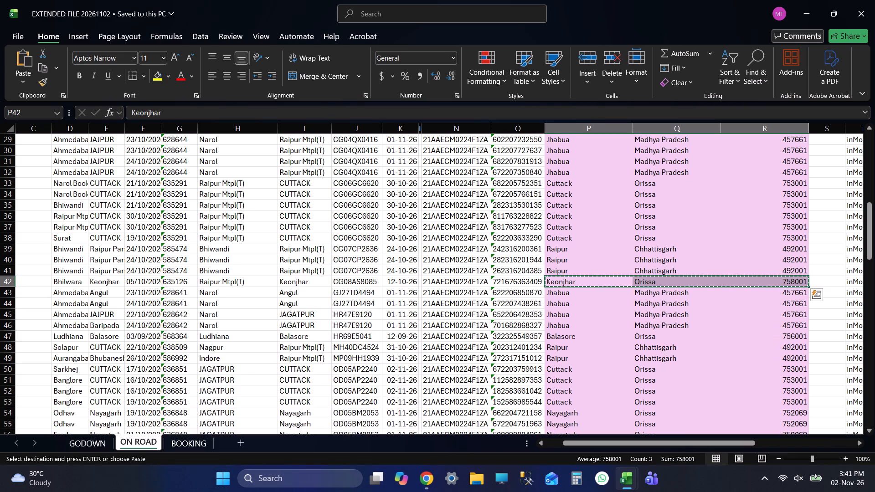
Paste the Keonjhar, Orissa, 758001 entry into rows 73 to 81 of ON ROAD and save the workbook.
key("ctrl+Down")
scroll(475, 309, "down", 2)
scroll(487, 310, "up", 1)
scroll(489, 310, "down", 1)
scroll(498, 308, "up", 1)
scroll(519, 302, "down", 5)
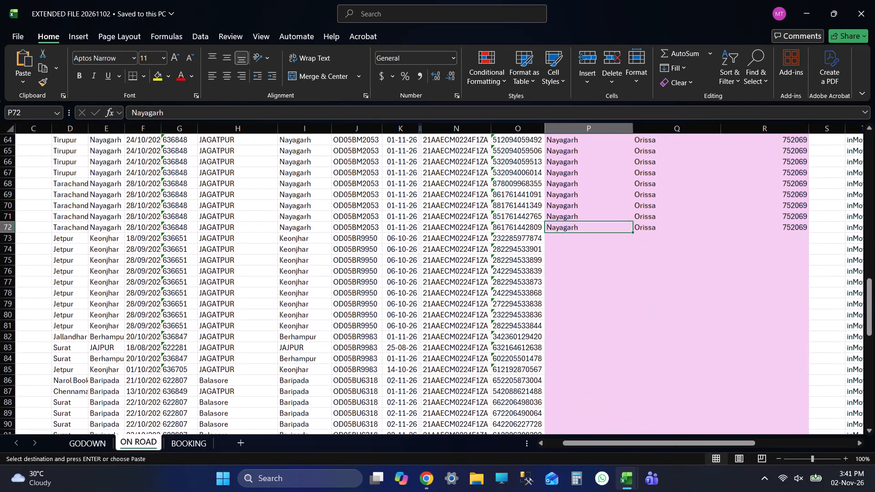
key("Down")
key("shift+Down")
key("shift+Down")
key("shift+Down")
key("shift+Down")
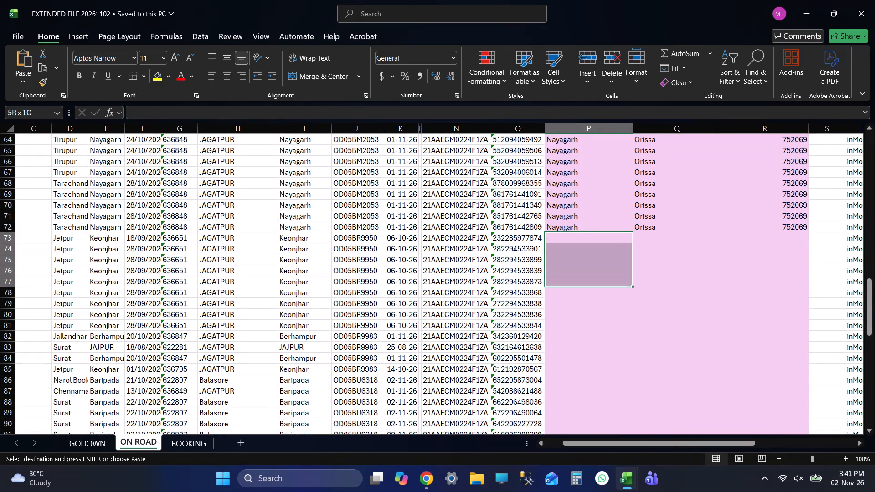
key("shift+Down")
key("shift+Down")
key("shift+Down")
key("shift+Down")
key("ctrl+v")
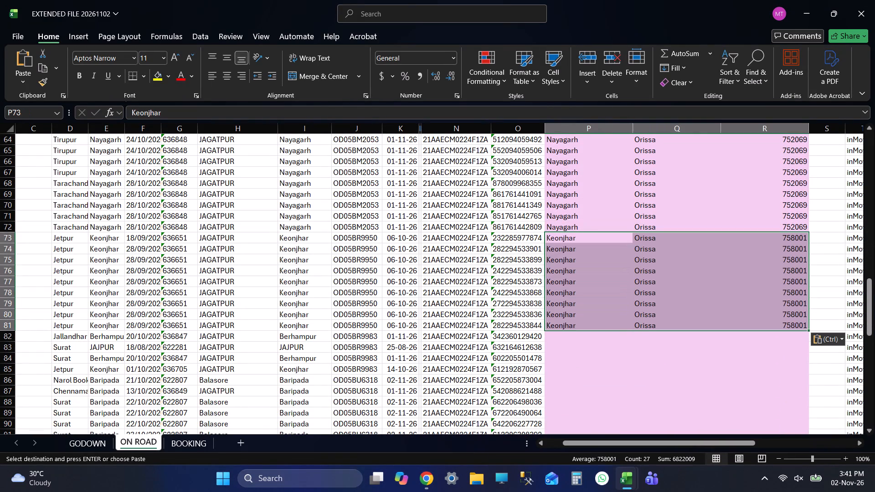
key("ctrl+Down")
key("Down")
key("ctrl+s")
key("ctrl+s")
key("ctrl+s")
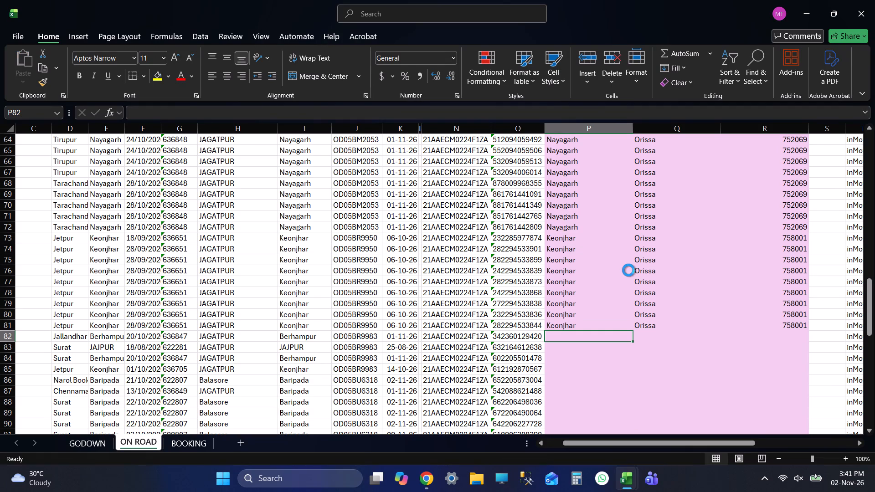
key("ctrl+s")
Check the truck number and destination in row 82 of ON ROAD, ending on that row's current place cell.
scroll(644, 197, "down", 6)
scroll(644, 197, "up", 3)
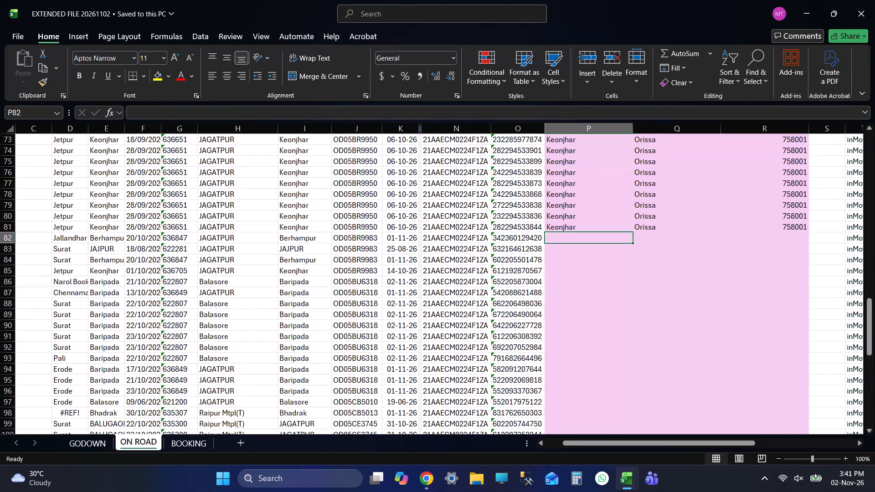
key("shift+Tab")
key("shift+Tab")
key("shift+Tab")
key("shift+Tab")
key("shift+Tab")
key("shift+Tab")
key("shift+Tab")
key("Tab")
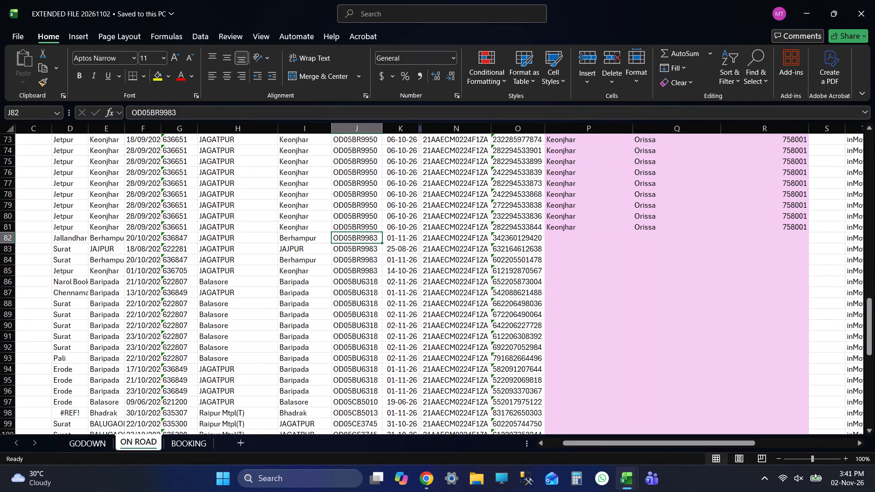
key("Tab")
key("Tab")
key("Tab")
key("Tab")
key("Tab")
key("Tab")
Search the current place column of EXTENDED FILE 20261101's on road sheet for BER and copy row 107's place, state and pin code.
key("alt+Tab")
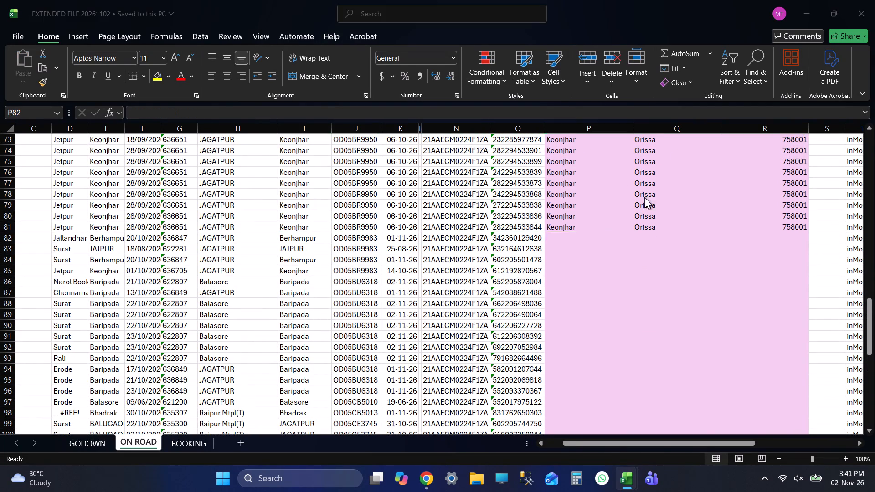
key("alt+Tab")
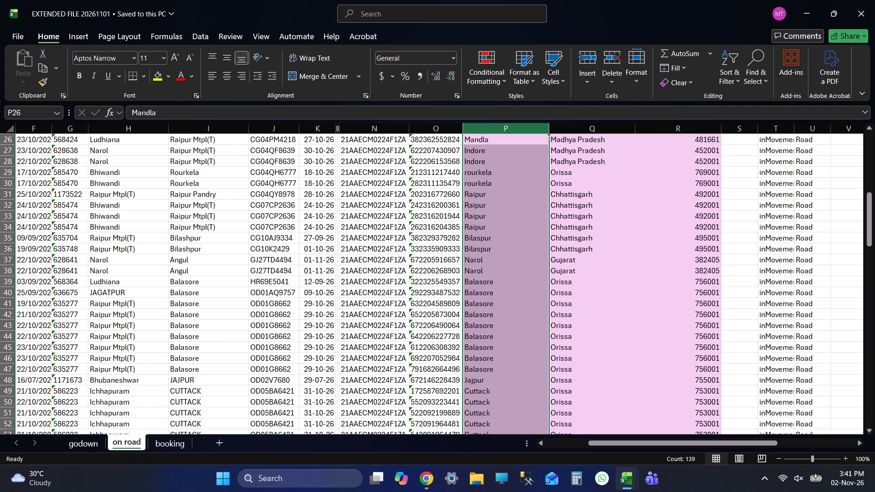
key("ctrl+f")
type("BER")
key("Return")
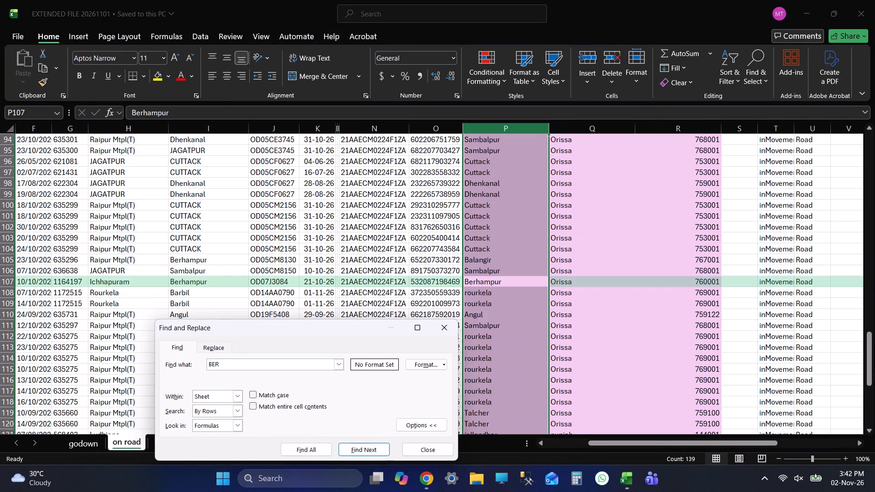
left_click(495, 277)
key("shift+Right")
key("shift+Right")
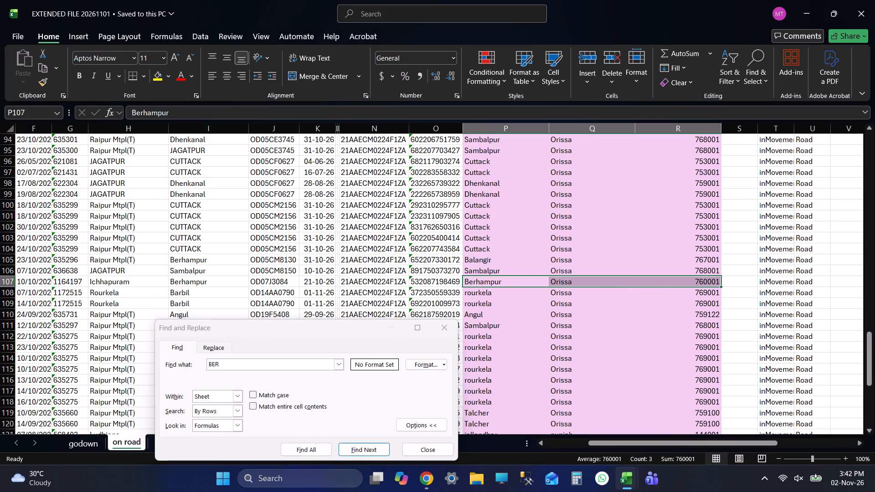
key("ctrl+c")
left_click(425, 453)
Paste the Berhampur, Orissa, 760001 entry into row 82 of ON ROAD in EXTENDED FILE 20261102 and save.
key("alt+Tab")
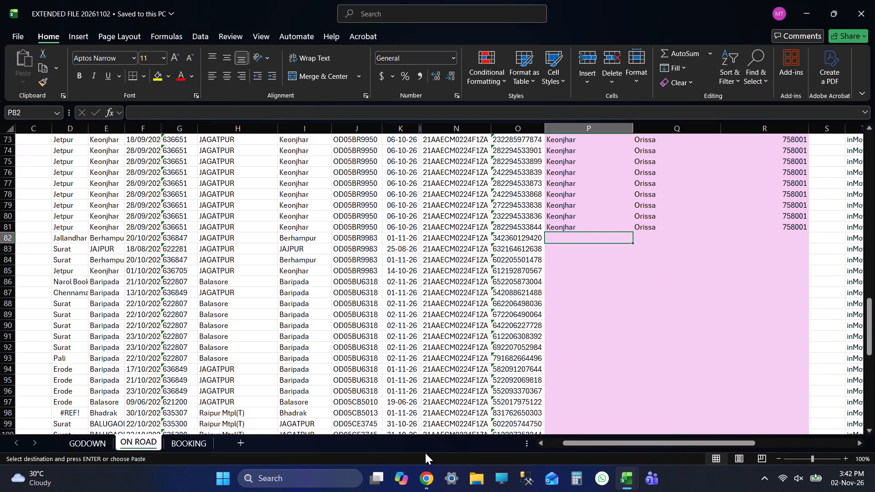
key("ctrl+v")
key("Down")
key("ctrl+s")
Check the truck number and destination in row 83 of ON ROAD, ending on that row's current place cell.
key("Left")
key("Left")
key("Left")
key("Left")
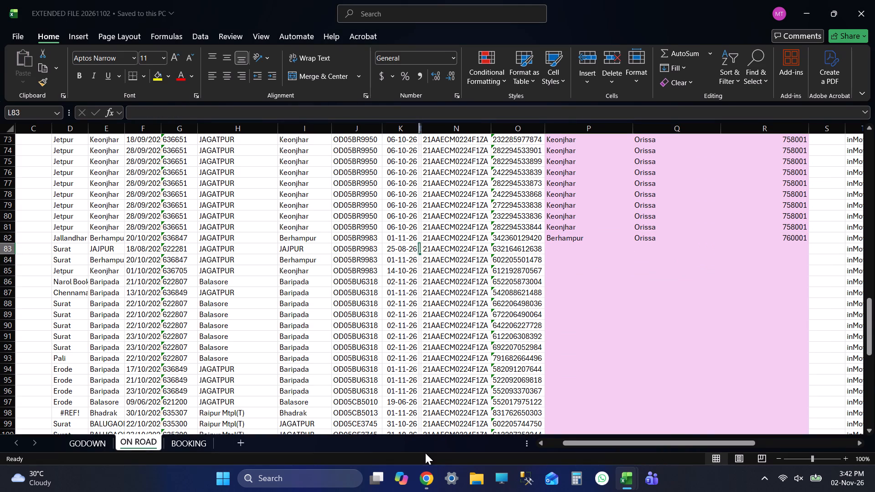
key("Left")
key("Left")
key("Right")
key("Right")
key("Right")
key("Right")
key("Right")
key("Right")
Search the current place column of EXTENDED FILE 20261101's on road sheet for JAJ and copy row 48's place, state and pin code.
key("alt+Tab")
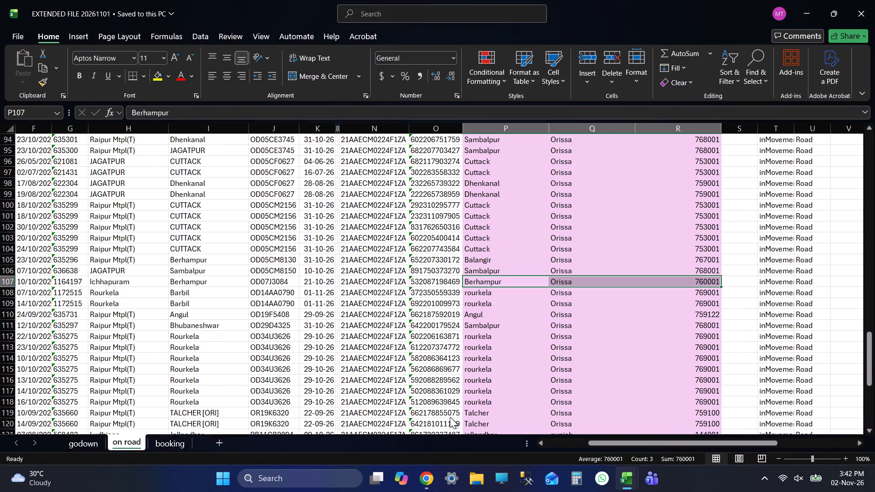
left_click(530, 127)
key("ctrl+f")
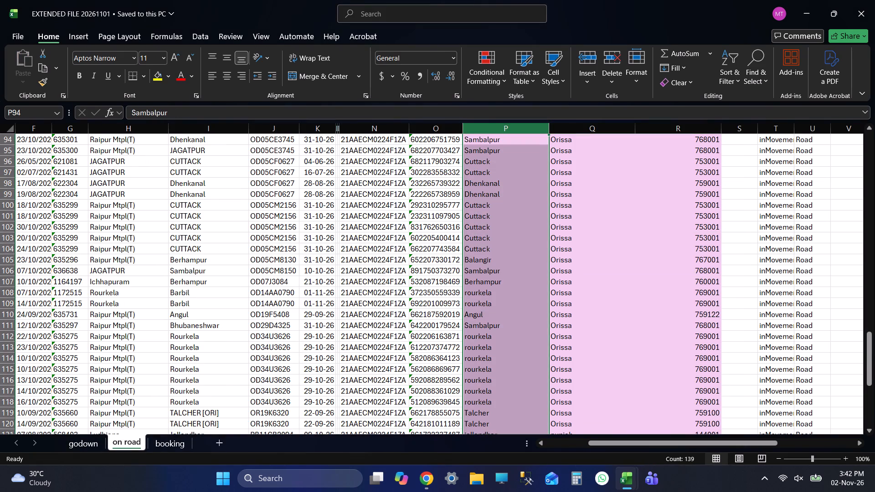
type("JAJ")
key("Return")
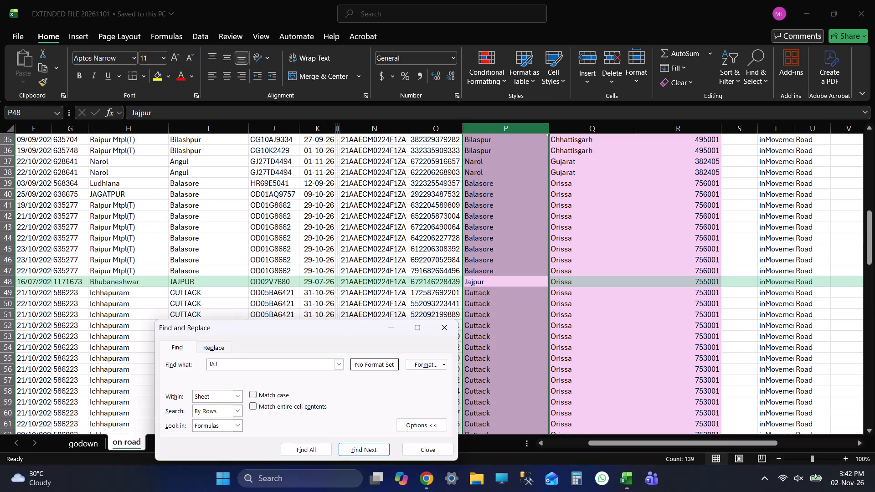
left_click(517, 279)
key("alt+Tab")
left_click(443, 449)
key("alt+Tab")
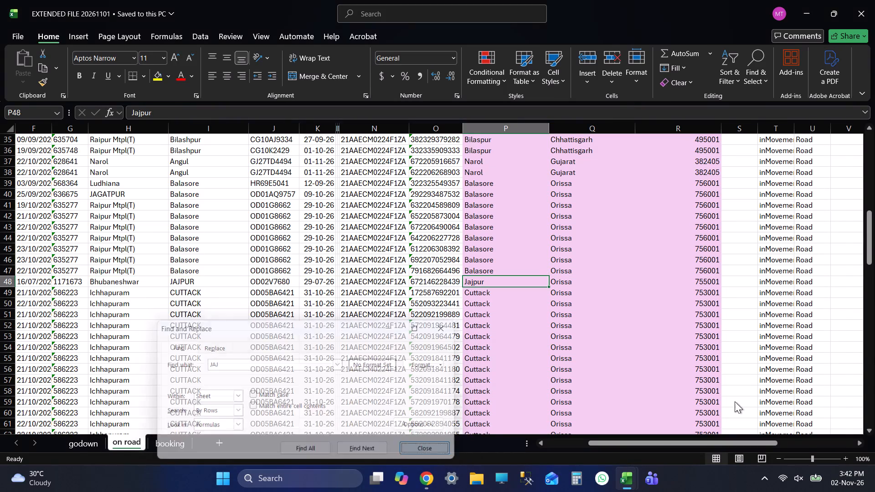
key("alt+Tab")
key("shift+Right")
key("shift+Right")
key("ctrl+c")
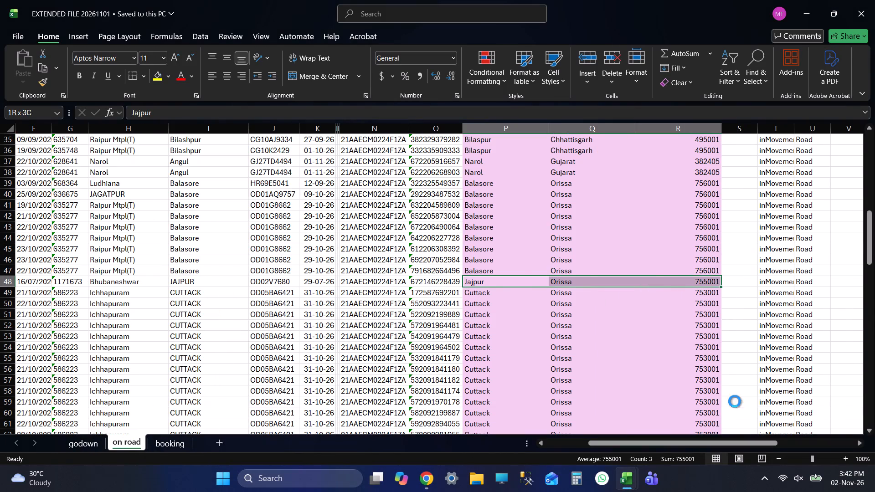
Paste the Jajpur, Orissa, 755001 entry into row 83 of ON ROAD in EXTENDED FILE 20261102 and save.
key("alt+Tab")
key("ctrl+v")
key("Down")
key("ctrl+s")
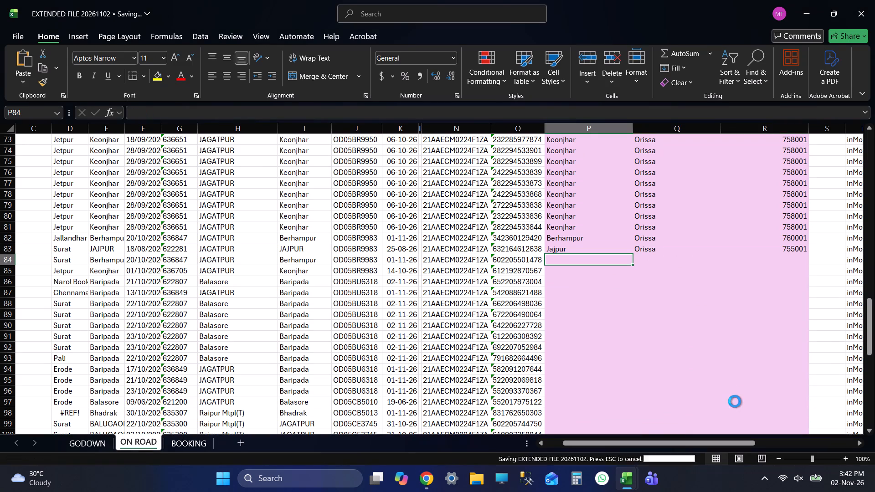
Copy the Berhampur, Orissa, 760001 entry from row 82 of ON ROAD into row 84 and save the workbook.
key("Up")
key("Up")
key("Up")
key("Down")
key("shift+Right")
key("shift+Right")
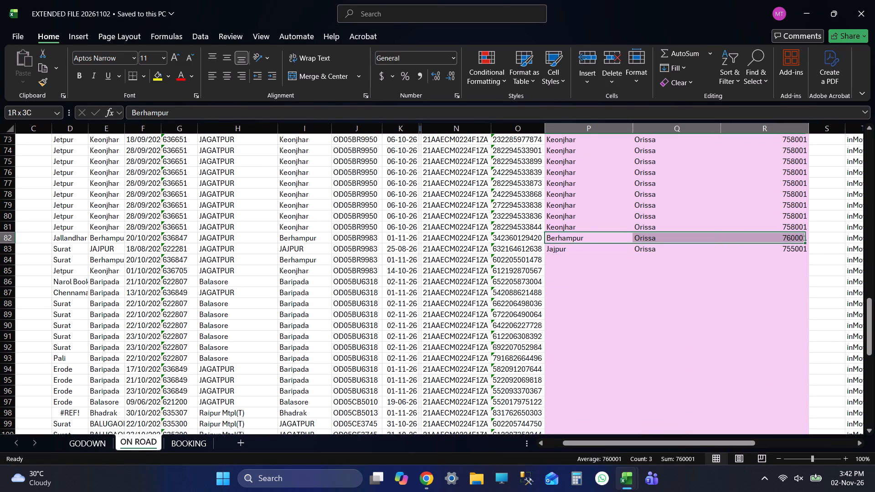
key("ctrl+c")
key("Down")
key("Down")
key("ctrl+v")
key("Down")
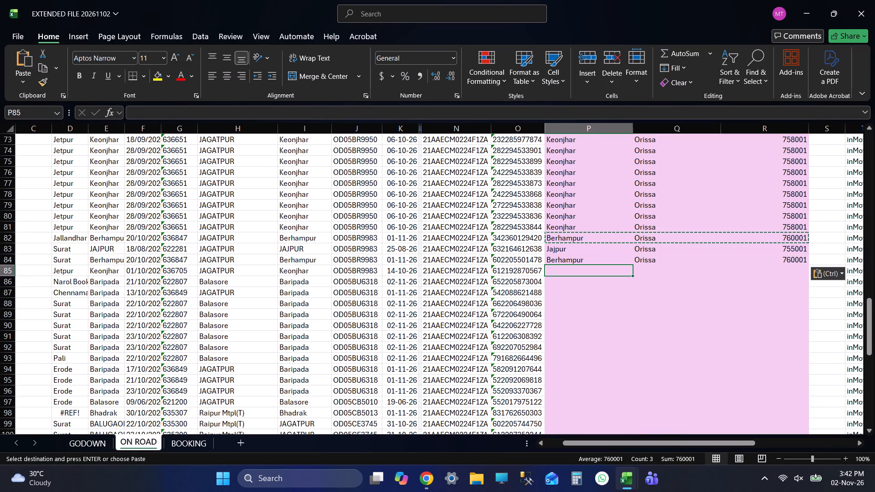
key("ctrl+s")
Check the shipment details and destination in row 85 of ON ROAD, ending on that row's current place cell.
key("Left")
key("Left")
key("Left")
key("Left")
key("Left")
key("Right")
key("Right")
key("Right")
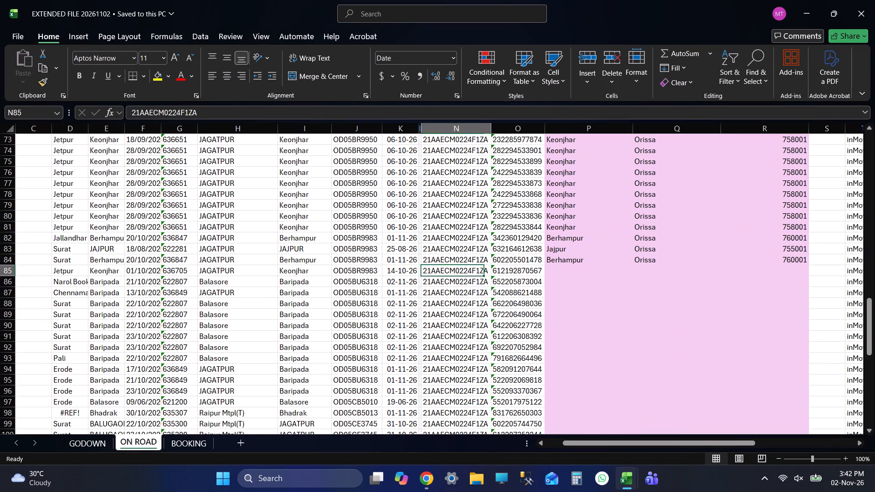
key("Right")
key("Right")
Copy the Keonjhar, Orissa, 758001 entry from row 80 of ON ROAD into row 85 and save the workbook.
key("Up")
key("Up")
key("Up")
key("Up")
key("Up")
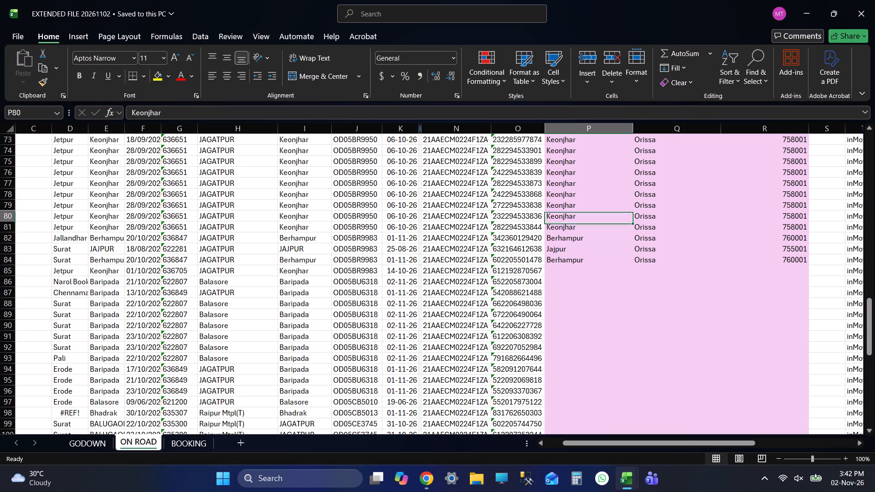
key("shift+Right")
key("shift+Right")
key("ctrl+c")
key("ctrl+Down")
key("Down")
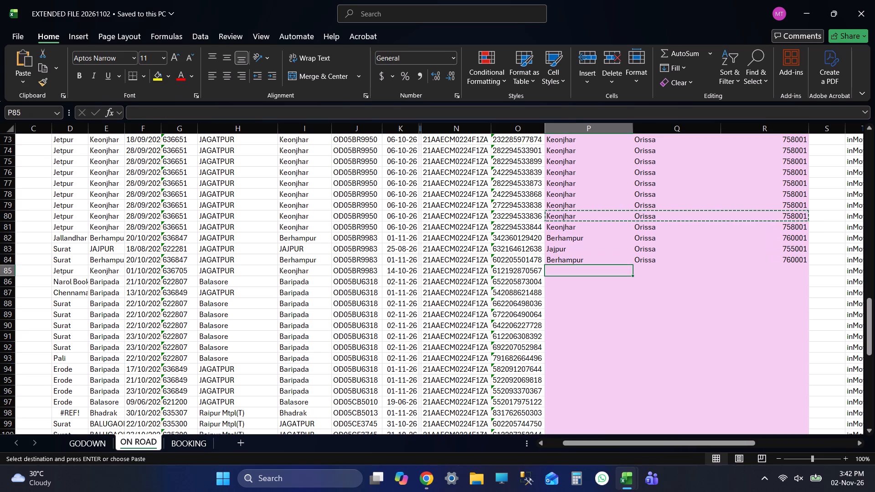
key("ctrl+v")
key("Down")
key("ctrl+s")
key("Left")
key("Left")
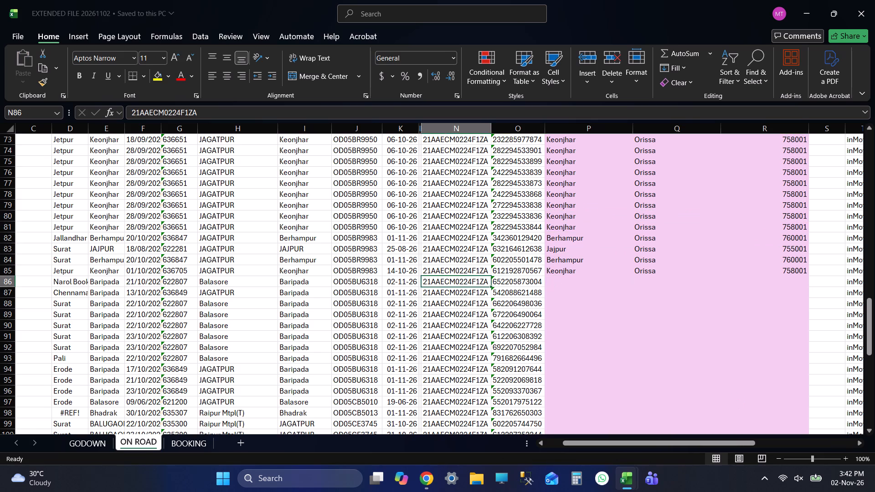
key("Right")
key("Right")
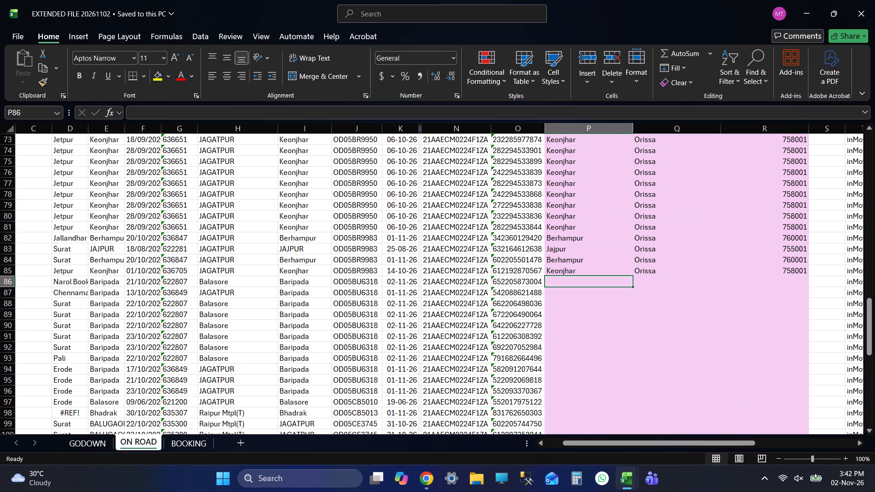
Switch to the Wheelseye dashboard in Chrome, search for vehicle 6318 and open its route history for today.
key("alt+Tab")
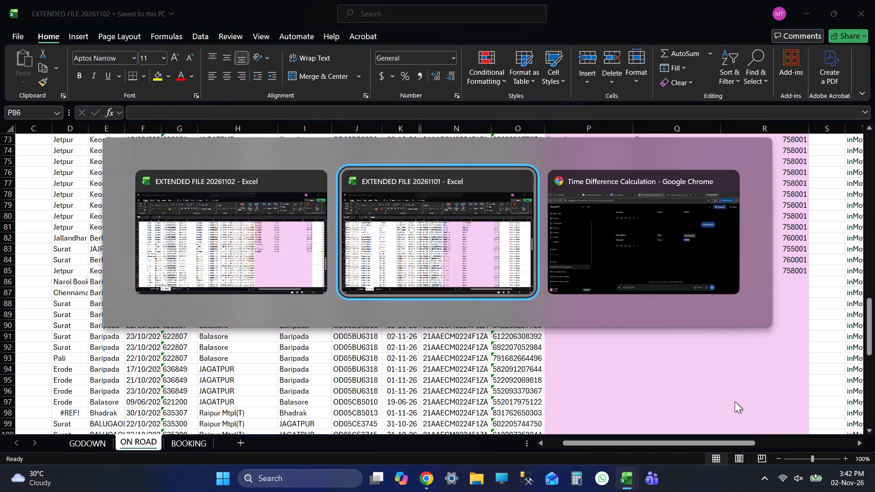
key("alt+Tab")
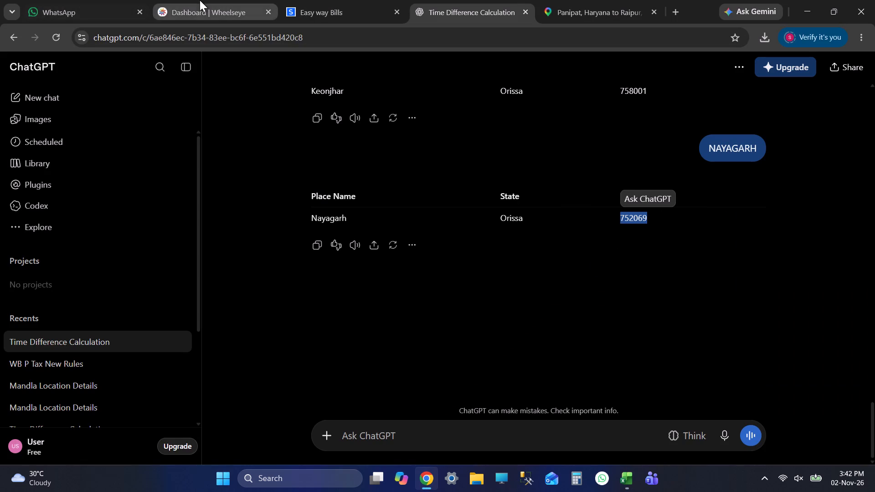
left_click(200, 0)
left_click(233, 83)
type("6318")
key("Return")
left_click(82, 239)
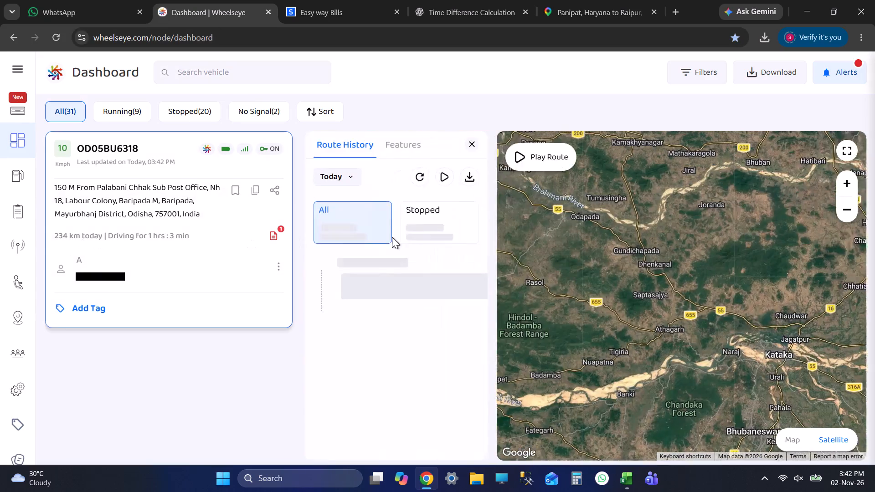
scroll(758, 205, "up", 10)
scroll(734, 200, "down", 1)
scroll(734, 200, "up", 2)
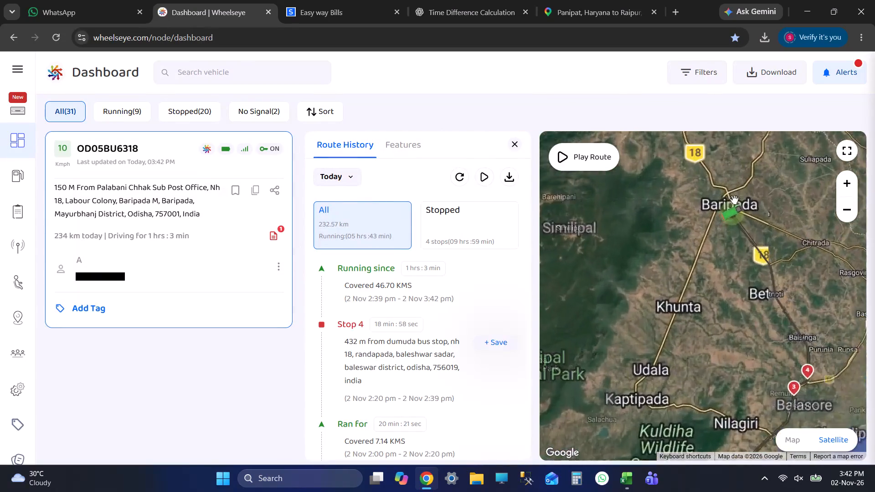
scroll(730, 221, "down", 1)
scroll(730, 221, "up", 15)
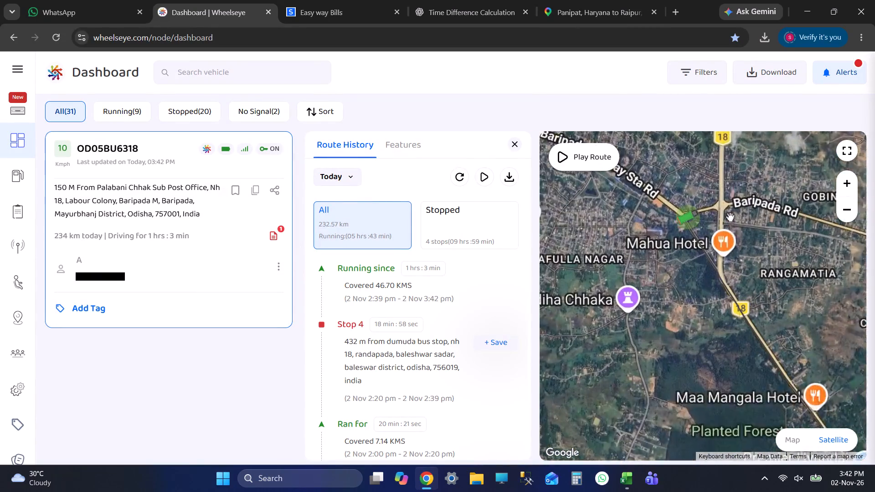
scroll(679, 208, "up", 9)
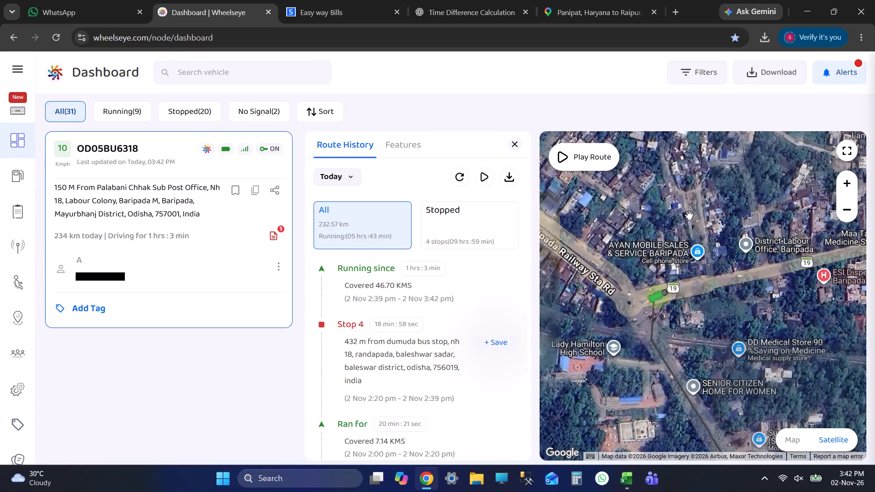
scroll(693, 223, "up", 1)
left_click_drag(710, 218, 707, 295)
scroll(710, 303, "down", 3)
left_click_drag(722, 276, 746, 310)
scroll(753, 308, "down", 4)
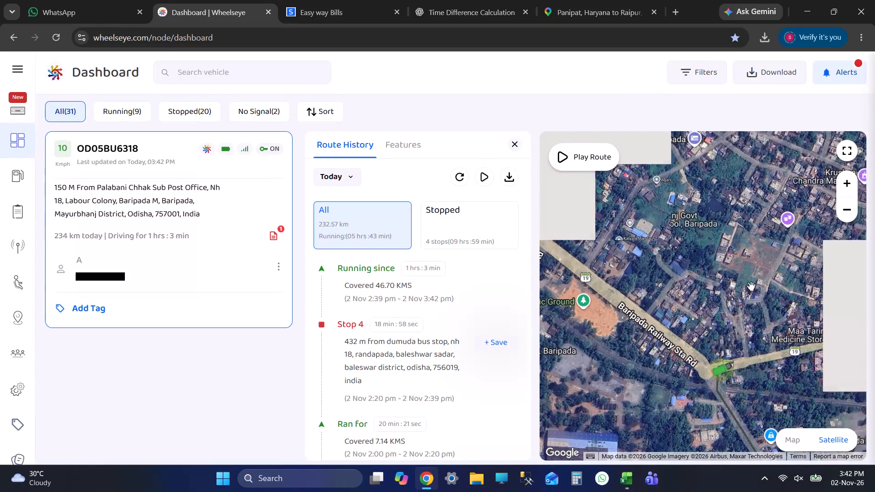
left_click_drag(751, 285, 682, 269)
left_click_drag(757, 253, 621, 280)
scroll(661, 300, "down", 4)
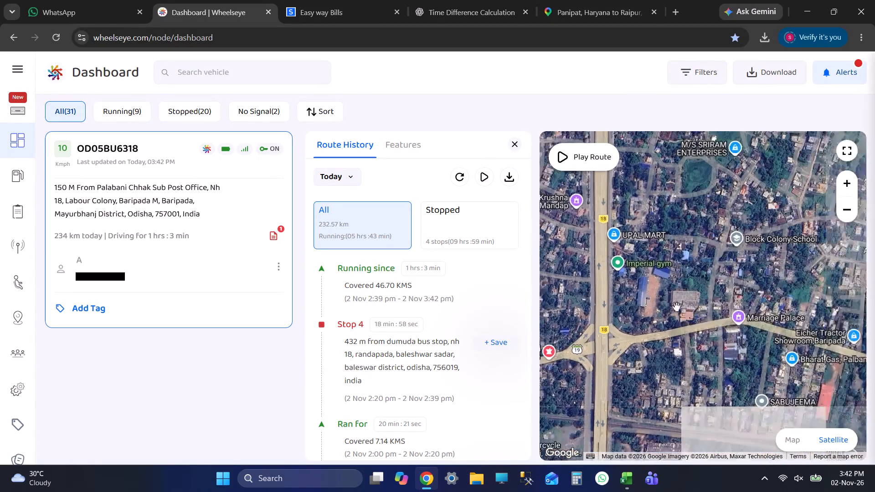
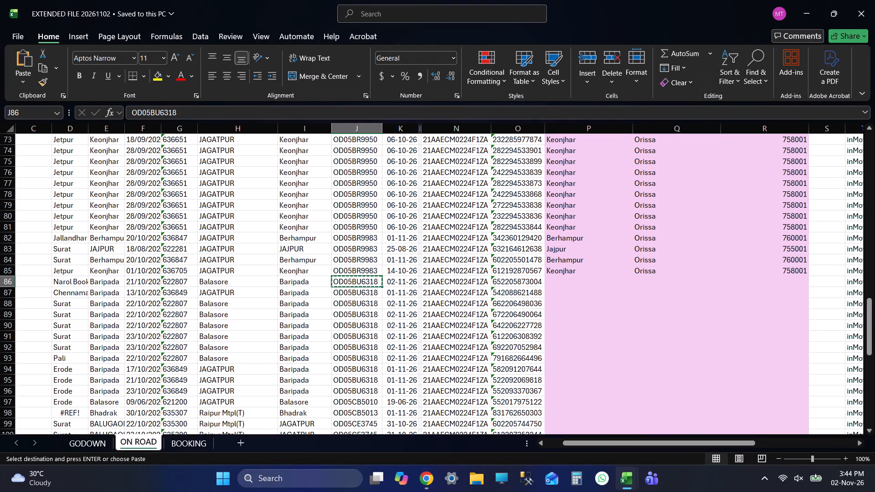
scroll(548, 332, "down", 3)
key("alt+Tab")
key("alt+Tab")
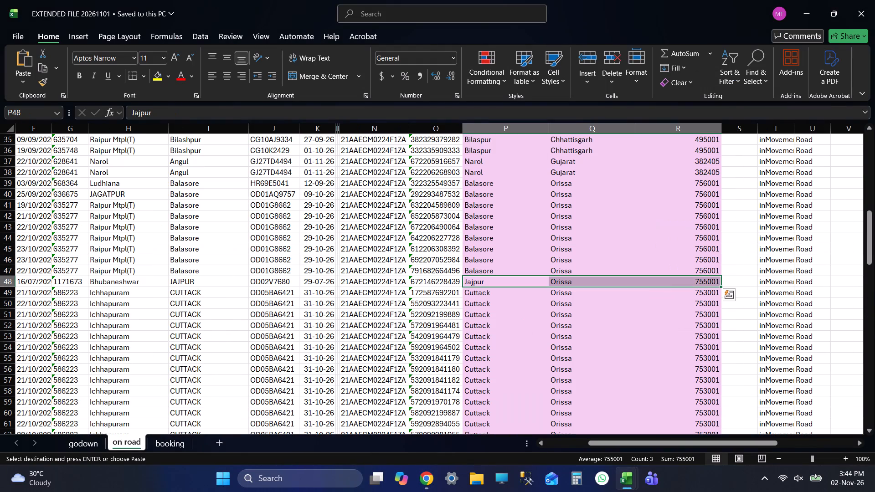
In EXTENDED FILE 20261101, search for BARI in the current place column and copy row 77's Baripada, Orissa, 757001 entry.
left_click(509, 130)
key("ctrl+f")
type("AB")
key("BackSpace")
key("BackSpace")
type("BARI")
key("Return")
left_click(491, 275)
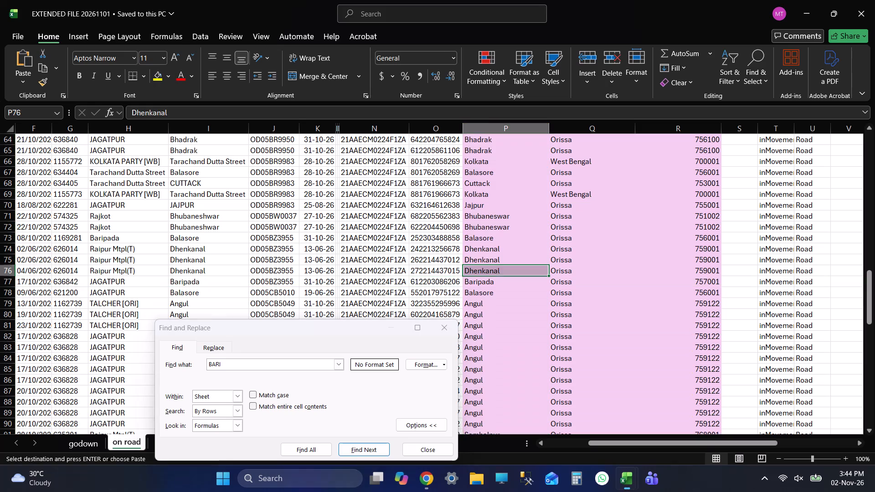
key("Down")
key("shift+Right")
key("shift+Right")
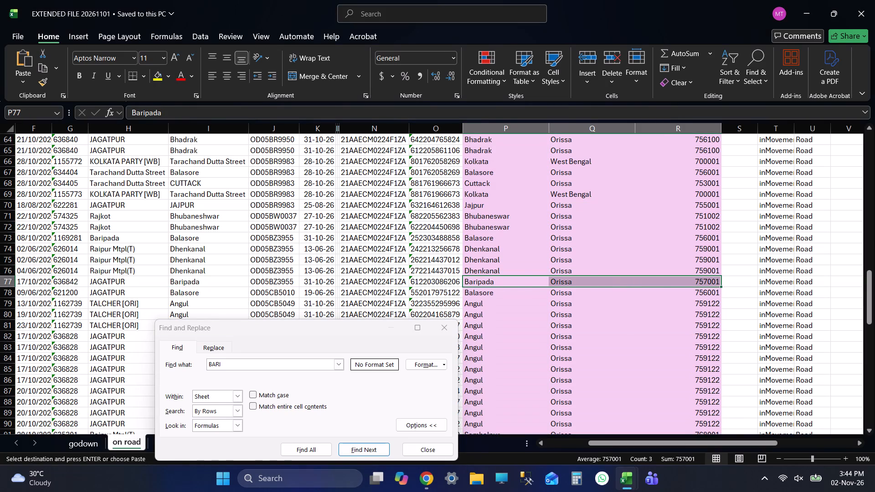
key("ctrl+c")
left_click(415, 445)
Paste the Baripada, Orissa, 757001 entry into row 86 of ON ROAD in EXTENDED FILE 20261102 and save.
key("alt+Tab")
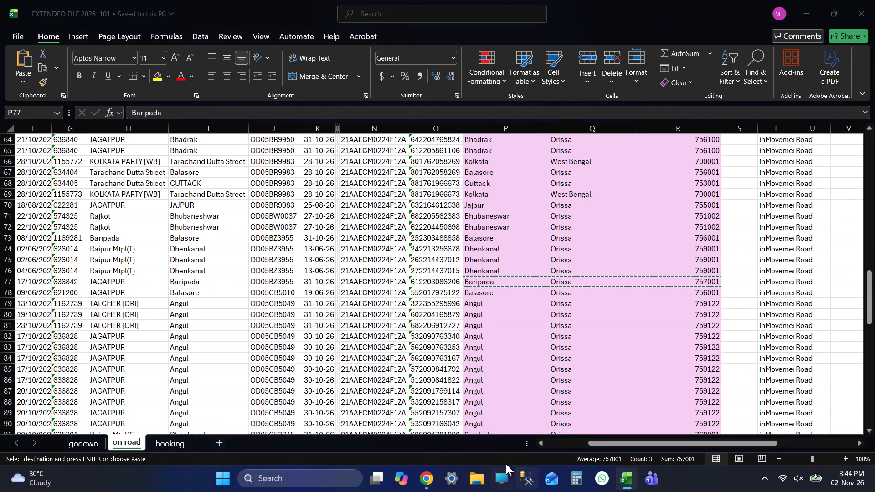
key("Tab")
key("Tab")
key("Tab")
key("Tab")
key("Tab")
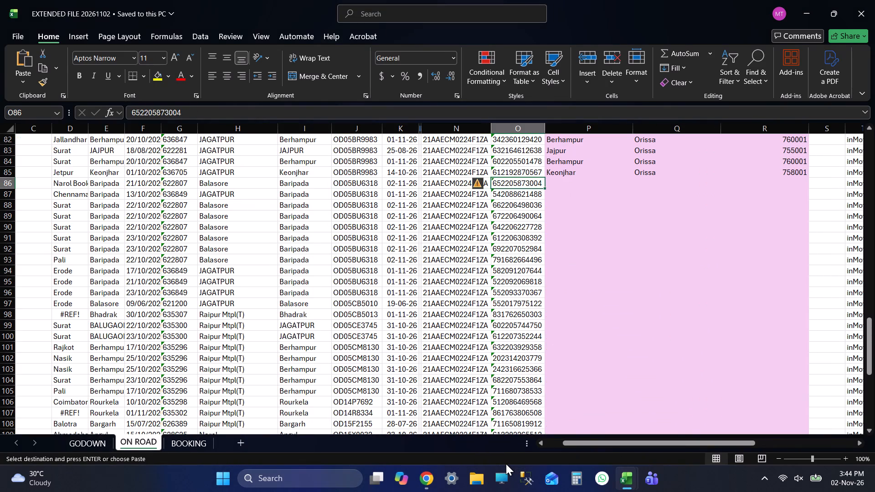
key("Tab")
key("ctrl+v")
key("Left")
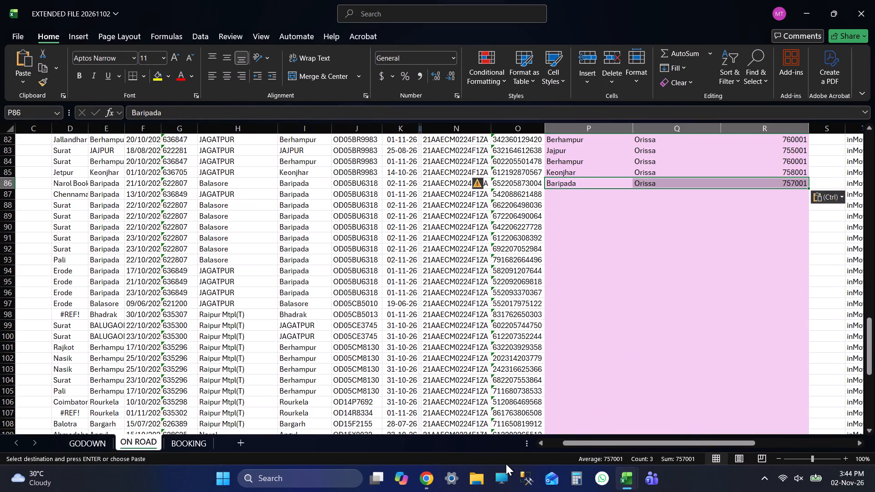
key("ctrl+s")
key("Right")
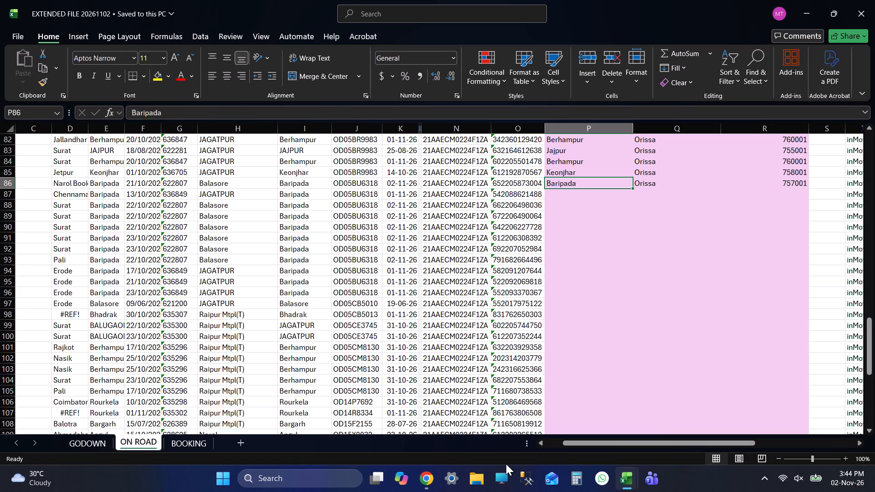
Copy the Baripada, Orissa, 757001 entry from row 86 of ON ROAD into rows 87 to 96 and save the workbook.
key("Down")
key("Up")
key("shift+Right")
key("shift+Right")
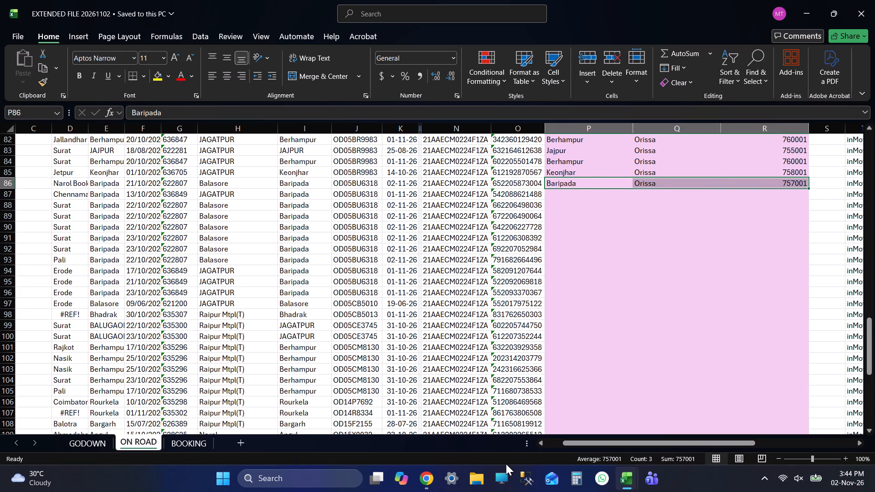
key("ctrl+c")
key("Down")
key("shift+Down")
key("shift+Down")
key("shift+Down")
key("shift+Down")
key("shift+Down")
key("shift+Down")
key("shift+Down")
key("shift+Down")
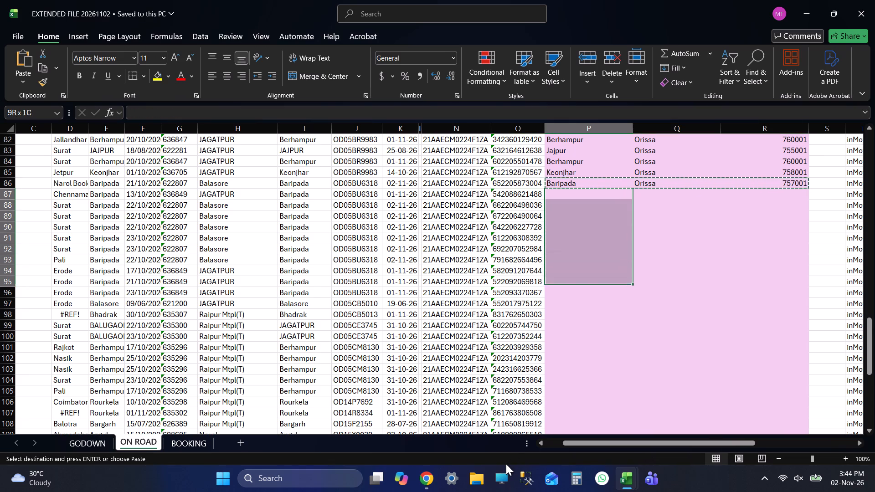
key("shift+Down")
key("ctrl+v")
key("ctrl+Down")
key("Down")
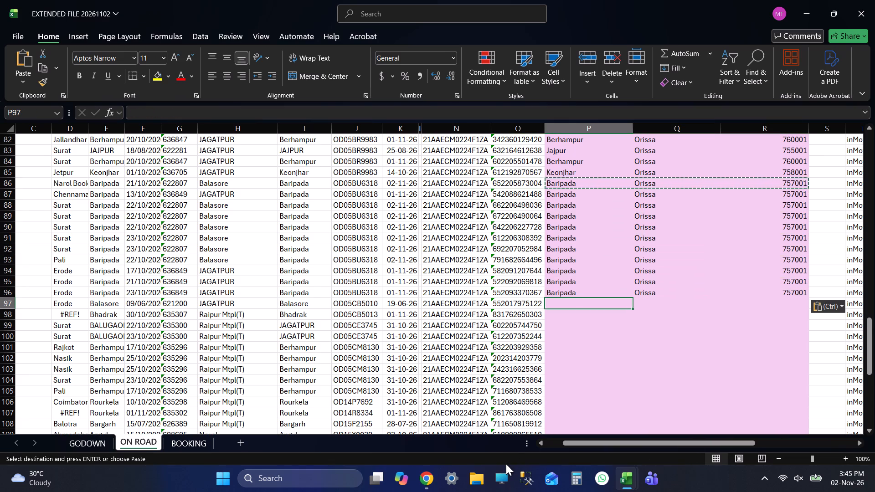
key("ctrl+s")
key("ctrl+s")
key("ctrl+s")
key("ctrl+s")
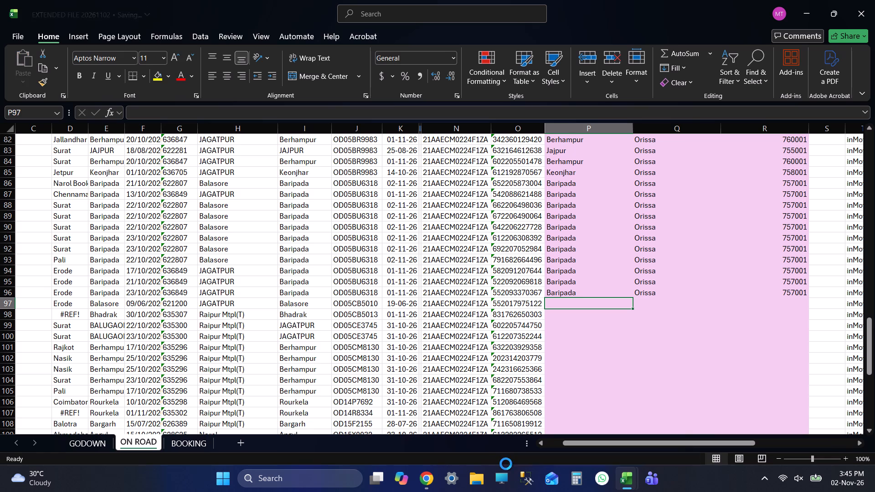
Check the shipment date and vehicle number in row 97 of ON ROAD, ending on that row's current place cell.
scroll(488, 336, "down", 6)
scroll(557, 324, "up", 1)
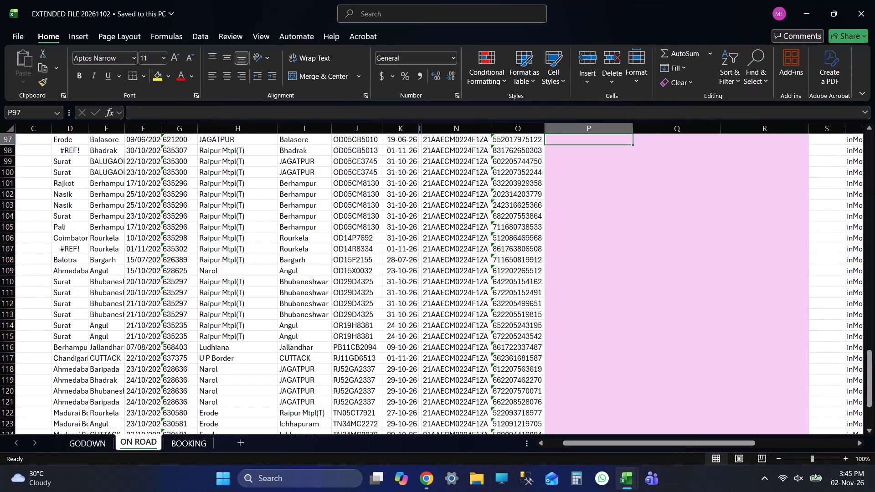
scroll(546, 299, "up", 2)
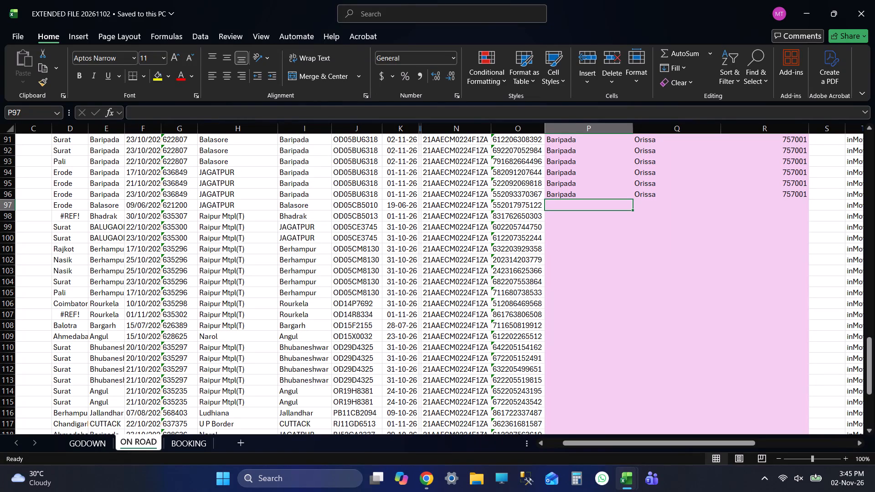
key("shift+Tab")
key("shift+Tab")
key("shift+Tab")
key("shift+Tab")
key("shift+Tab")
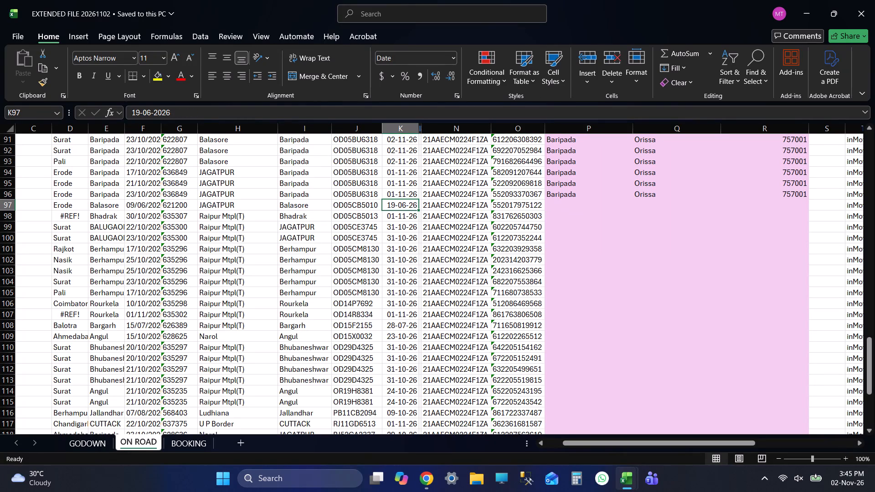
key("shift+Tab")
key("Tab")
key("Tab")
key("Tab")
key("Tab")
key("Tab")
key("Tab")
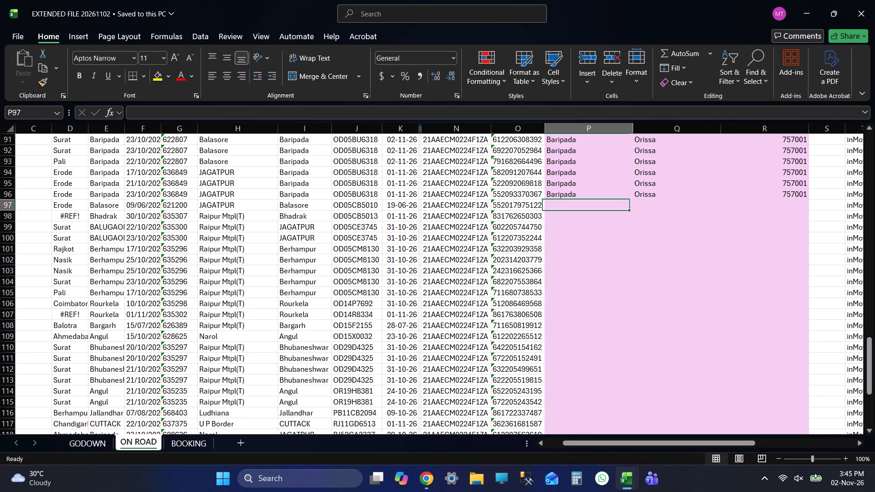
Copy the Balasore, Orissa, 756001 entry from row 78 of EXTENDED FILE 20261101 into row 97 of EXTENDED FILE 20261102's ON ROAD and save.
key("alt+Tab")
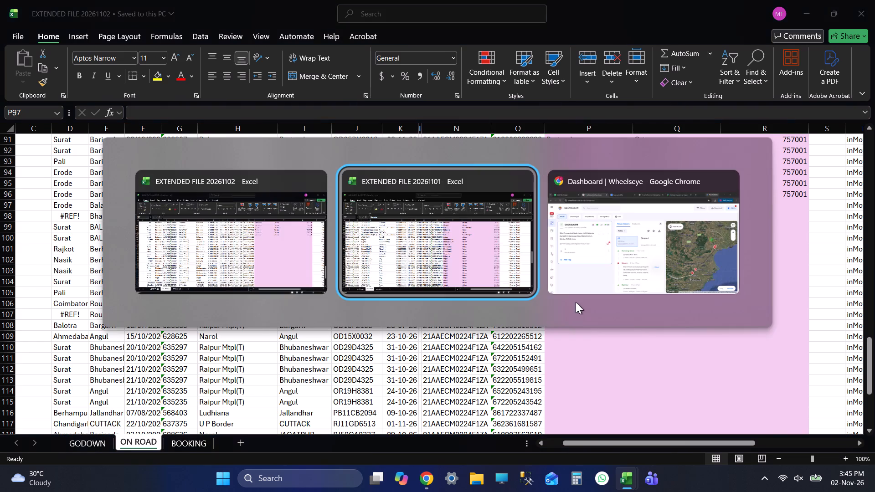
left_click(486, 125)
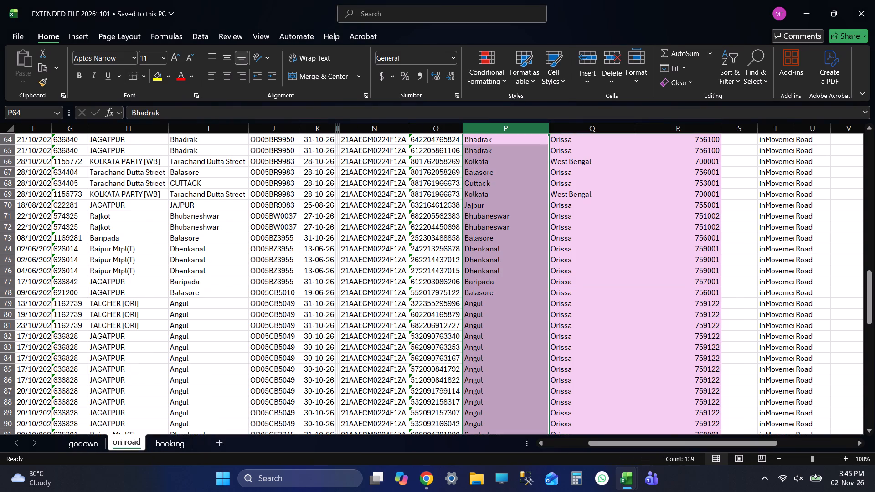
left_click(488, 295)
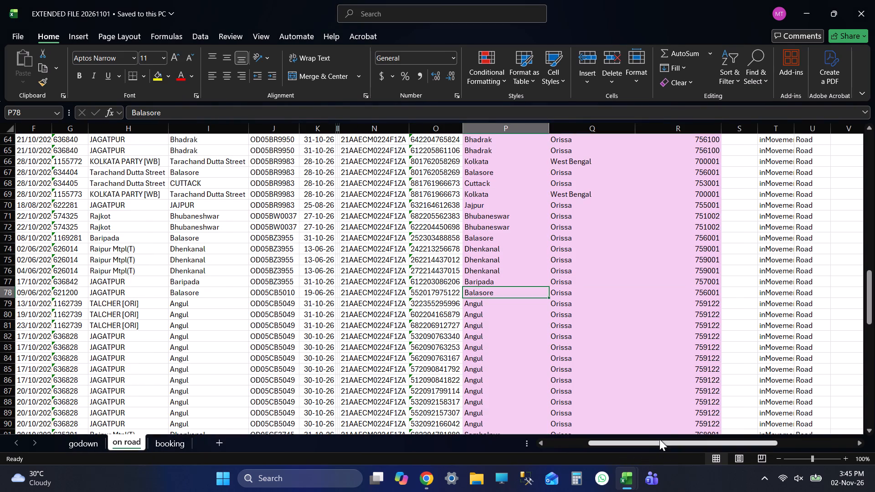
key("shift+Right")
key("shift+Right")
key("ctrl+c")
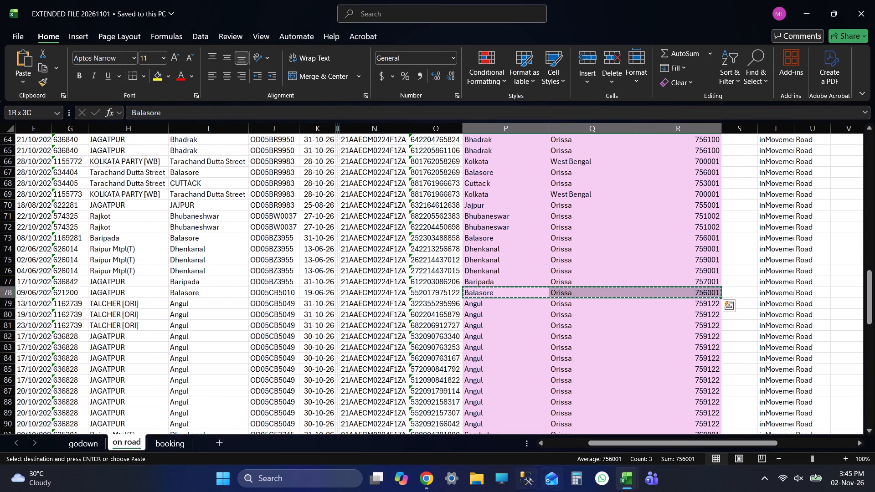
key("alt+Tab")
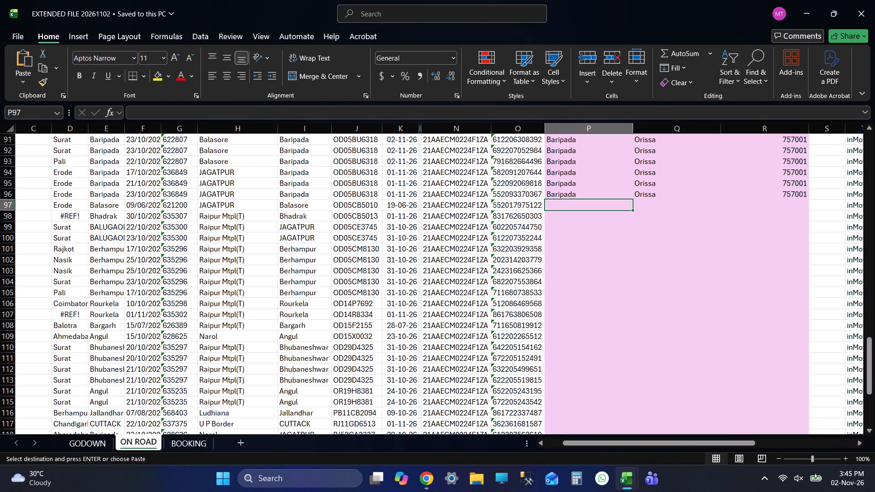
key("ctrl+v")
key("Down")
key("ctrl+s")
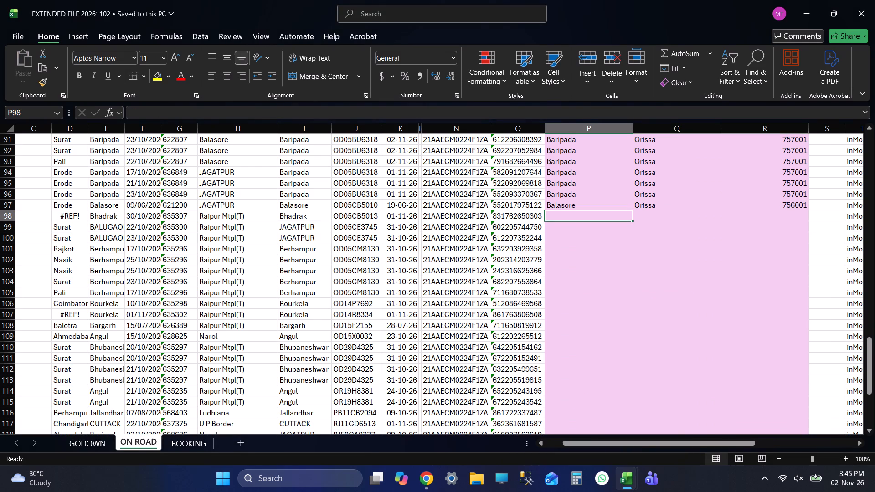
Copy the vehicle number from row 98 of ON ROAD and return to that row's current place cell.
key("shift+Tab")
key("shift+Tab")
key("shift+Tab")
key("shift+Tab")
key("shift+Tab")
key("shift+Tab")
key("ctrl+c")
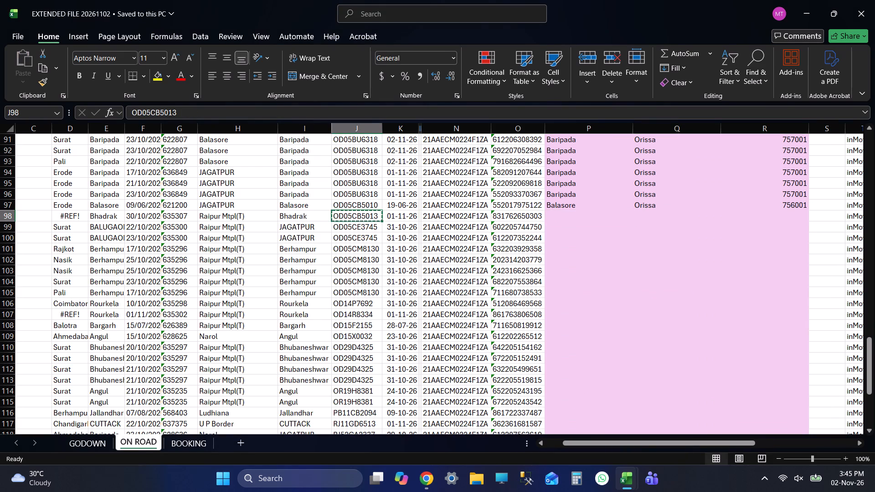
key("Tab")
key("Tab")
key("Tab")
key("Tab")
key("Tab")
key("Tab")
Search the Wheelseye dashboard in Chrome for the copied vehicle number and examine the vehicle's location on the map.
key("alt+Tab")
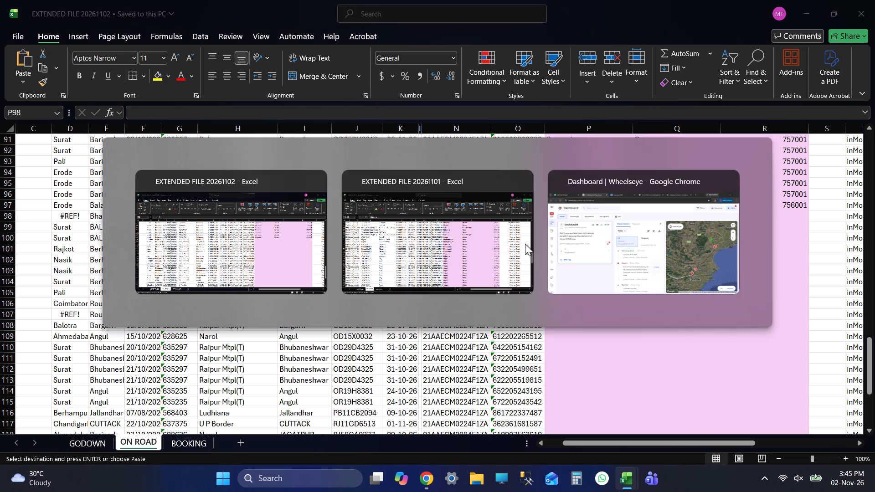
key("alt+Tab")
left_click(234, 67)
key("ctrl+v")
key("Return")
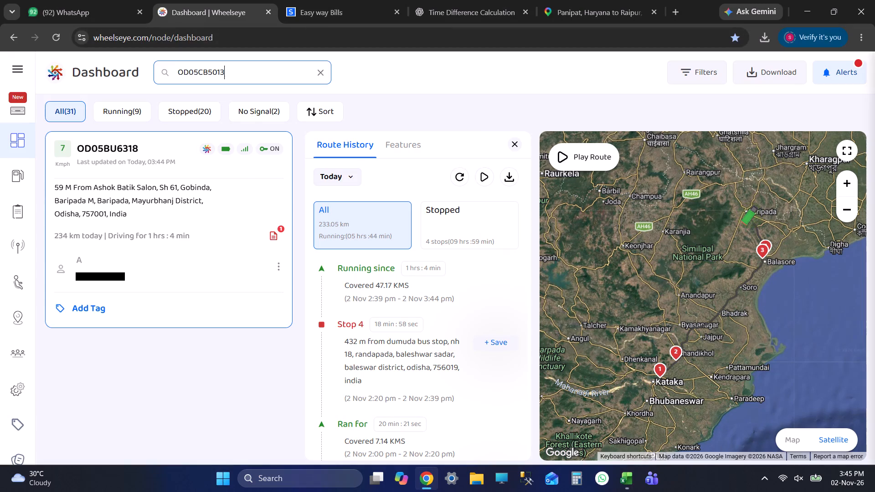
left_click_drag(157, 180, 162, 179)
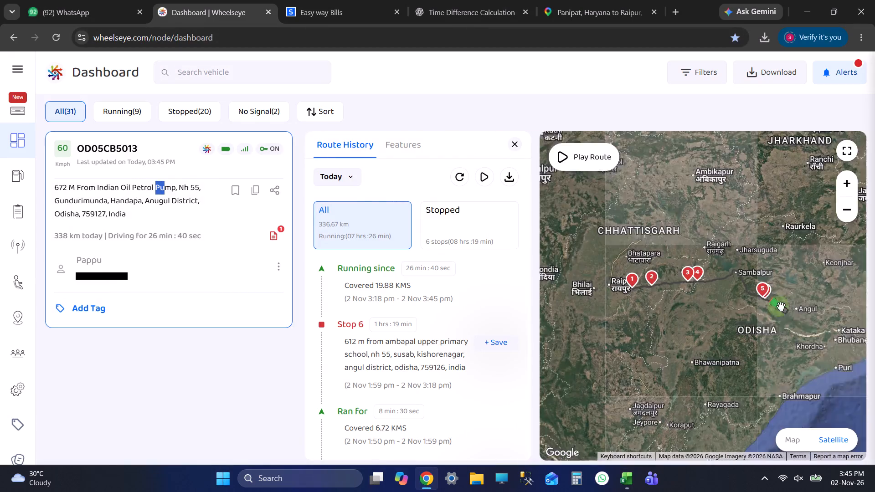
scroll(781, 306, "up", 9)
scroll(773, 304, "down", 8)
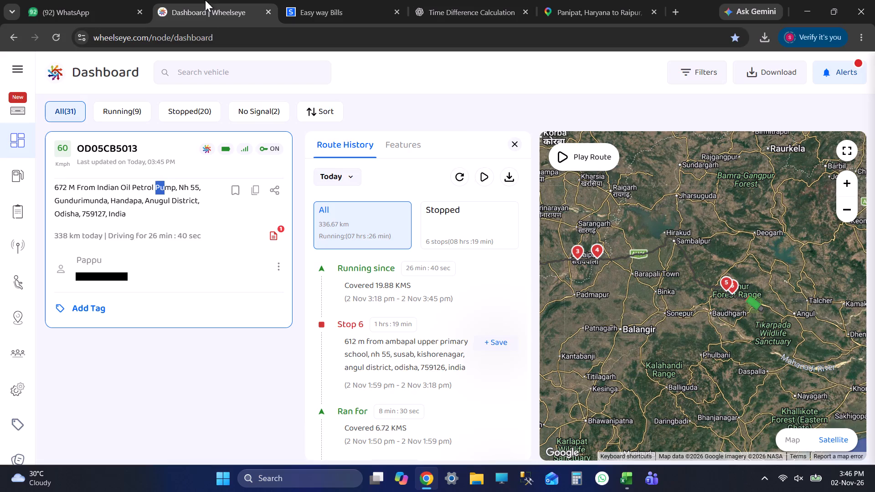
left_click(253, 72)
key("ctrl+v")
key("Return")
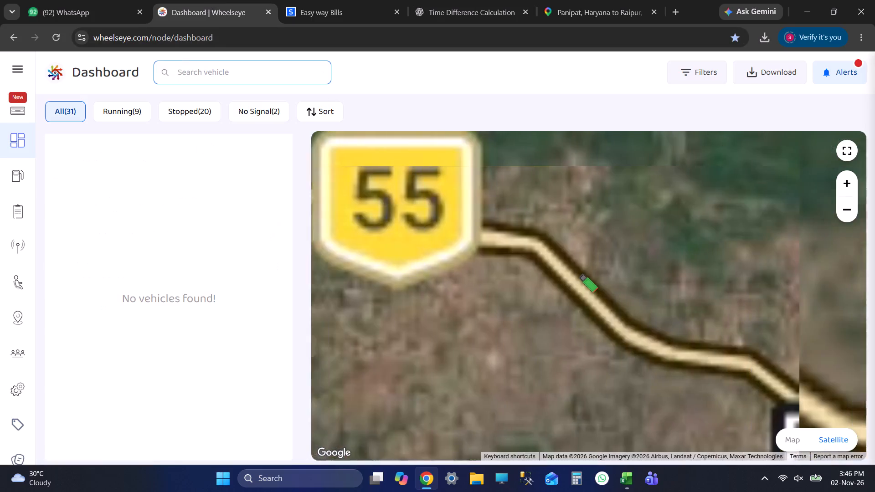
key("alt+Tab")
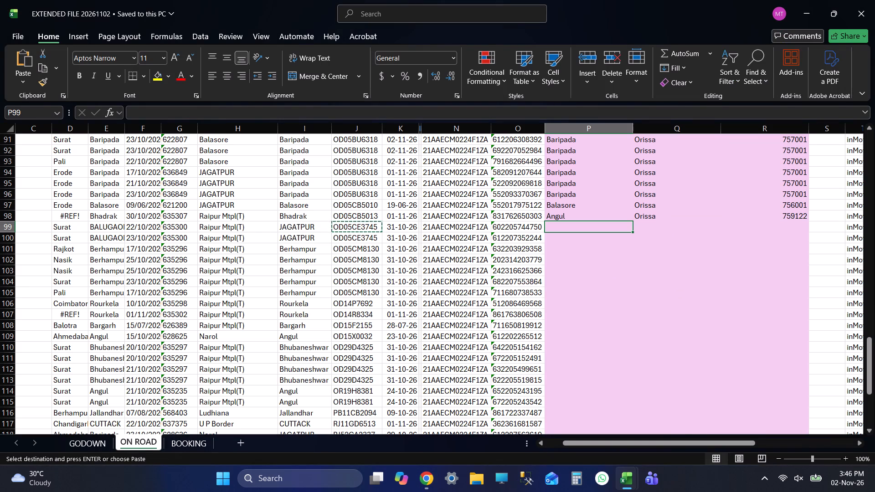
Find DHEN in the current place column of EXTENDED FILE 20261101 and copy row 74's Dhenkanal, Orissa, 759001 cells.
key("alt+Tab")
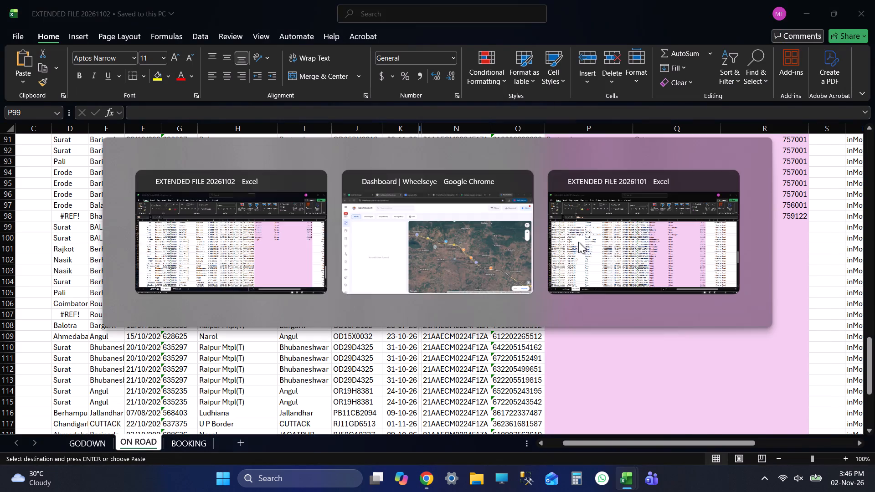
key("alt+Tab")
left_click(512, 132)
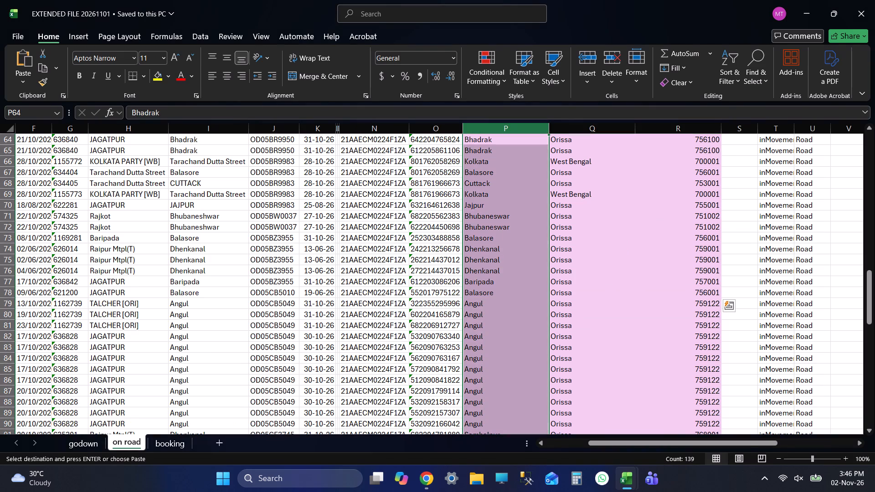
key("ctrl+f")
type("DHEN")
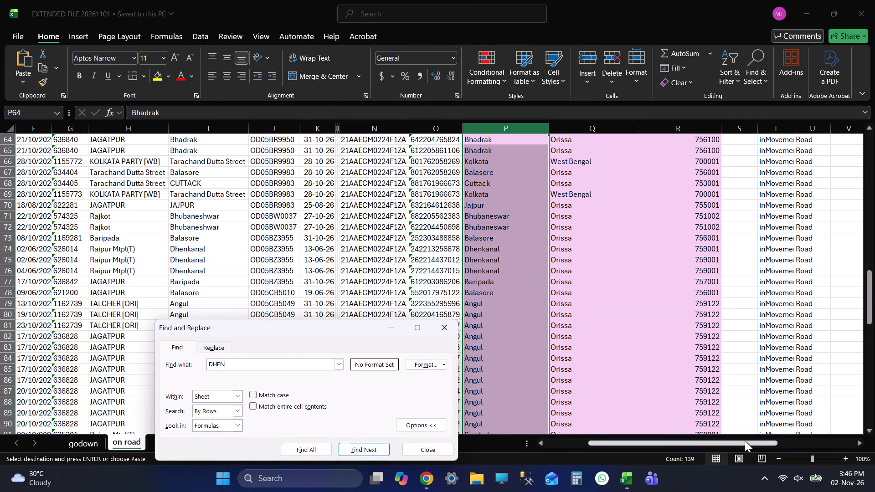
key("Return")
left_click(524, 248)
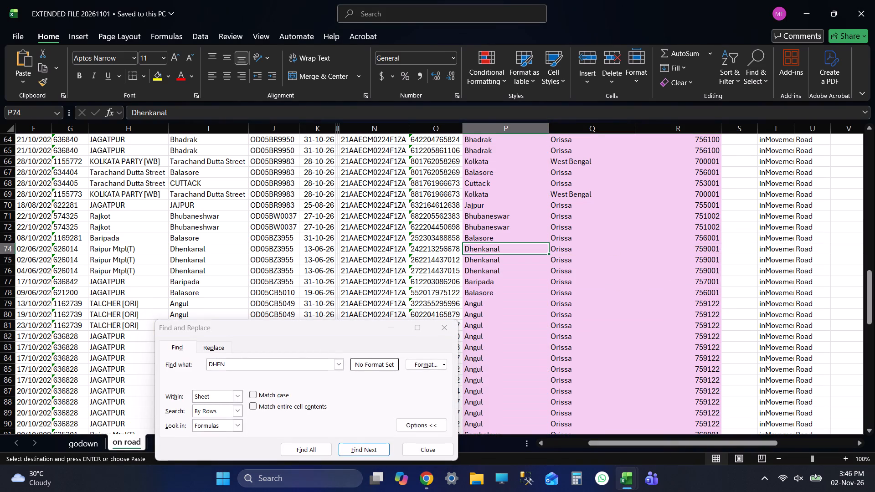
key("shift+Right")
key("shift+Right")
key("ctrl+c")
left_click(441, 446)
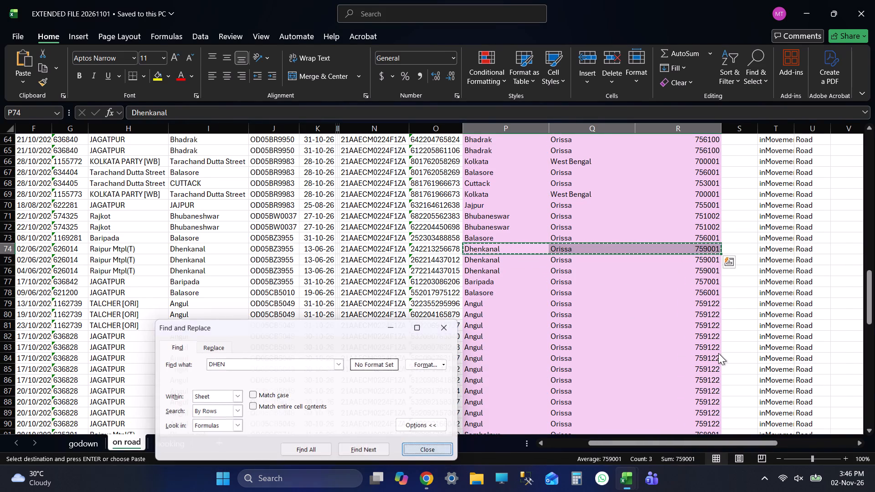
Paste Dhenkanal, Orissa and 759001 into rows 99 and 100 of ON ROAD in EXTENDED FILE 20261102 and save.
key("alt+Tab")
key("shift+Down")
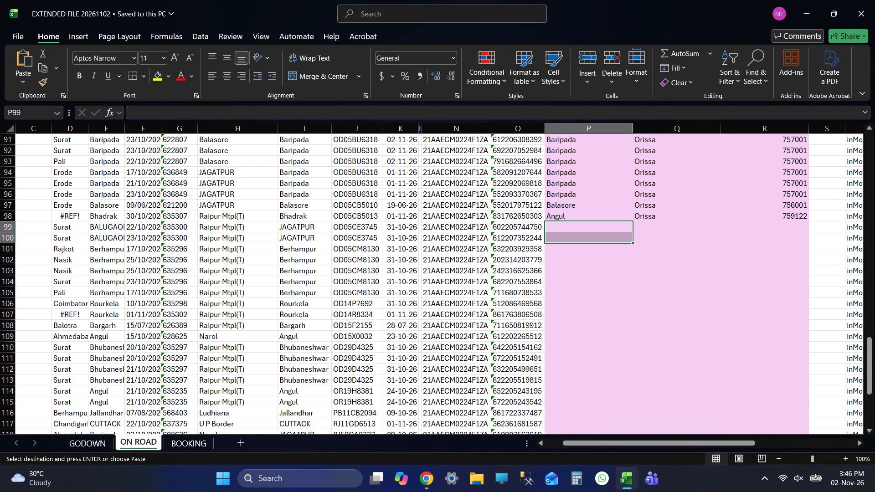
key("ctrl+v")
key("Down")
key("Down")
key("ctrl+s")
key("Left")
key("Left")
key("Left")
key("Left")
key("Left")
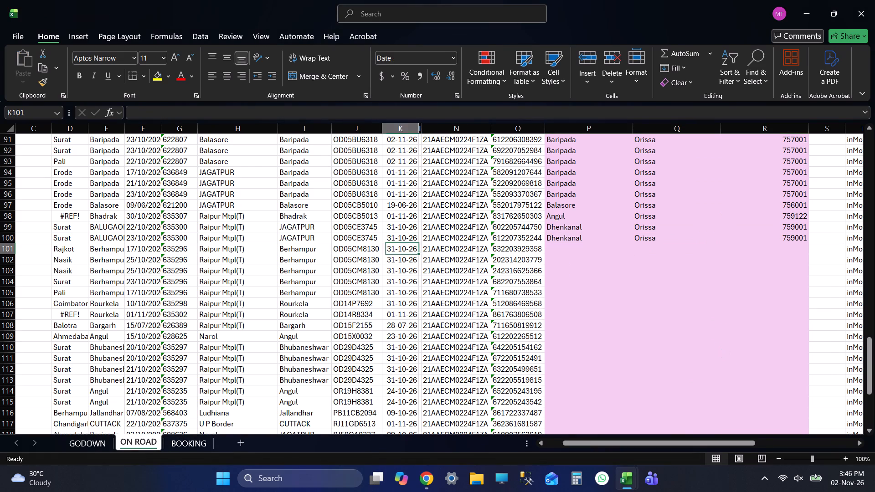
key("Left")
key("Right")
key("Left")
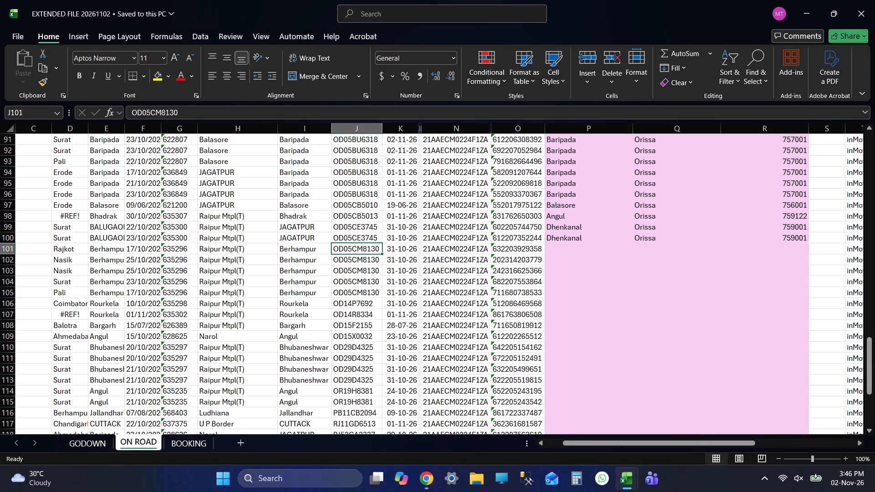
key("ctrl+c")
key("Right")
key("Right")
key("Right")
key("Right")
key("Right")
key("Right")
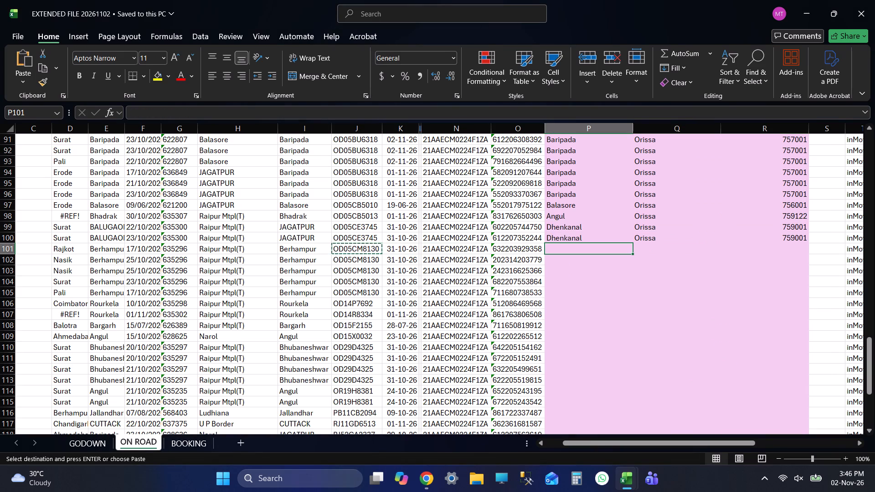
Find BER in the current place column of EXTENDED FILE 20261101 and copy row 107's Berhampur, Orissa, 760001 cells.
key("alt+Tab")
key("alt+Tab")
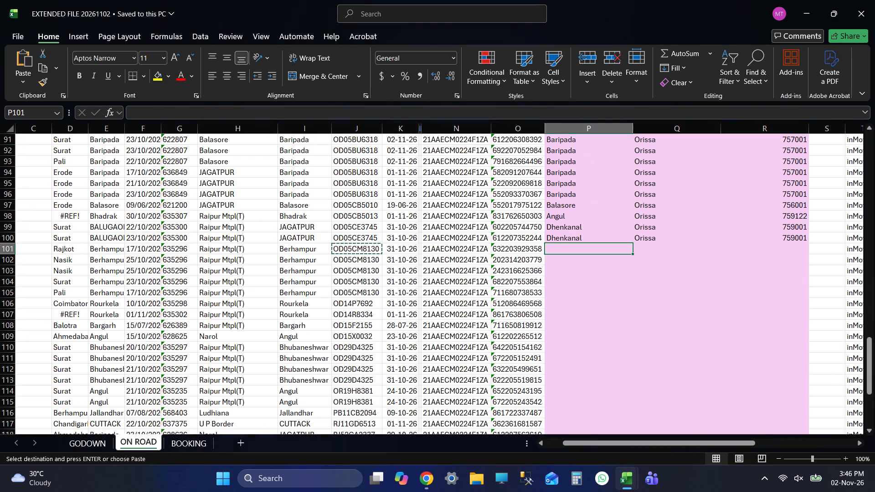
key("alt+Tab")
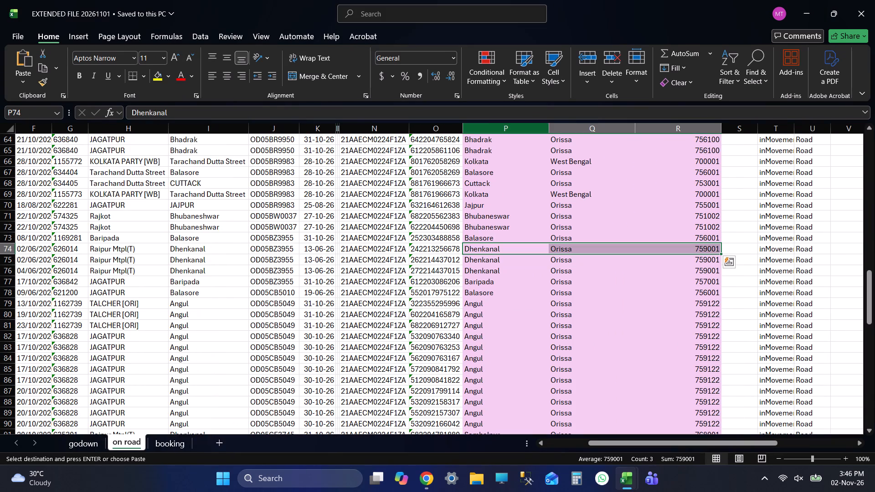
left_click(504, 133)
key("ctrl+f")
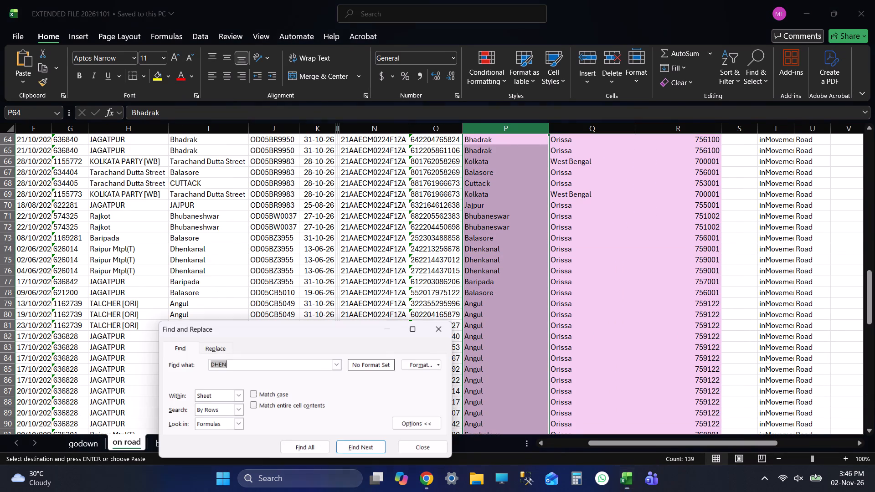
type("BER")
key("Return")
left_click(488, 281)
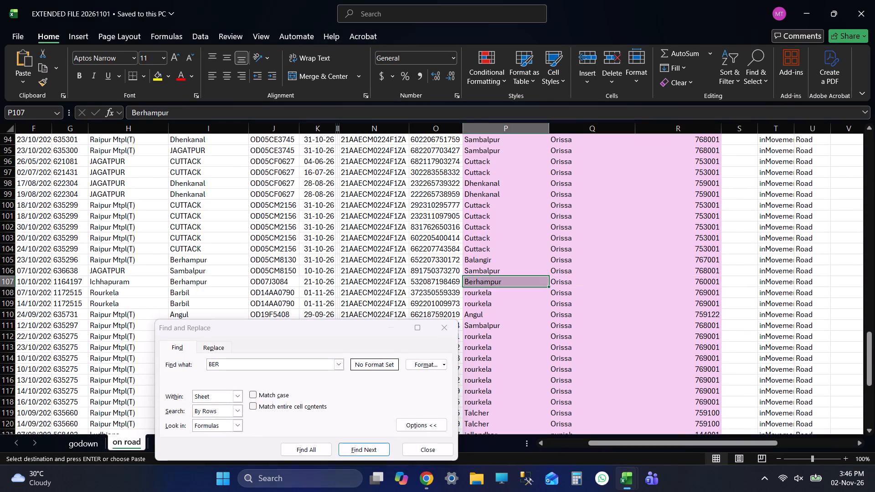
key("shift+Right")
key("shift+Right")
key("ctrl+c")
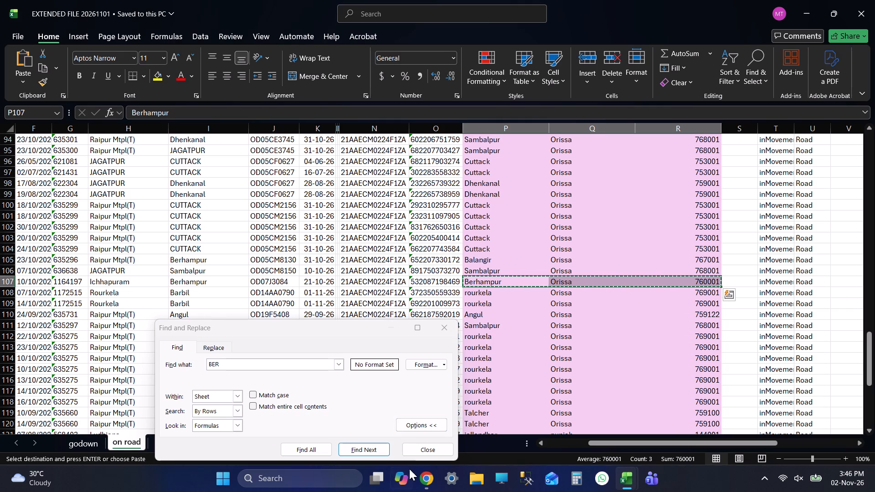
left_click(429, 449)
Paste Berhampur, Orissa and 760001 into rows 101 to 105 of ON ROAD in EXTENDED FILE 20261102 and save.
key("alt+Tab")
key("shift+Down")
key("shift+Down")
key("shift+Down")
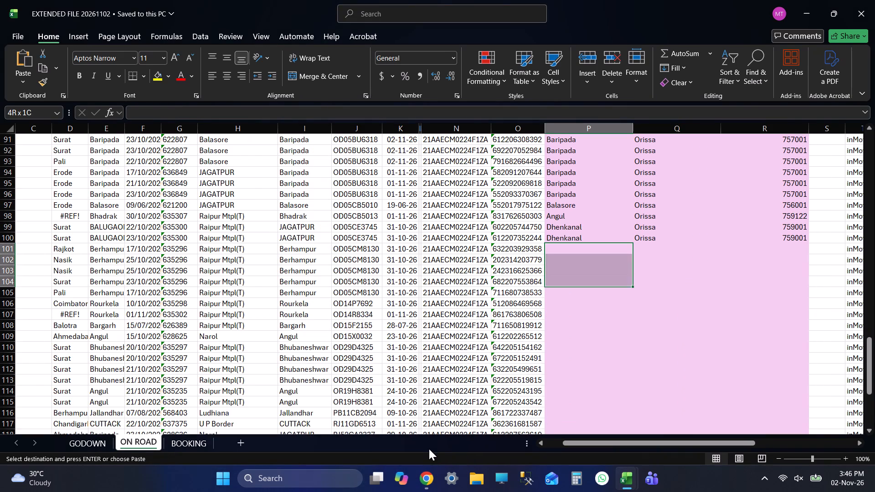
key("shift+Down")
key("ctrl+v")
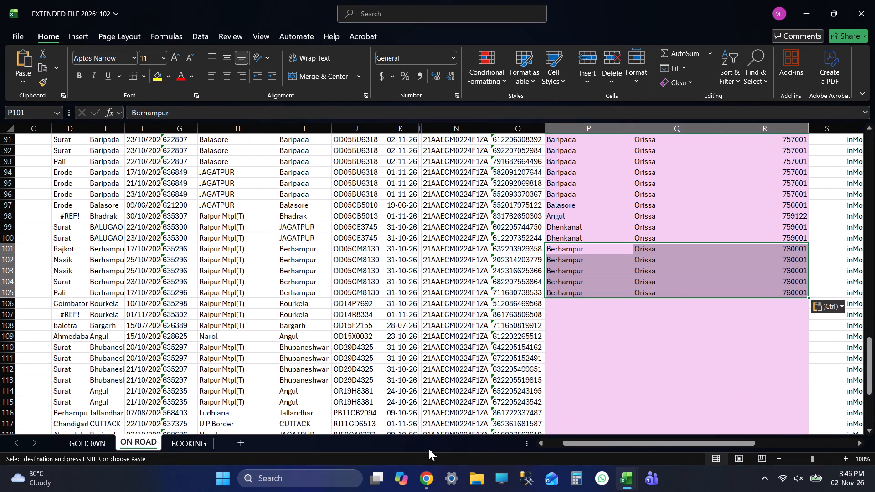
key("ctrl+Down")
key("Down")
key("ctrl+s")
Check row 106's vehicle details in ON ROAD and return to its current place cell.
key("Left")
key("Left")
key("Left")
key("Left")
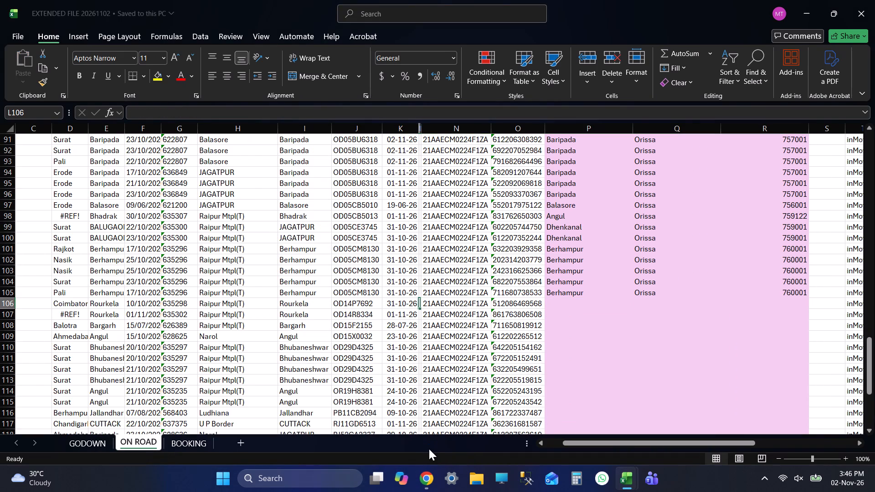
key("Left")
key("Left")
key("Right")
key("Right")
key("Right")
key("Right")
key("Right")
key("Right")
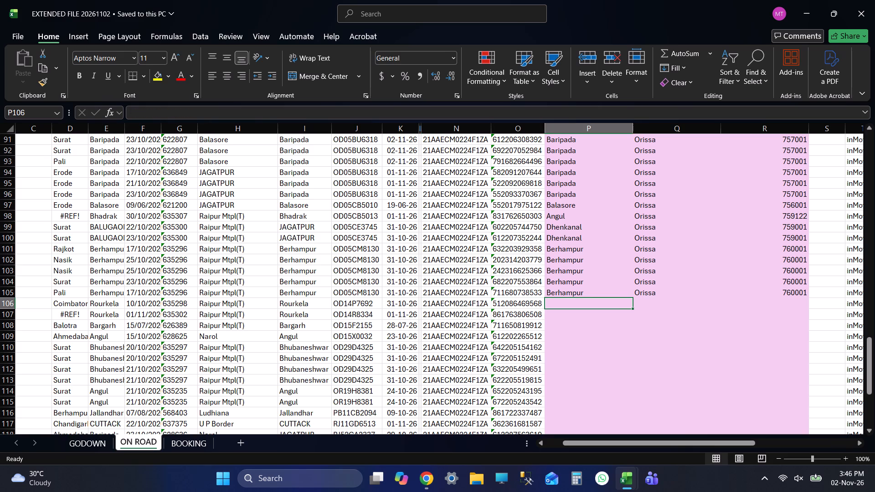
Find ROUR in the current place column of EXTENDED FILE 20261101 and copy row 108's rourkela, Orissa, 769001 cells.
key("alt+Tab")
left_click(490, 132)
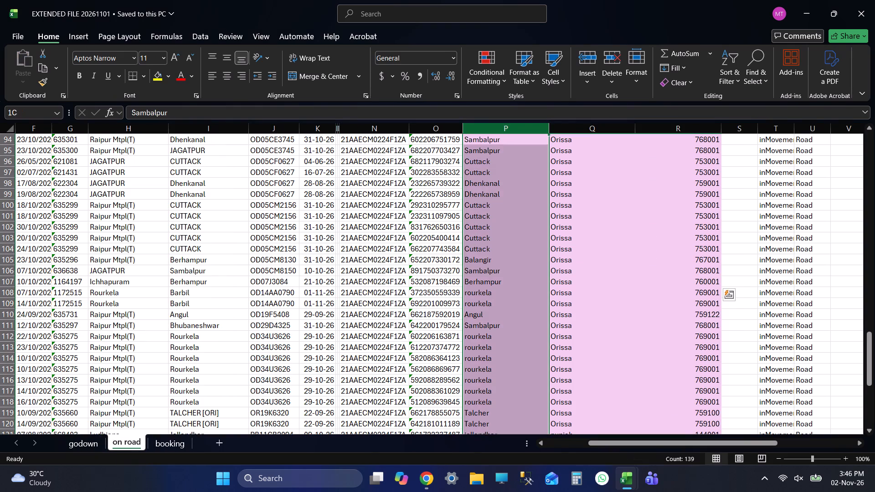
key("ctrl+f")
type("ROUR")
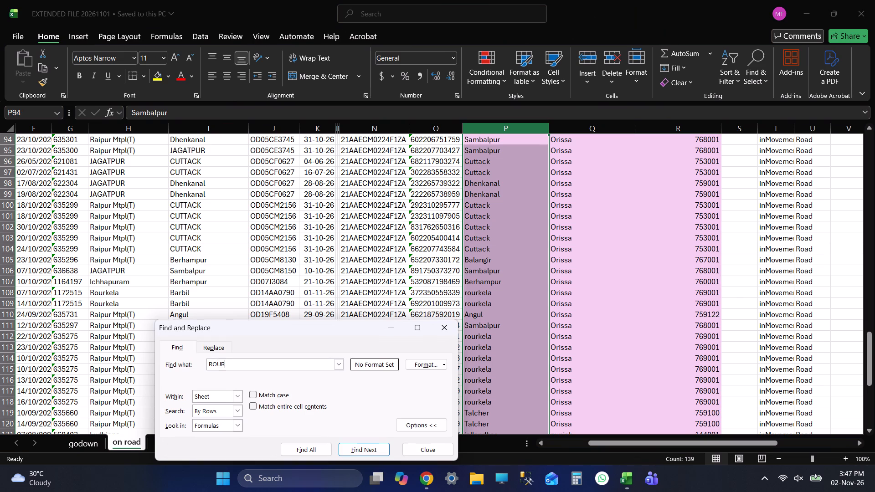
key("Return")
left_click(484, 291)
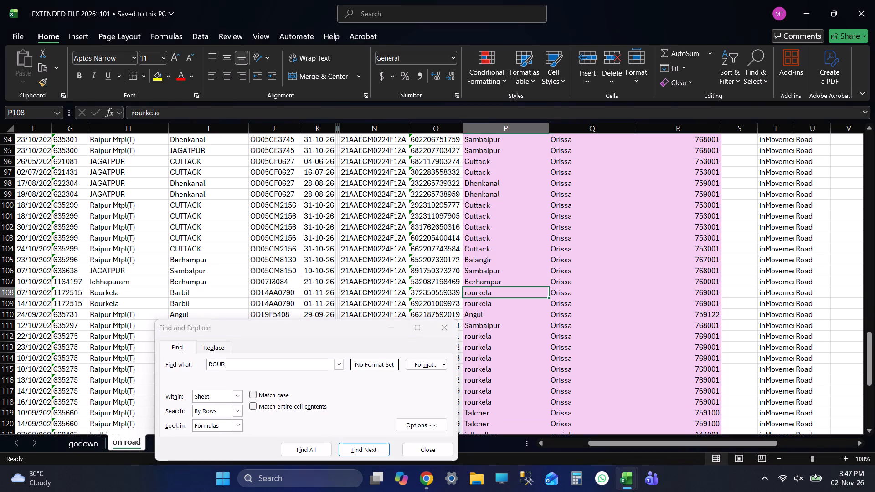
key("shift+Right")
key("shift+Right")
key("ctrl+c")
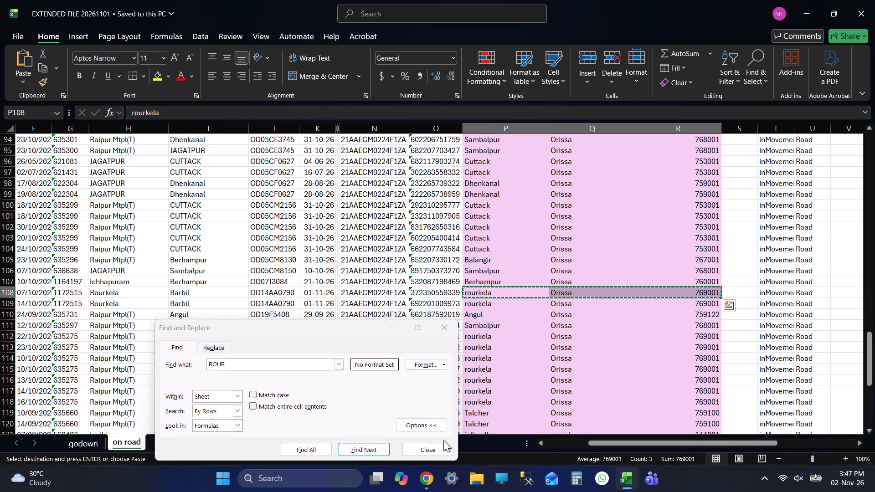
left_click(433, 445)
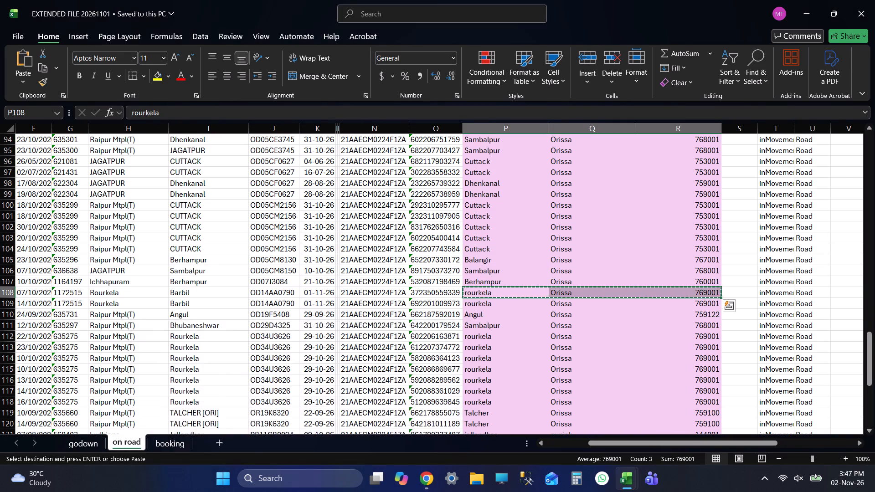
Paste rourkela, Orissa and 769001 into rows 106 and 107 of ON ROAD in EXTENDED FILE 20261102 and save.
key("alt+Tab")
key("shift+Down")
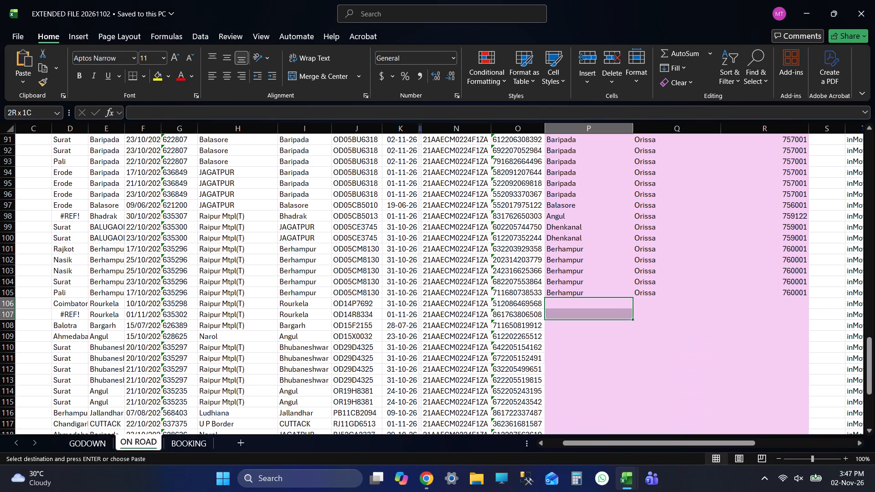
key("ctrl+v")
key("Down")
key("Down")
key("ctrl+s")
Check row 108's vehicle and date details in ON ROAD and return to its current place cell.
key("Left")
key("Left")
key("Left")
key("Left")
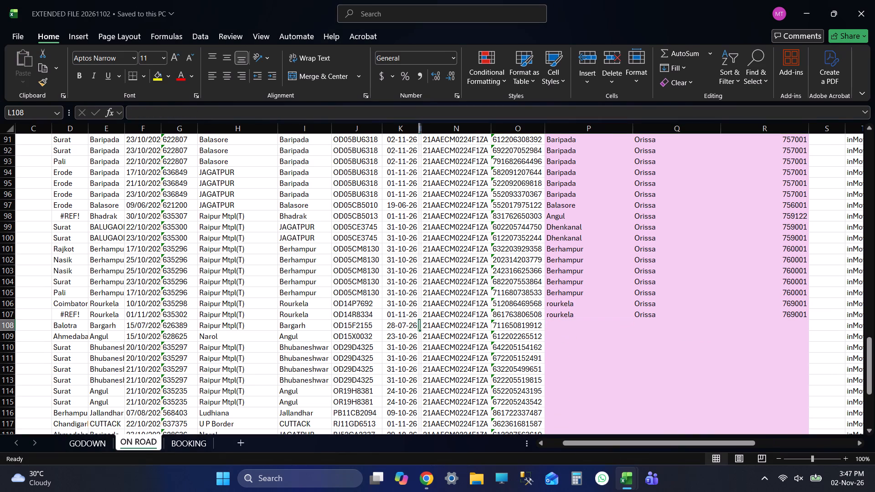
key("Left")
key("Right")
key("Right")
key("Right")
key("Right")
key("Right")
Search for BARG in the current place column of EXTENDED FILE 20261101 and return to EXTENDED FILE 20261102.
key("alt+Tab")
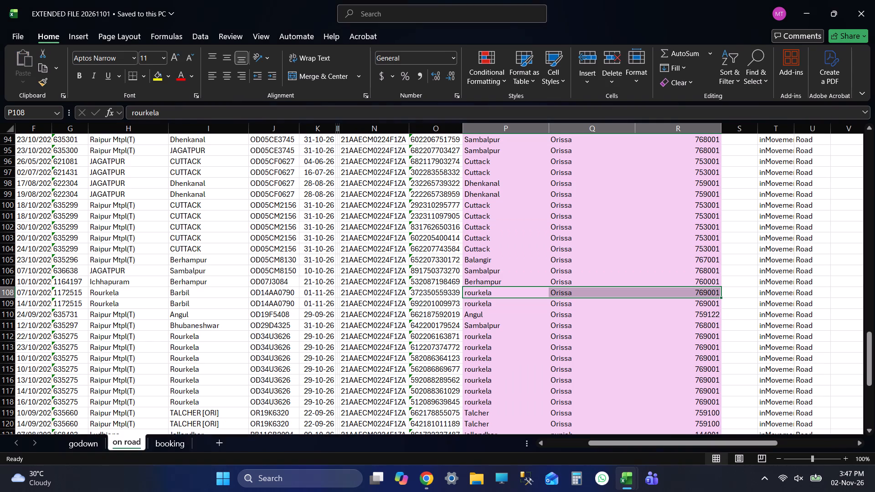
left_click(511, 130)
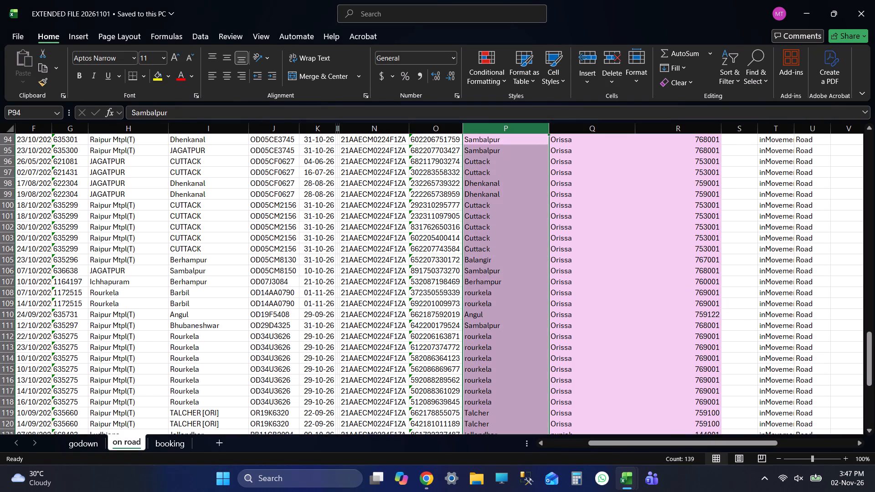
key("ctrl+f")
type("BARG")
key("Return")
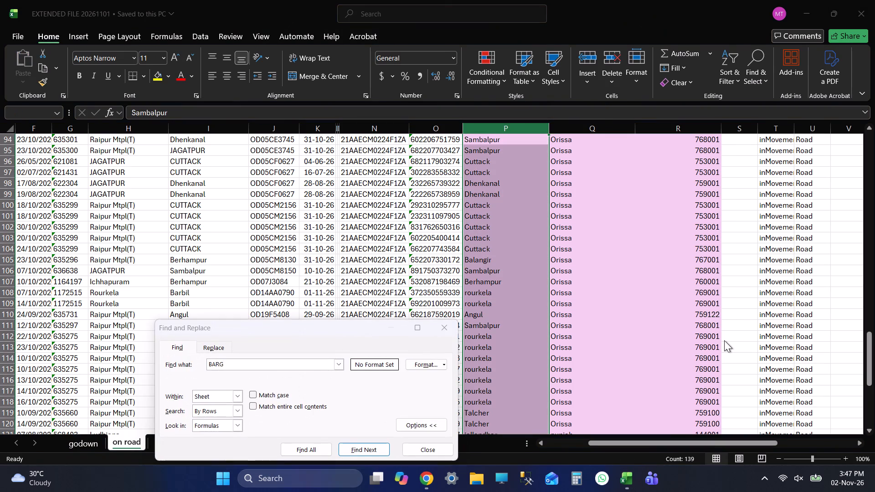
left_click(372, 423)
left_click(429, 451)
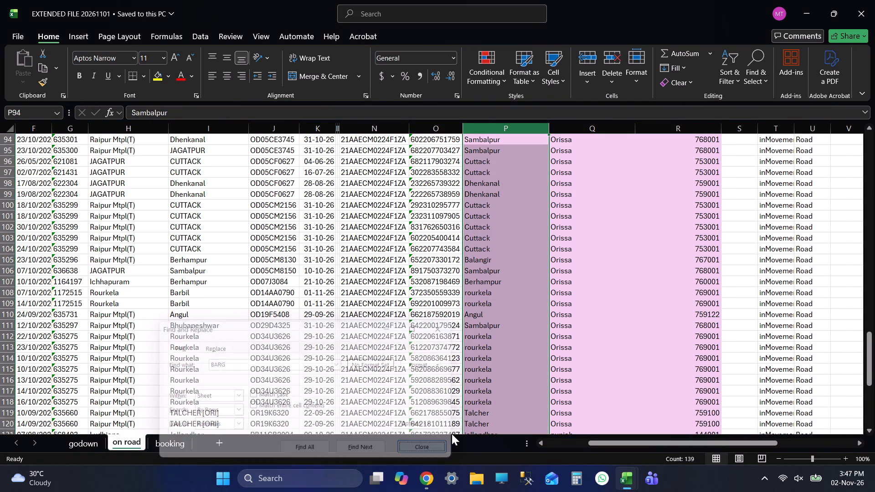
key("alt+Tab")
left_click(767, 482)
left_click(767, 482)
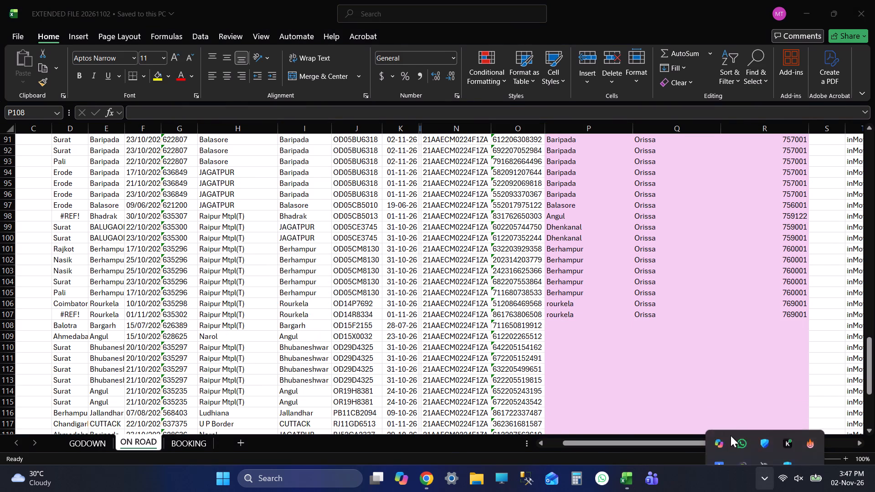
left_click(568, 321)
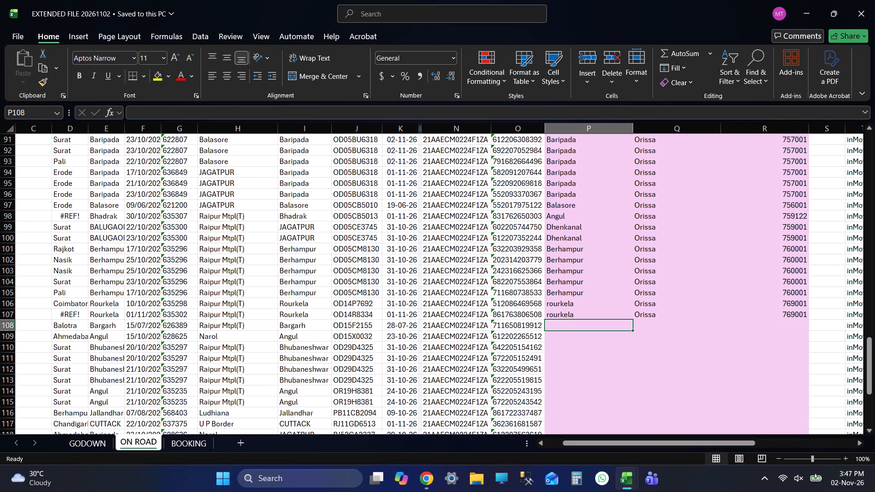
key("ctrl+s")
key("alt+Tab")
key("alt+Tab")
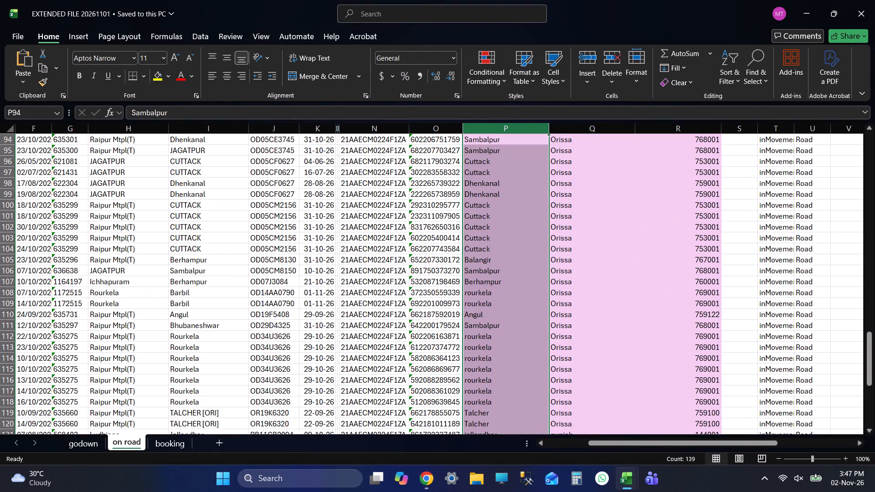
left_click(486, 310)
key("shift+Right")
key("shift+Right")
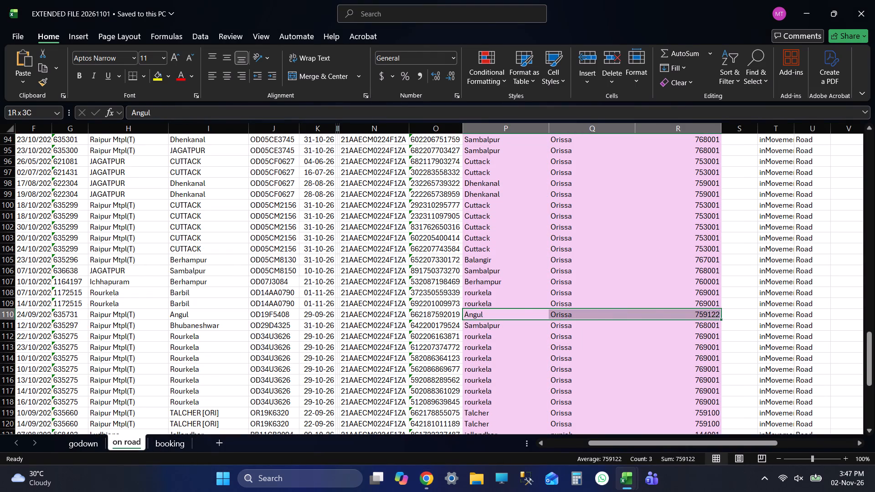
key("ctrl+c")
key("alt+Tab")
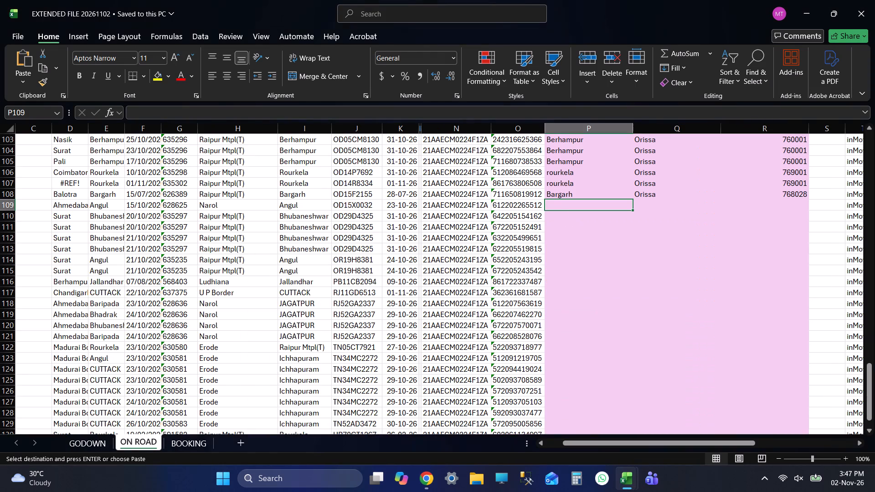
key("ctrl+v")
key("Down")
key("ctrl+s")
Check row 110's vehicle and date details in ON ROAD and return to its current place cell.
key("Left")
key("Left")
key("Left")
key("Left")
key("Left")
key("Left")
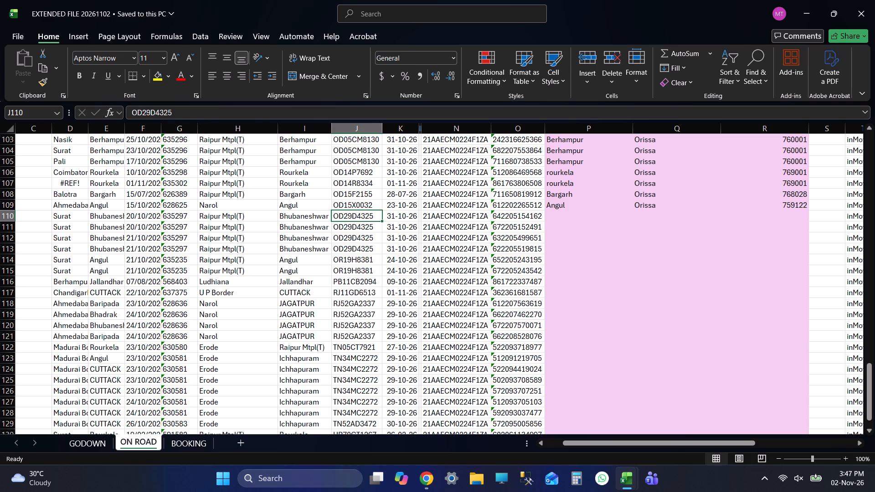
key("Right")
key("Right")
key("Right")
key("Right")
key("Right")
key("Right")
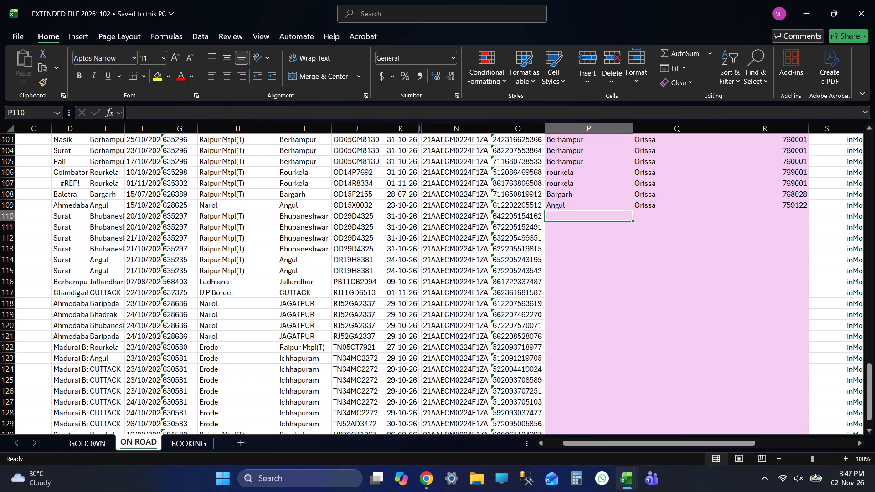
key("shift+Tab")
key("shift+Tab")
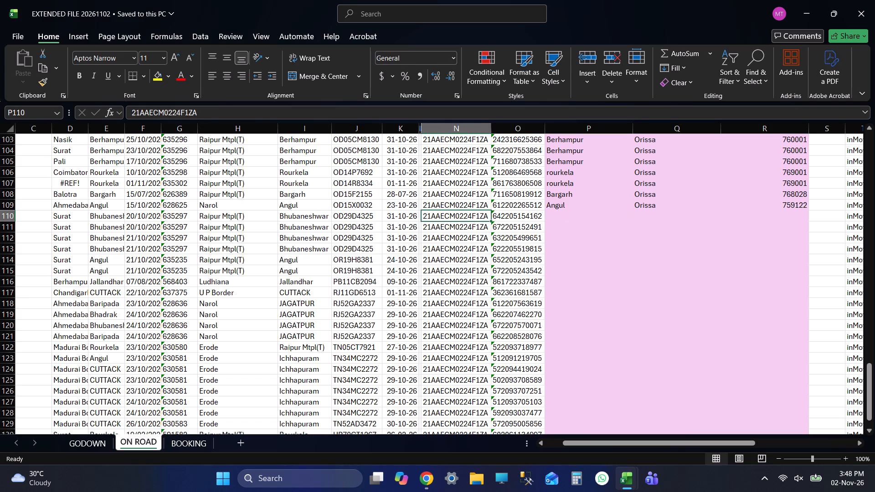
key("shift+Tab")
key("shift+Tab")
key("shift+Tab")
key("shift+Tab")
key("Tab")
key("Tab")
key("Tab")
key("Tab")
key("Tab")
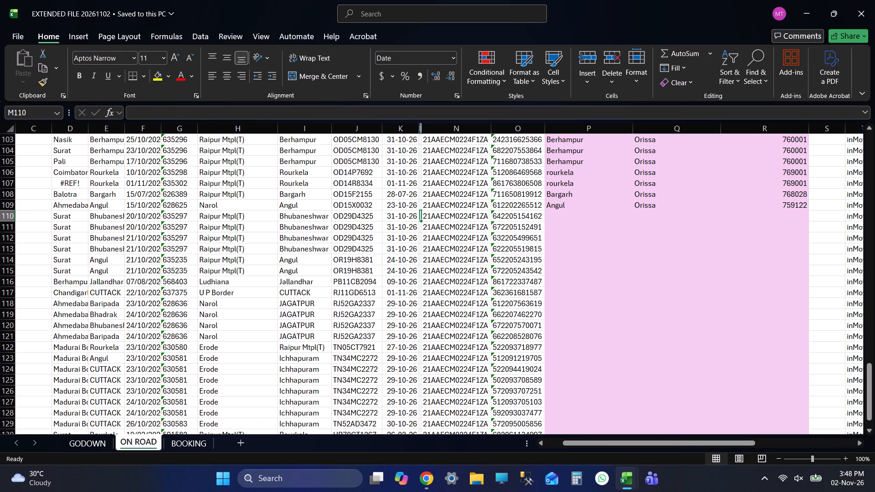
key("Tab")
key("Tab")
key("Tab")
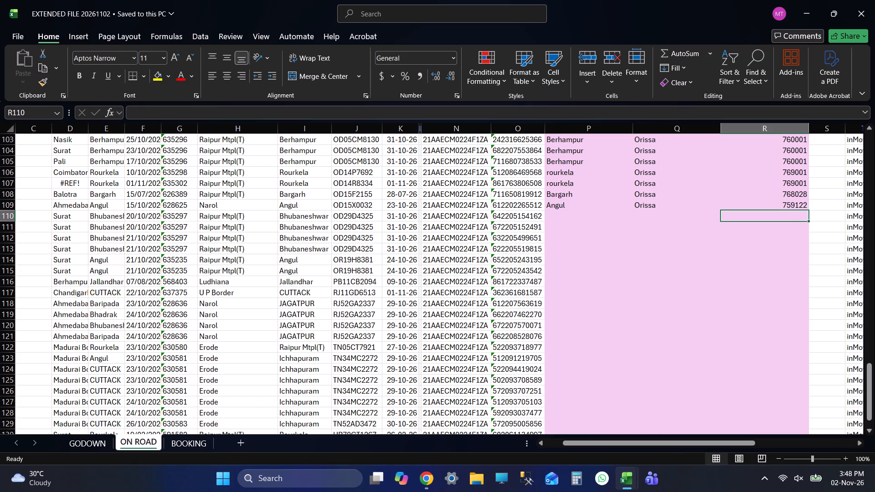
key("shift+Tab")
key("shift+Tab")
scroll(576, 225, "up", 3)
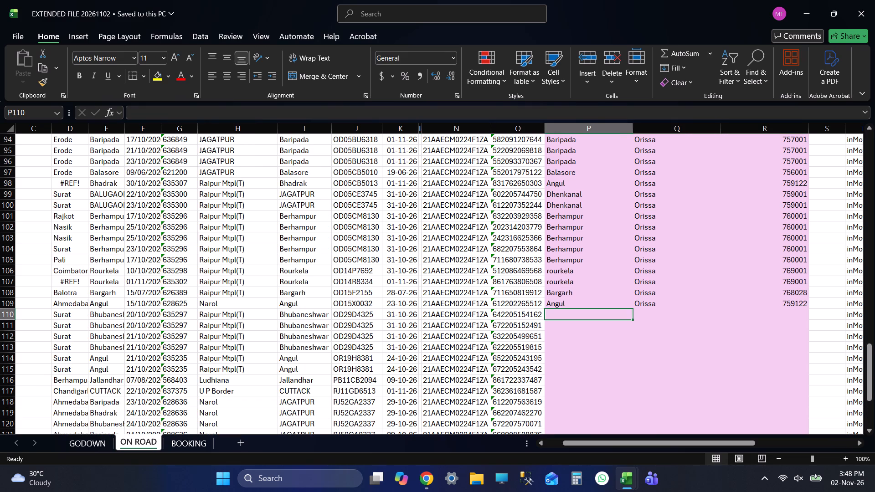
scroll(604, 210, "up", 3)
left_click(583, 296)
key("shift+Right")
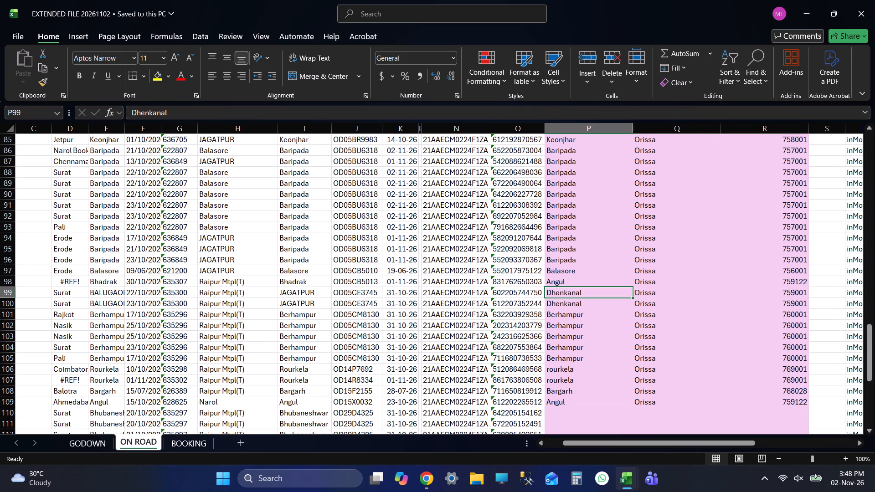
key("shift+Right")
key("ctrl+c")
Paste Dhenkanal, Orissa and 759001 into rows 110 to 113 of ON ROAD and save the workbook.
key("ctrl+Down")
key("Down")
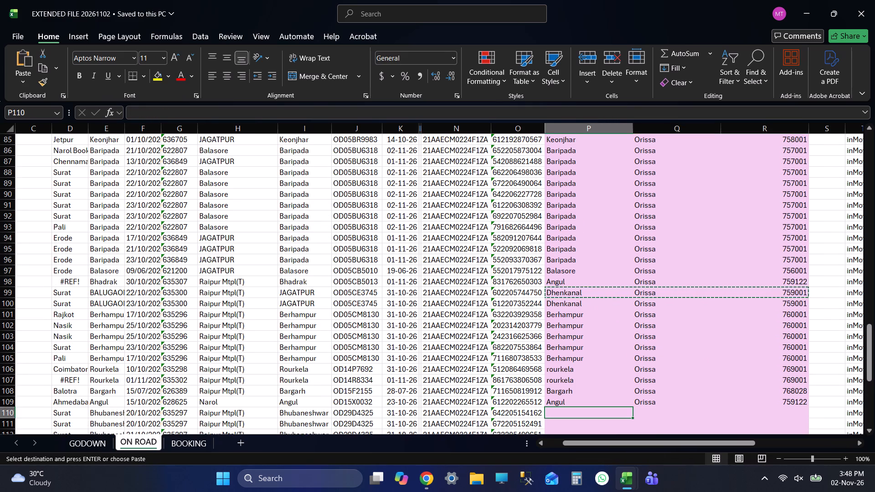
scroll(597, 302, "down", 1)
scroll(593, 303, "up", 1)
scroll(592, 304, "down", 7)
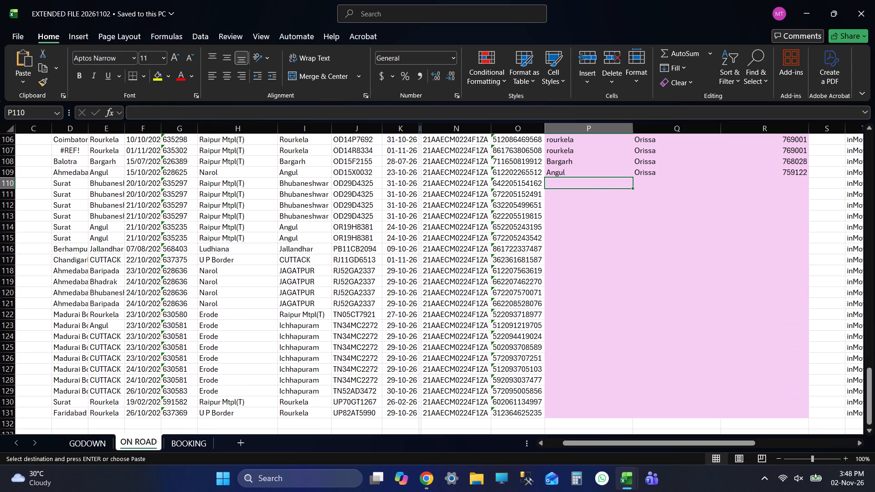
key("shift+Down")
key("shift+Down")
key("shift+Down")
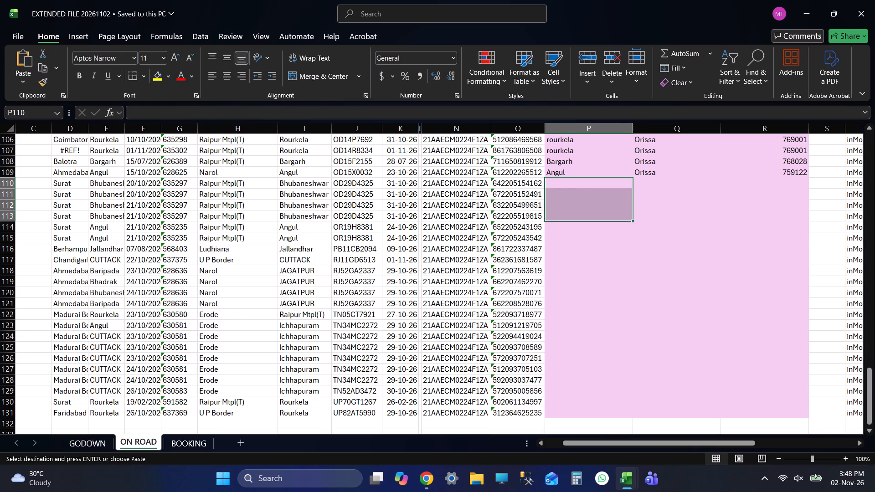
key("ctrl+v")
key("ctrl+Down")
key("Down")
key("ctrl+s")
key("ctrl+s")
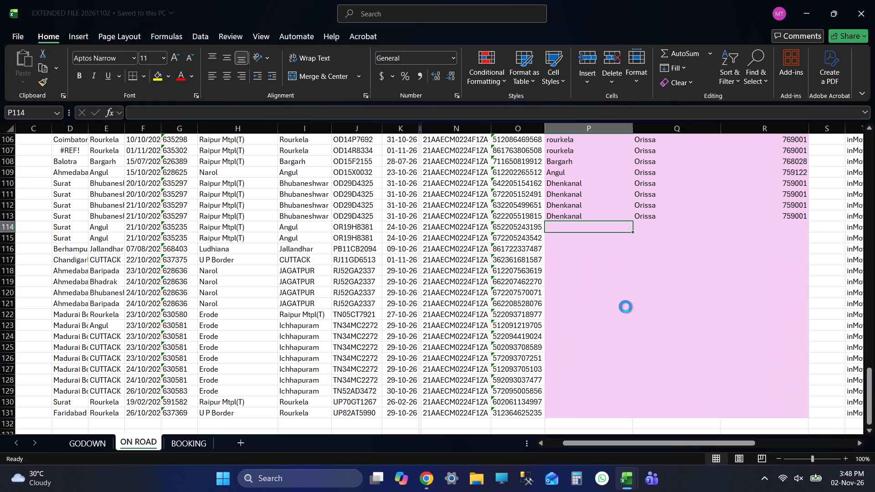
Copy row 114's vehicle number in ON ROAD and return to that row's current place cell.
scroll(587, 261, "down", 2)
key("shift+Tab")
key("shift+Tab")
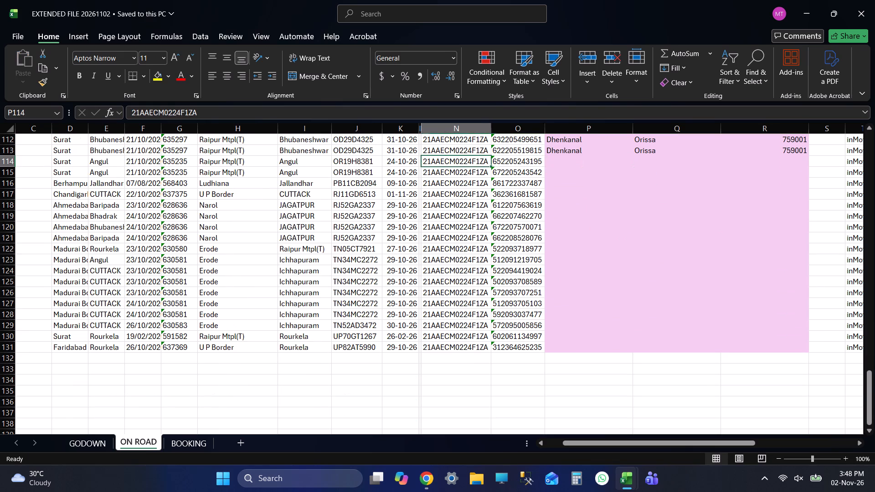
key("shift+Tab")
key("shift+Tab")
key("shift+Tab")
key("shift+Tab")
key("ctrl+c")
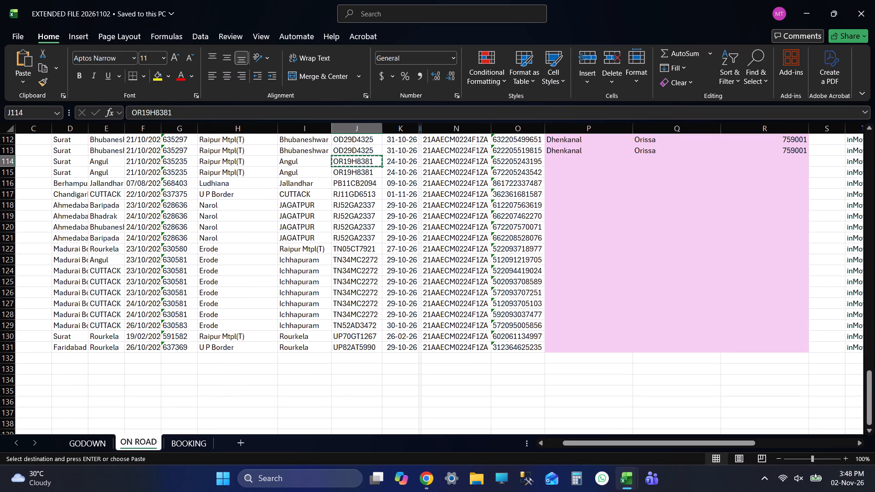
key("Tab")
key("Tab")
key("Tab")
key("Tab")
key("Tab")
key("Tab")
Switch to EXTENDED FILE 20261101 and copy row 110's Angul, Orissa and 759122 cells from its on road sheet.
key("alt+Tab")
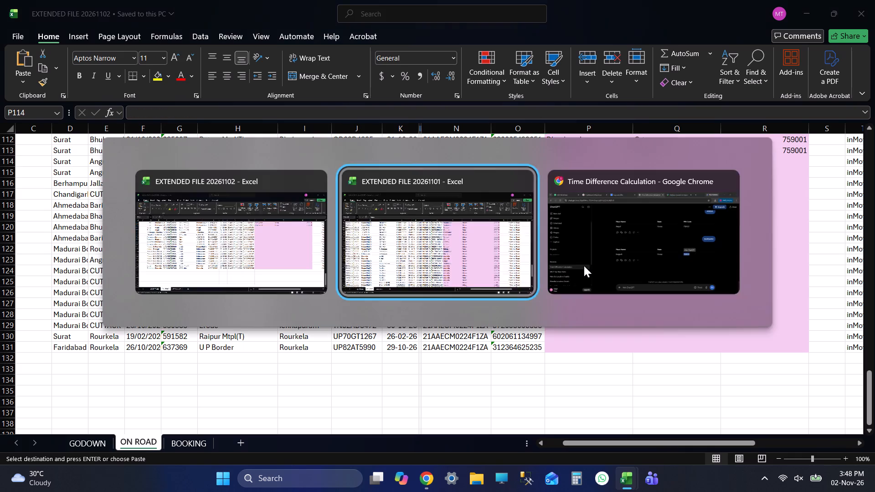
key("alt+Tab")
key("alt+Tab")
key("alt+Tab")
key("alt+Tab")
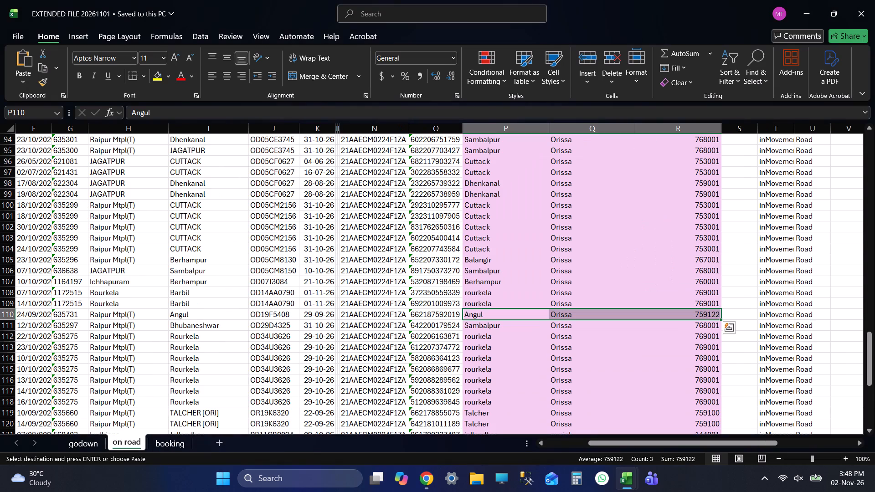
key("ctrl+c")
key("ctrl+c")
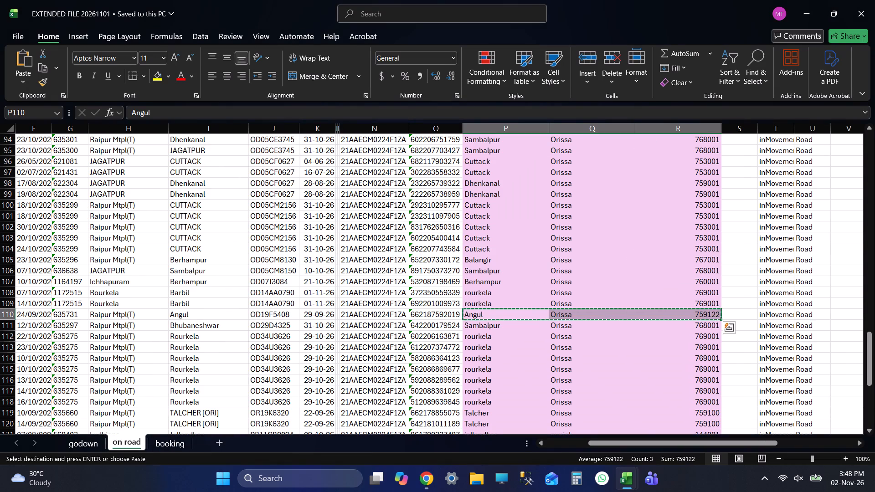
key("ctrl+c")
key("ctrl+c")
key("ctrl+c")
Paste Angul, Orissa and 759122 into rows 114 and 115 of EXTENDED FILE 20261102's ON ROAD sheet and save.
key("alt+Tab")
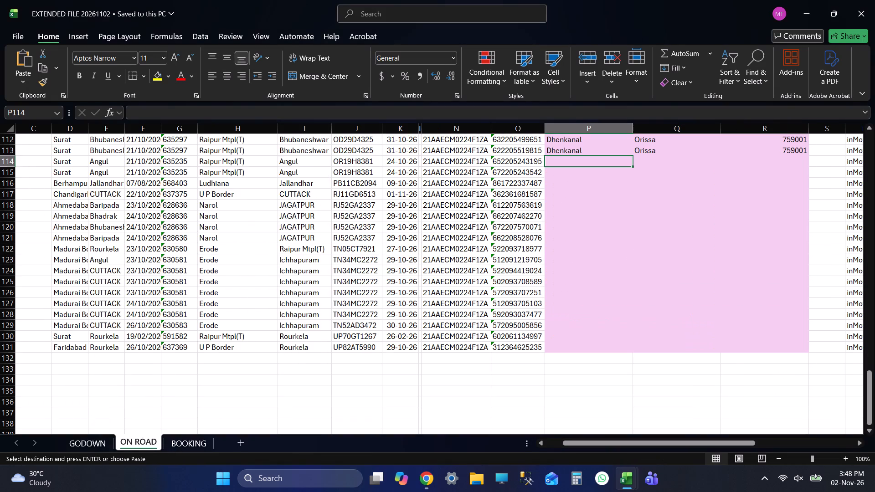
key("shift+Left")
key("Right")
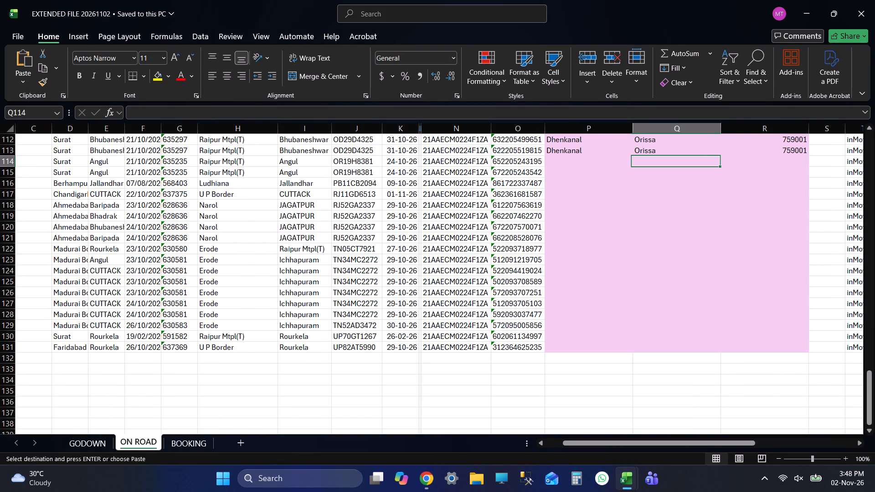
key("Up")
key("Left")
key("Down")
key("shift+Down")
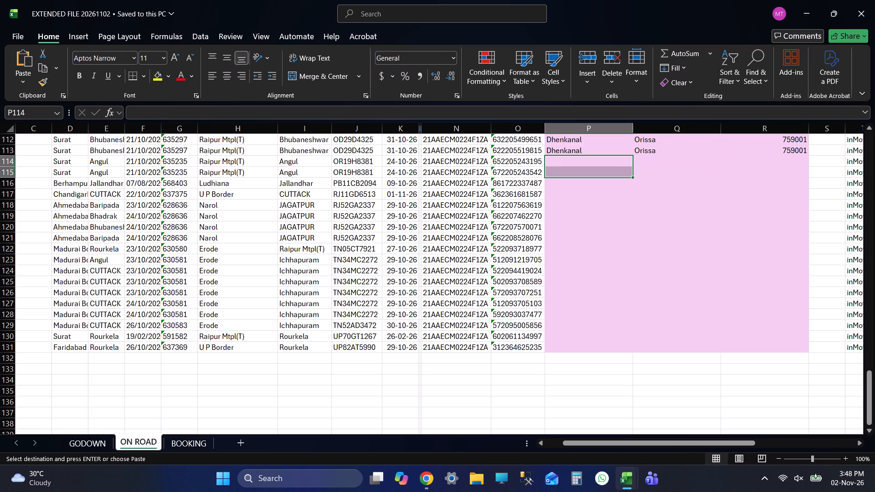
key("ctrl+v")
key("Down")
key("Down")
key("ctrl+s")
key("ctrl+s")
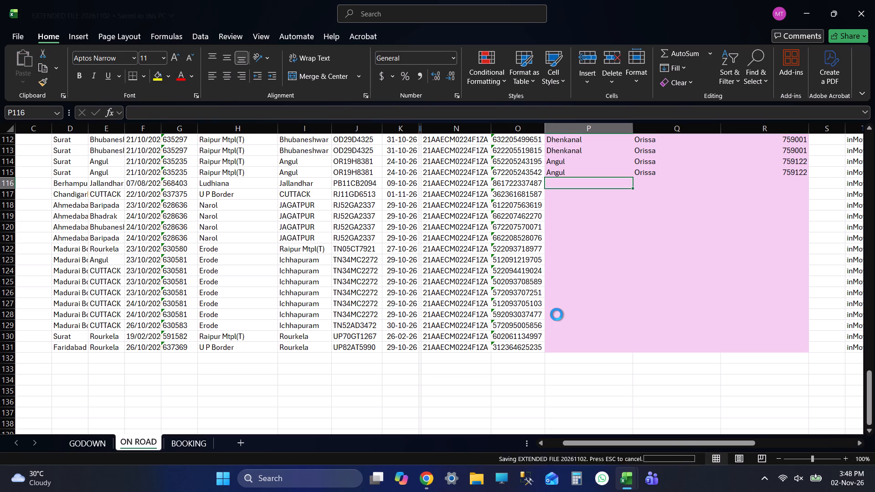
key("ctrl+s")
Check row 116's vehicle number in ON ROAD and return to its current place cell.
key("Left")
key("Left")
key("Left")
key("Left")
key("Left")
key("Left")
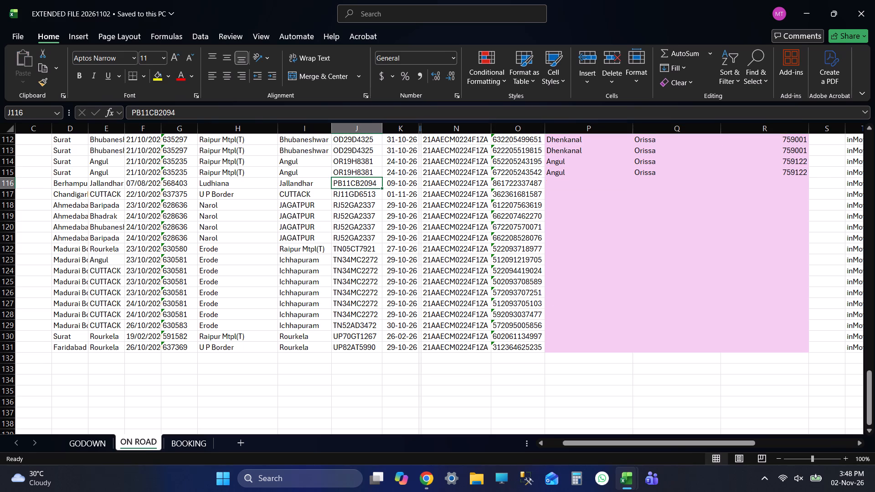
key("Right")
key("Right")
key("Right")
key("Right")
key("Right")
key("Right")
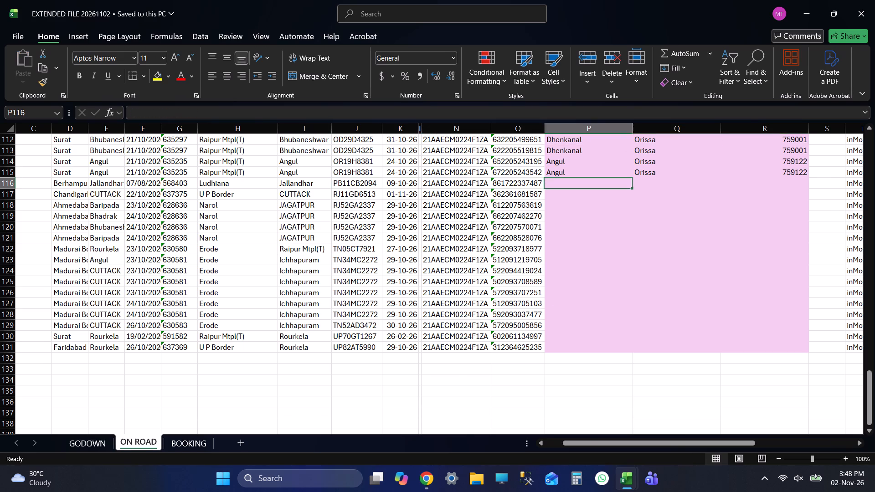
key("alt+Tab")
key("Down")
key("Down")
key("Down")
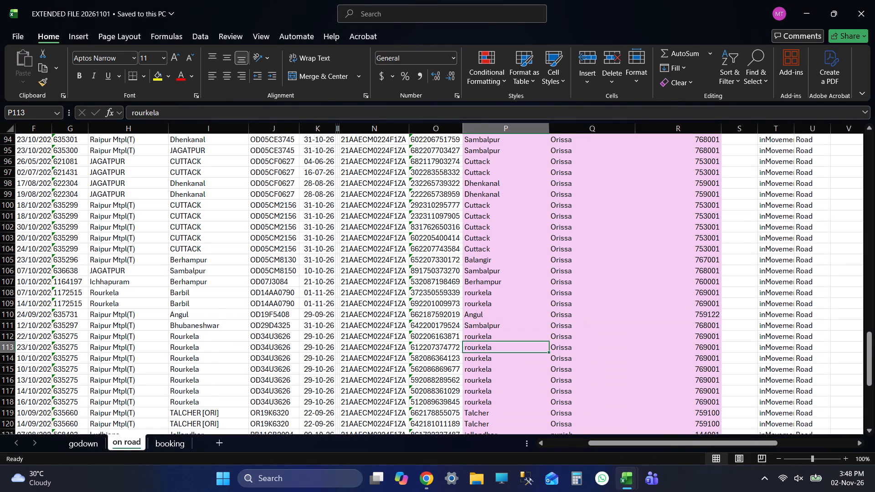
key("ctrl+Down")
key("Up")
key("Up")
key("Up")
key("Up")
key("Up")
key("Up")
key("Up")
key("Up")
key("Up")
key("Up")
key("Up")
key("Up")
key("Up")
key("Up")
key("Up")
key("Up")
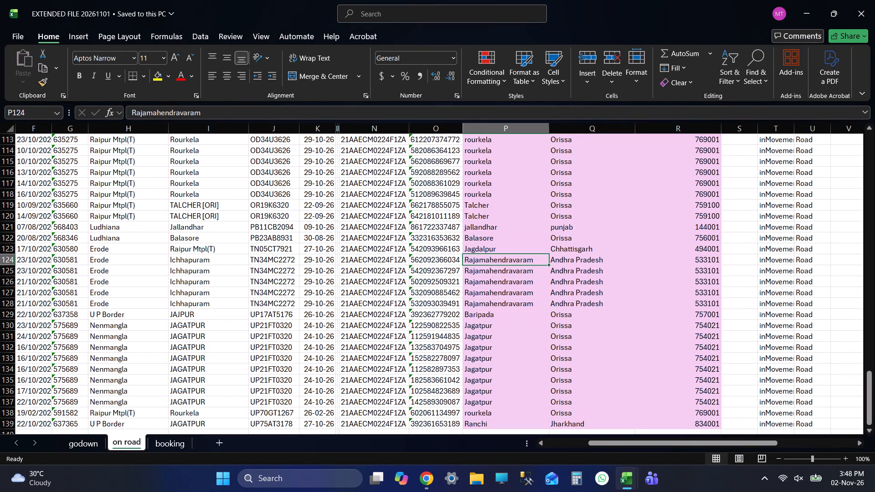
key("Up")
key("Up")
key("shift+Right")
key("shift+Right")
key("ctrl+c")
key("ctrl+c")
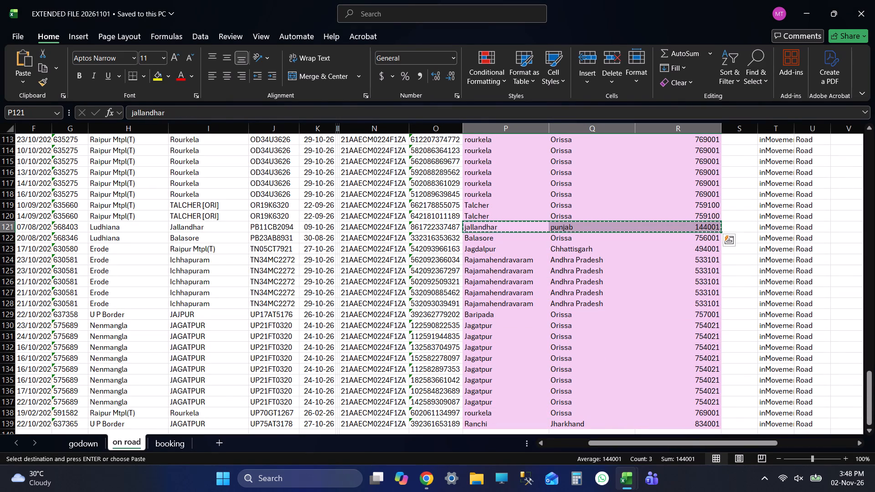
key("ctrl+c")
key("ctrl+c")
Paste jallandhar, punjab and 144001 into row 116 of EXTENDED FILE 20261102's ON ROAD sheet and save.
key("alt+Tab")
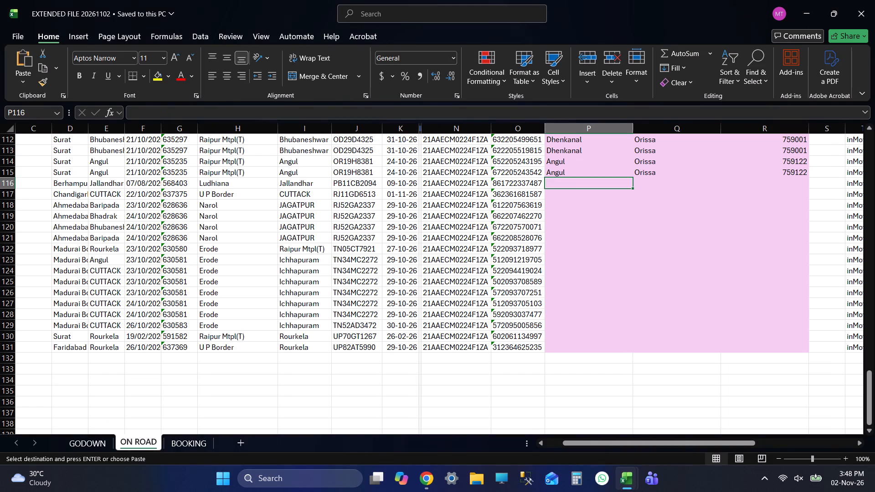
key("ctrl+v")
key("Down")
key("ctrl+s")
key("ctrl+s")
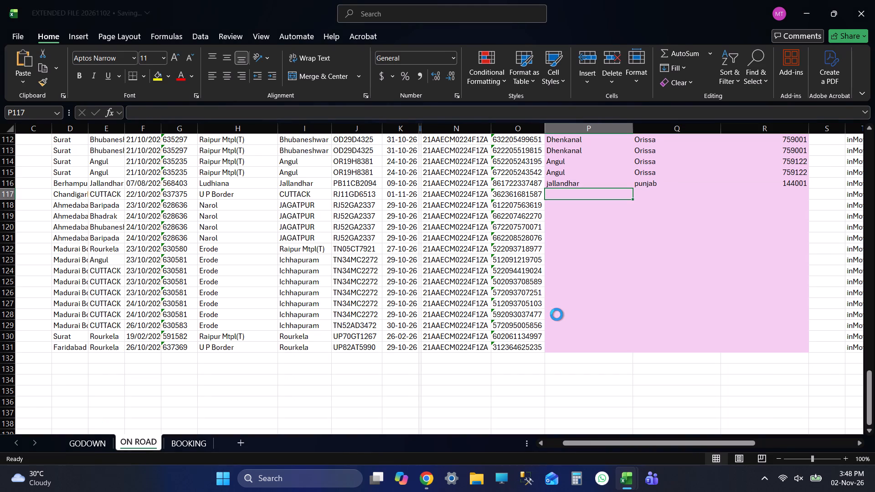
key("ctrl+s")
key("ctrl+s")
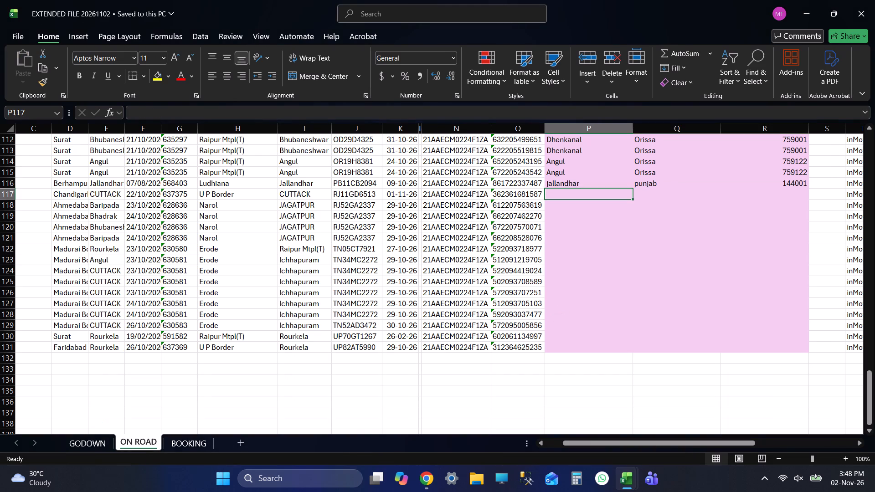
key("ctrl+s")
key("ctrl+s")
key("alt+Tab")
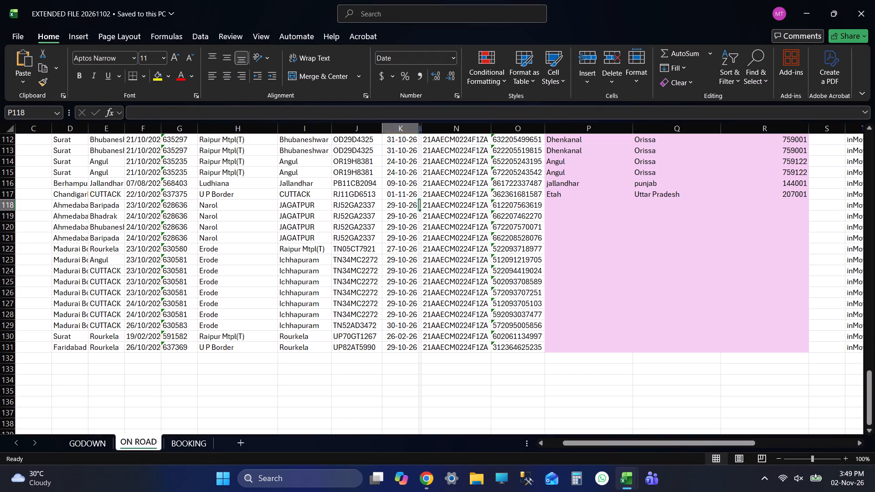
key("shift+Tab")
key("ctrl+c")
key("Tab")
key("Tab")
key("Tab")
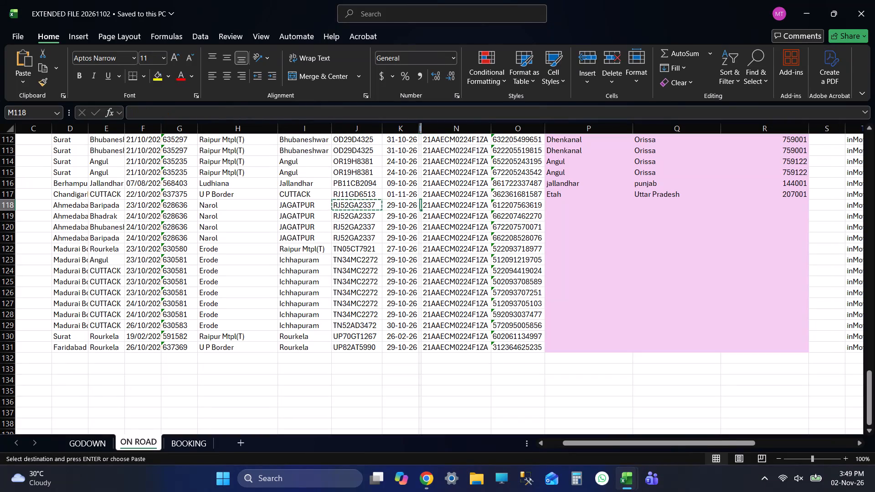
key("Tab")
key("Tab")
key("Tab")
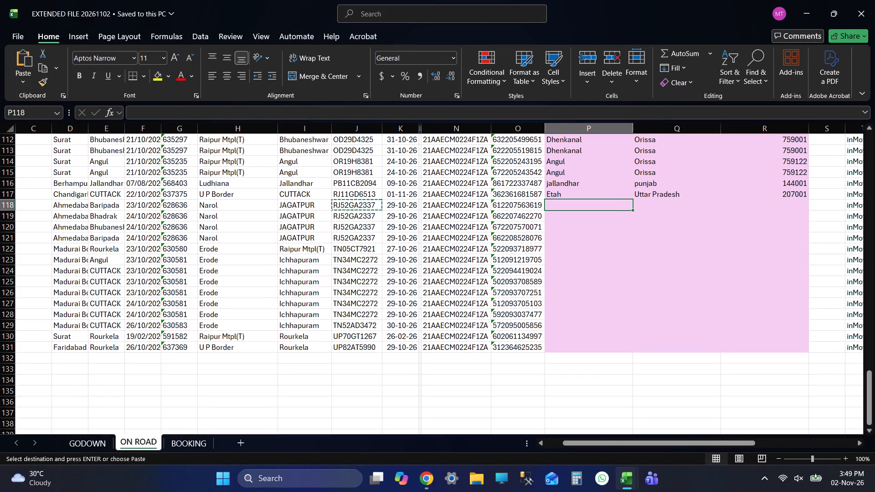
Switch to Google Maps in Chrome and set the driving route from Narolgam, Ahmedabad, Gujarat to Jagatpur, Odisha.
key("alt+Tab")
left_click(566, 0)
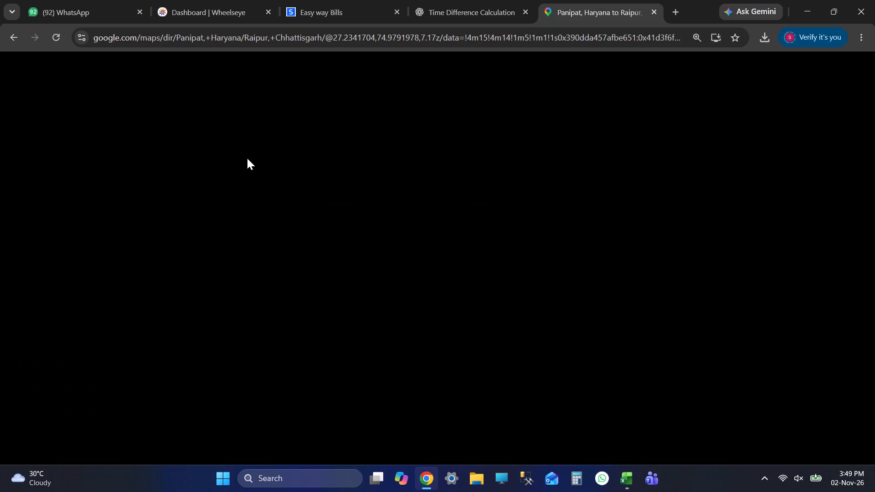
left_click(224, 132)
type("NAROL")
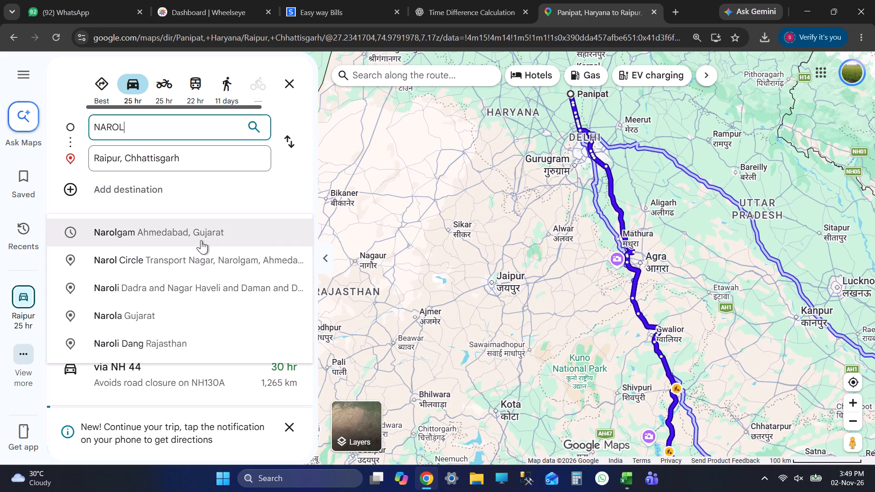
left_click(201, 240)
left_click(207, 157)
key("alt+Tab")
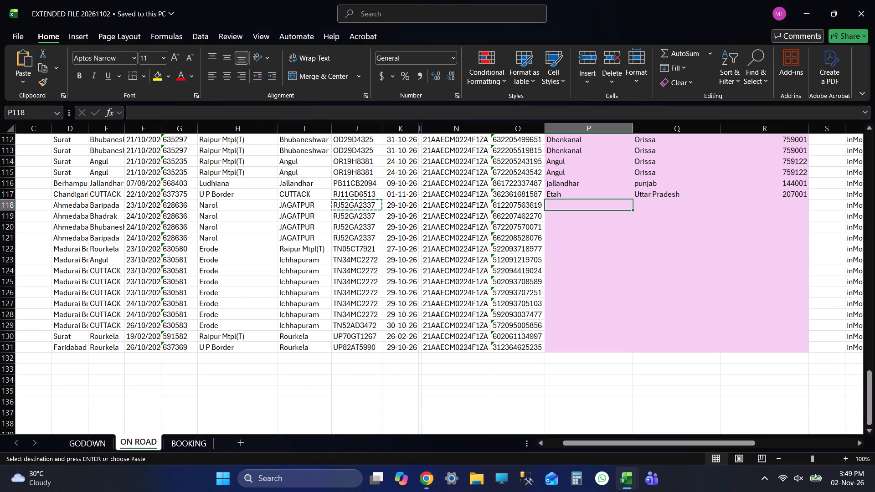
key("alt+Tab")
type("JAGAT")
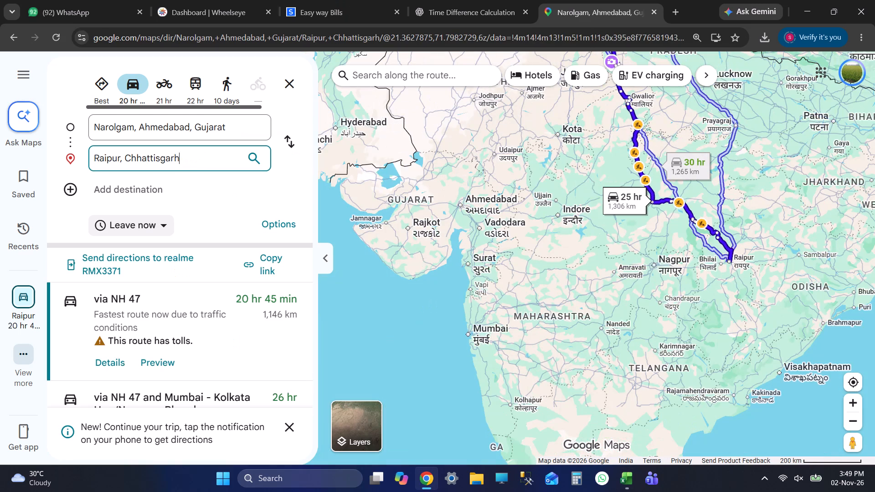
key("alt+Tab")
key("alt+Tab")
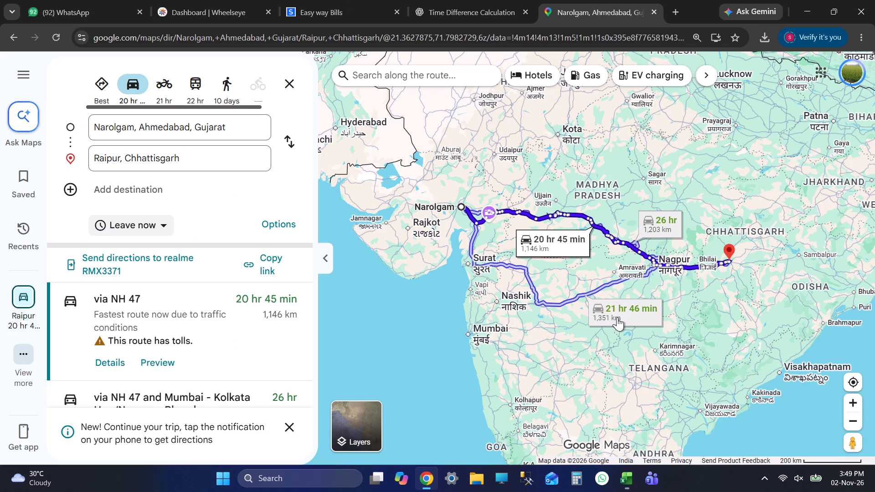
type("JAGAT")
left_click(206, 232)
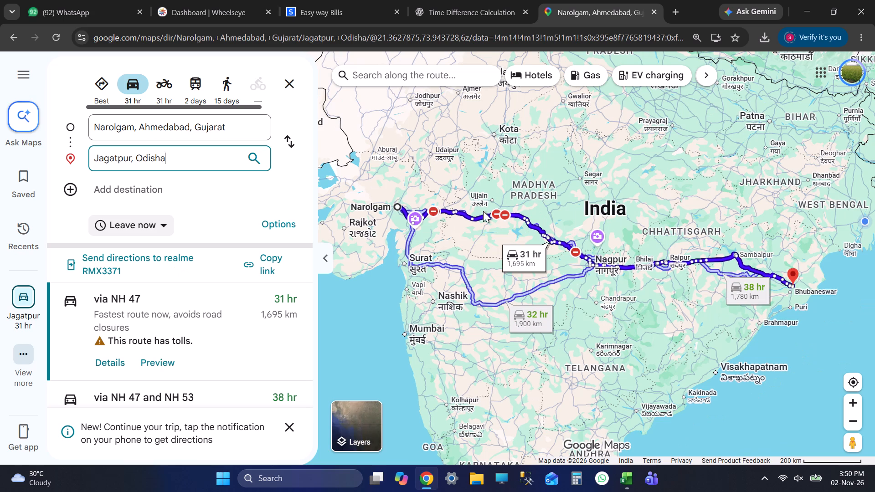
key("alt+Tab")
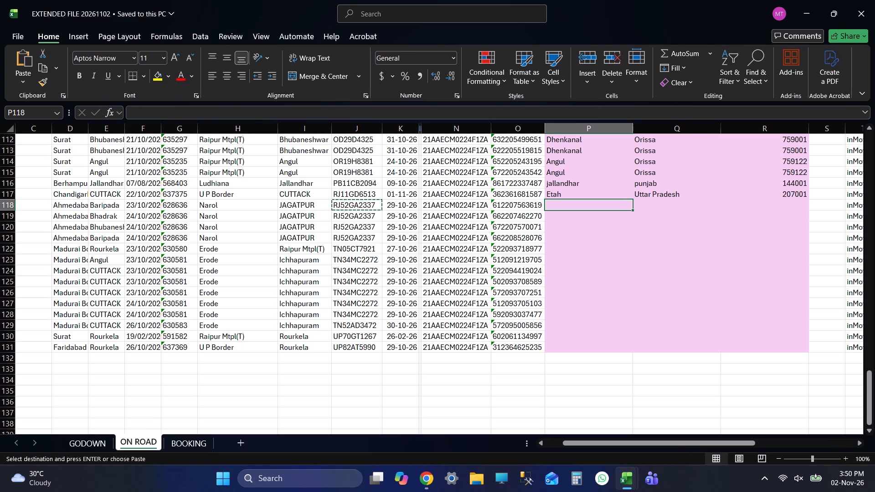
key("alt+Tab")
scroll(636, 254, "up", 8)
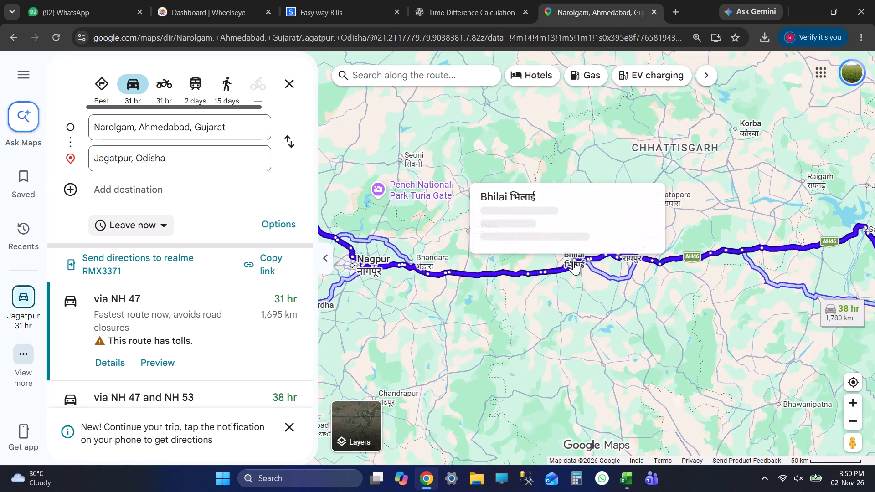
key("alt+Tab")
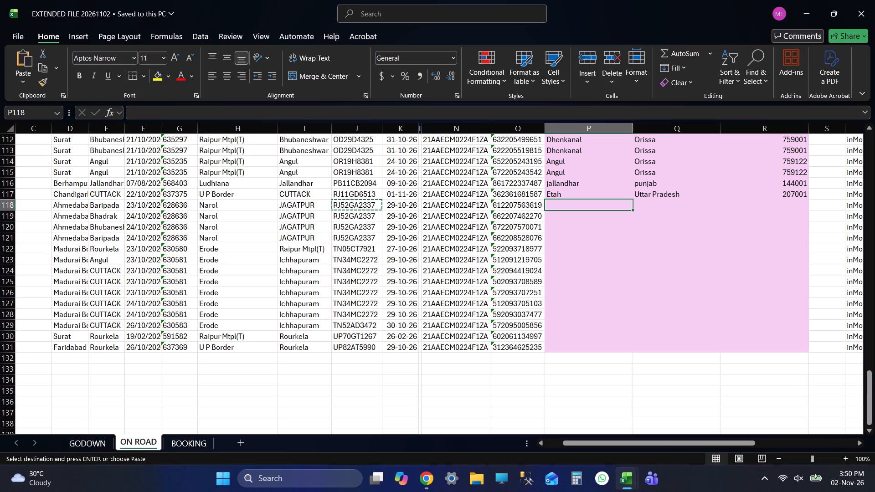
key("alt+Tab")
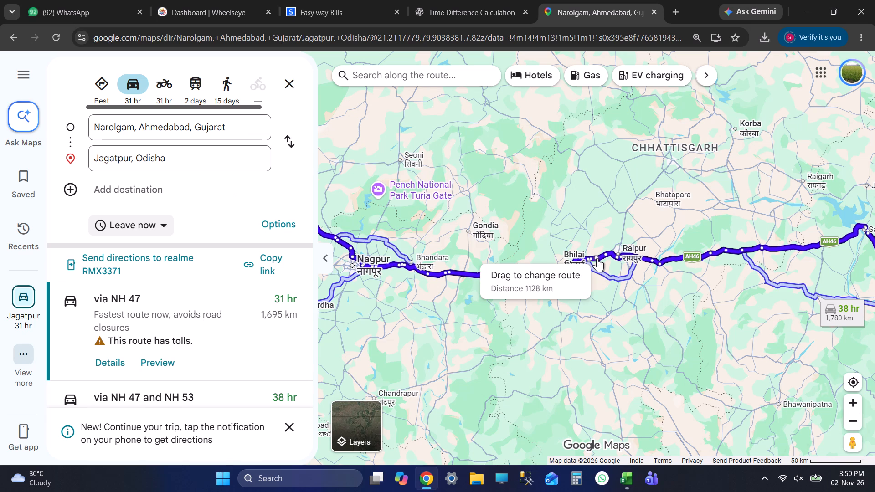
key("alt+Tab")
key("alt+Tab")
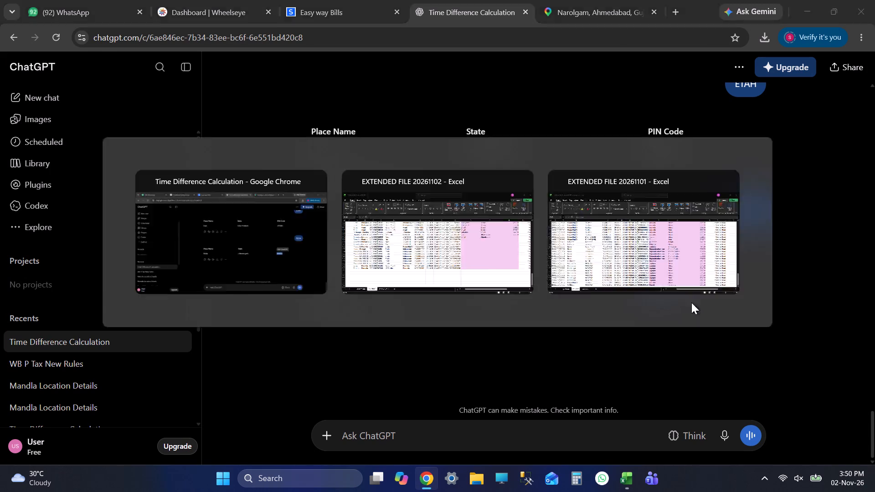
key("F2")
key("ctrl+v")
key("Return")
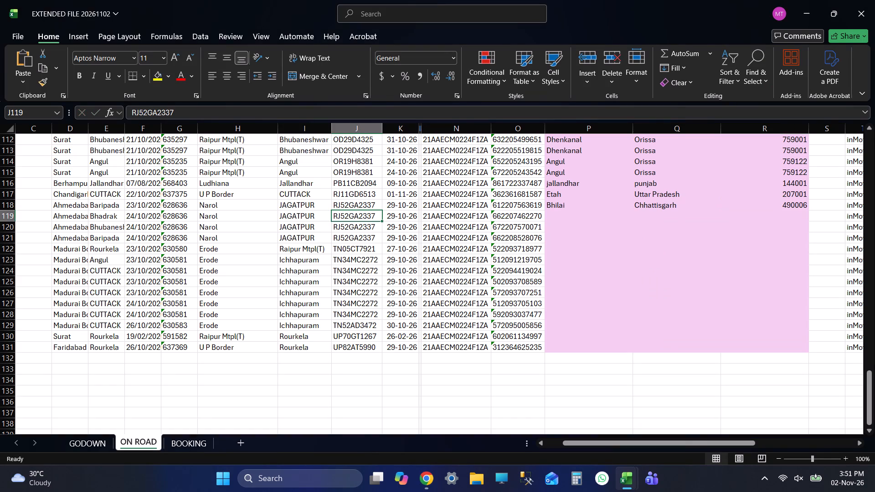
key("ctrl+s")
Copy row 118's place, state and pin code into rows 119 to 121 in ON ROAD and save the workbook.
key("Right")
key("Right")
key("Right")
key("Right")
key("Right")
key("Right")
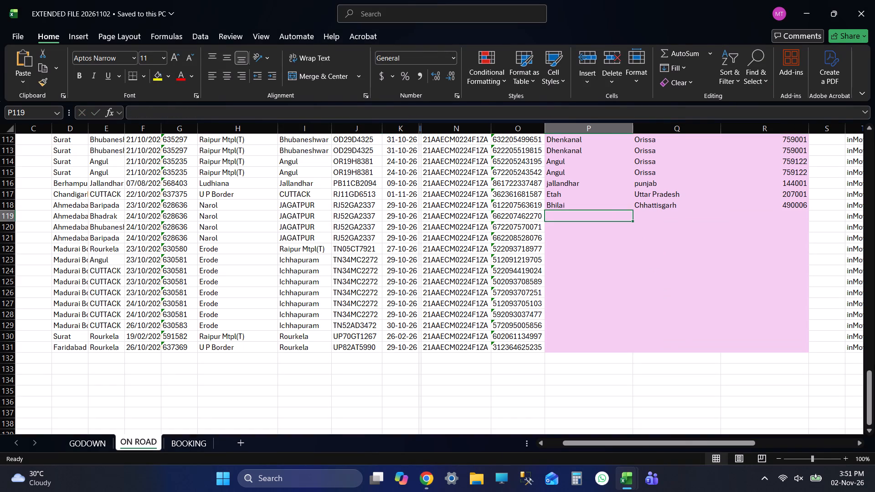
key("Up")
key("shift+Right")
key("shift+Right")
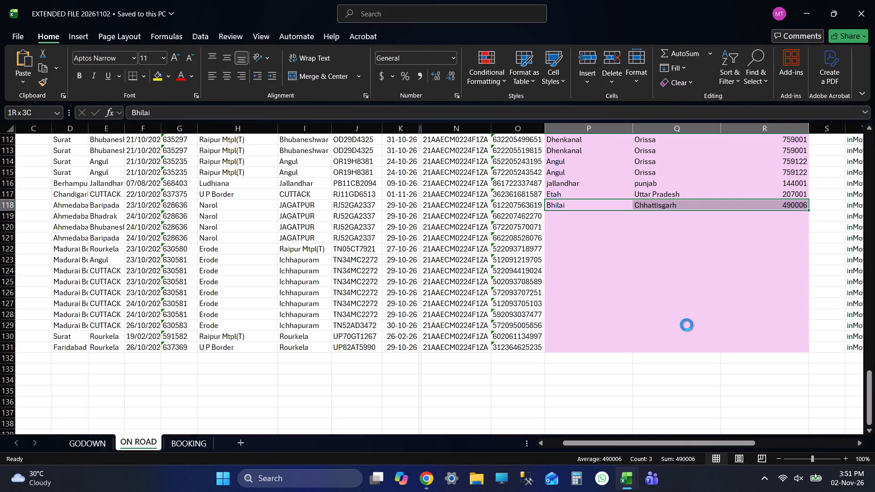
key("ctrl+c")
key("Down")
key("shift+Down")
key("shift+Down")
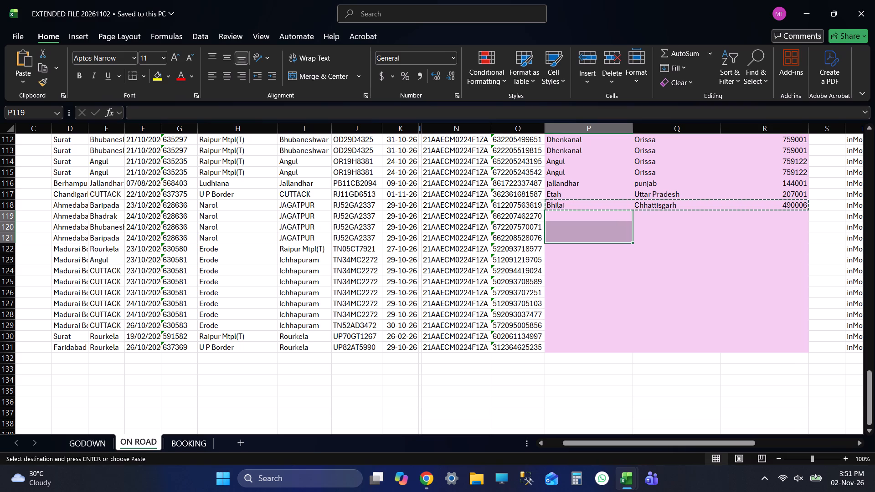
key("ctrl+v")
key("ctrl+Down")
key("Down")
key("ctrl+s")
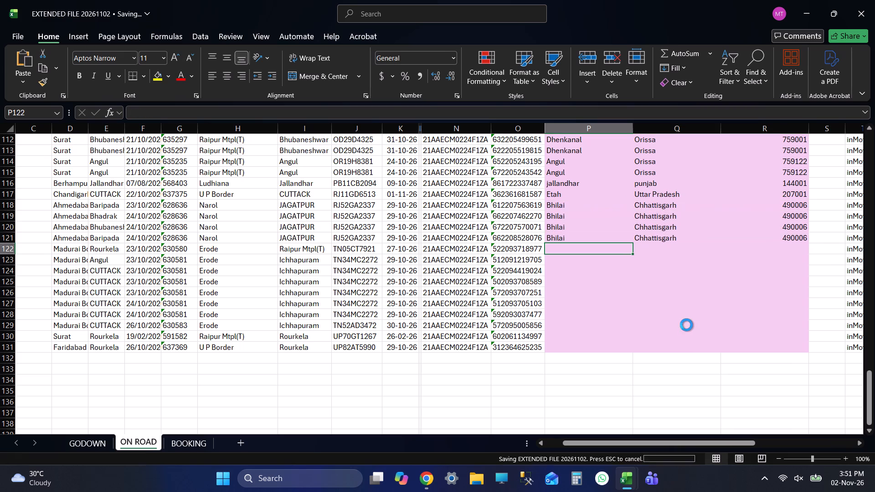
key("Left")
key("Left")
key("Left")
key("Left")
key("Left")
key("Left")
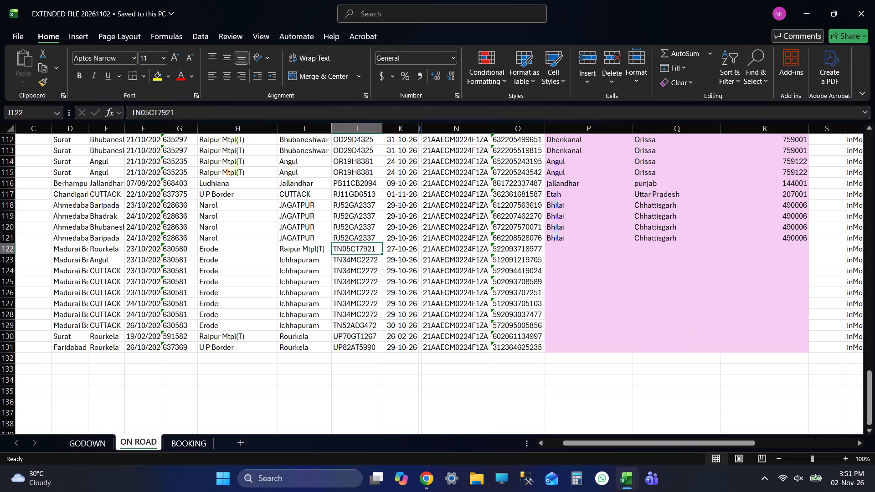
key("ctrl+c")
key("Right")
key("Right")
key("Right")
key("Right")
key("Right")
key("Right")
key("alt+Tab")
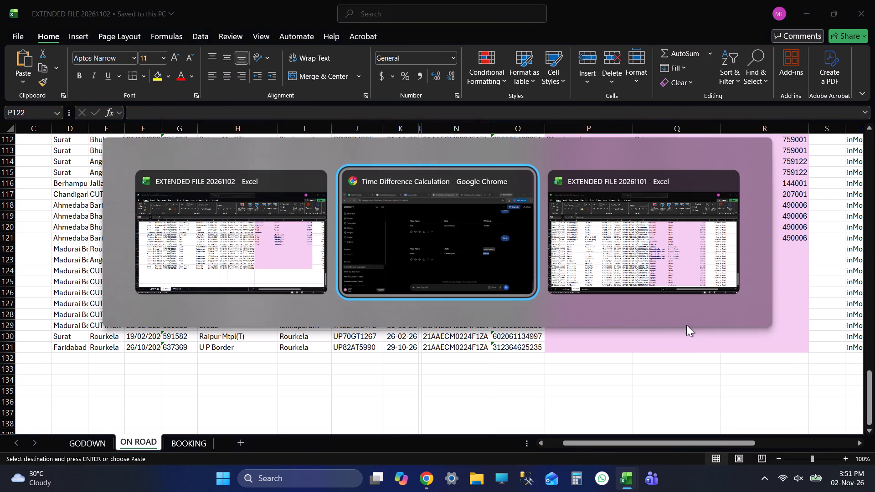
key("alt+Tab")
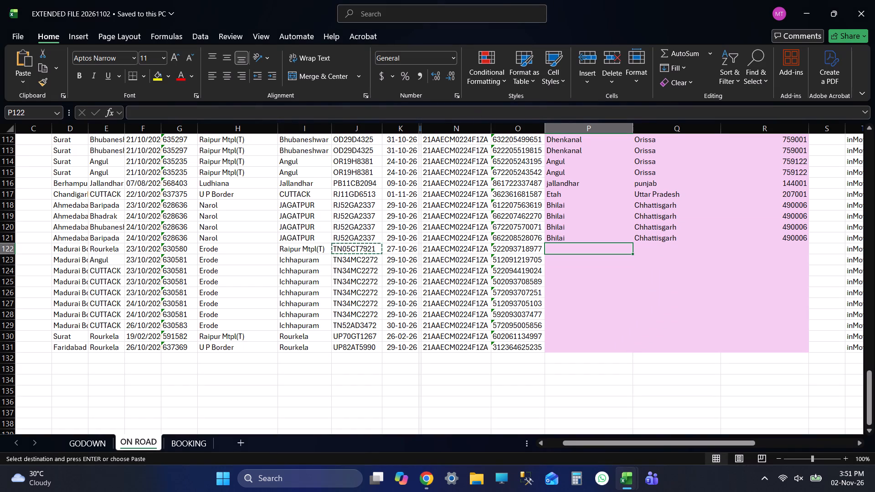
key("alt+Tab")
key("alt+Tab")
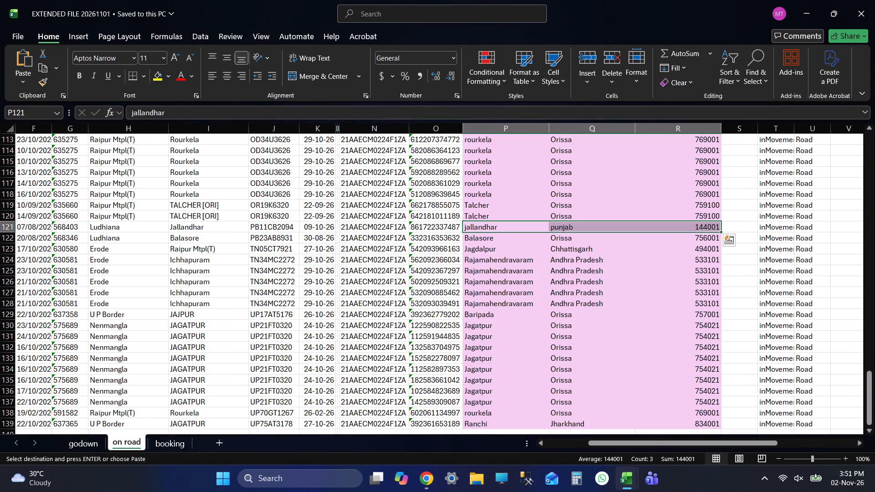
left_click(267, 127)
key("ctrl+f")
key("ctrl+v")
key("Return")
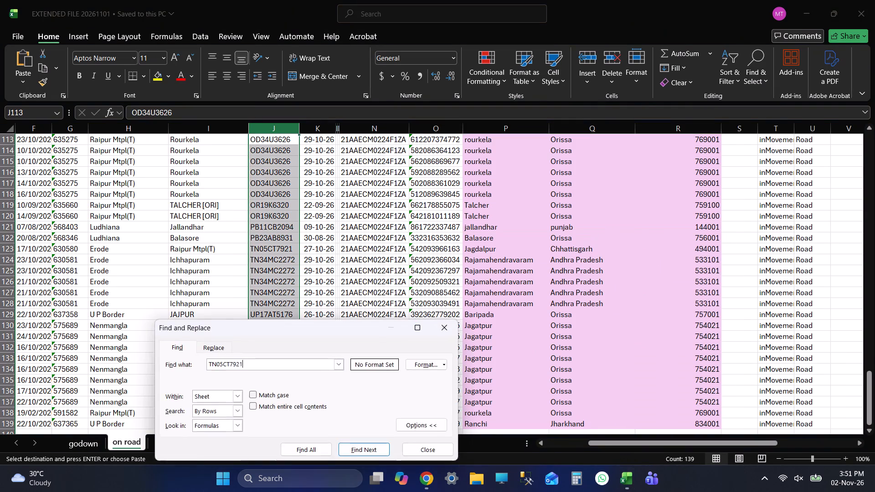
key("Return")
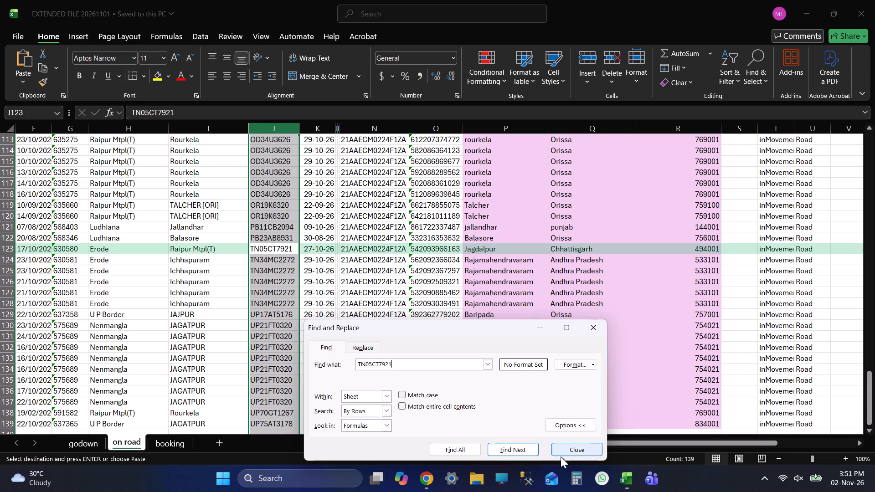
Copy row 15's Raipur, Chhattisgarh and 492001 from EXTENDED FILE 20261101's on road sheet into row 122 of ON ROAD and save the workbook.
left_click(586, 447)
key("alt+Tab")
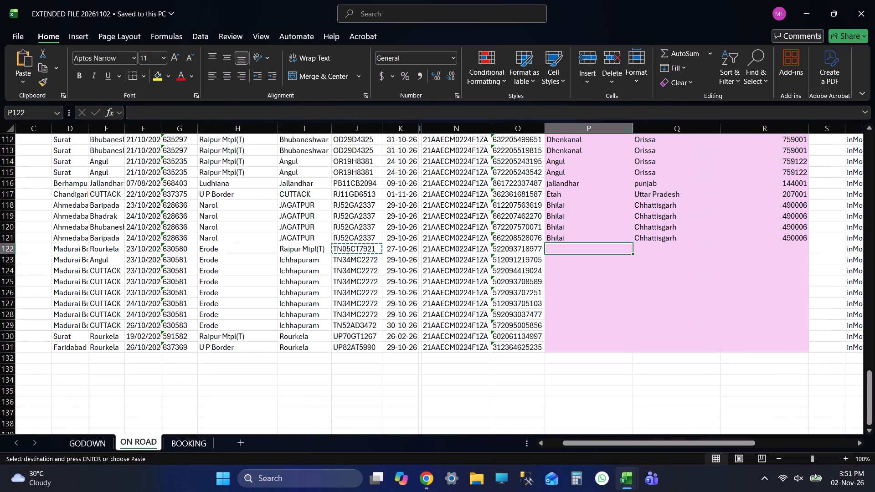
key("alt+Tab")
key("alt+Tab")
key("alt+Tab")
key("alt+Tab")
key("alt+Tab")
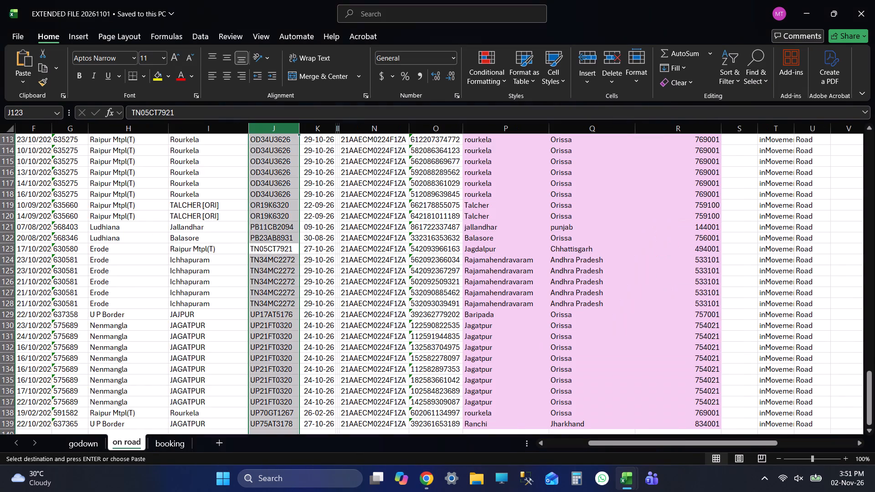
key("ctrl+Up")
key("Right")
key("Right")
key("Right")
key("Right")
key("Right")
key("Right")
key("Right")
key("Down")
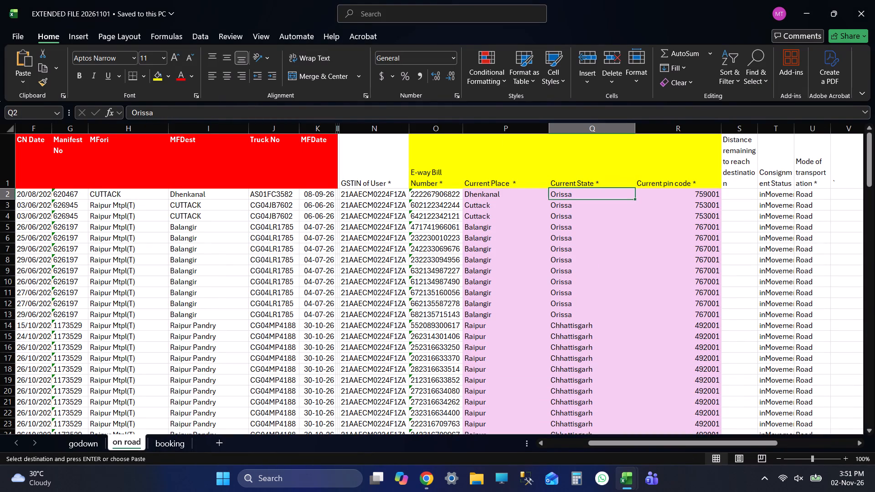
key("Left")
key("Down")
key("Down")
key("Down")
key("Down")
key("Down")
key("Down")
key("Down")
key("Down")
key("Down")
key("Down")
key("Down")
key("Down")
key("Down")
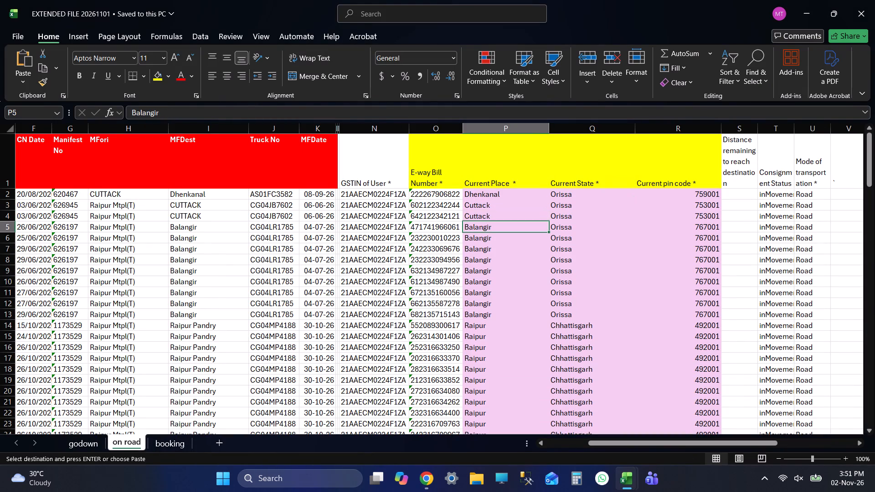
key("shift+Right")
key("shift+Right")
key("ctrl+c")
key("alt+Tab")
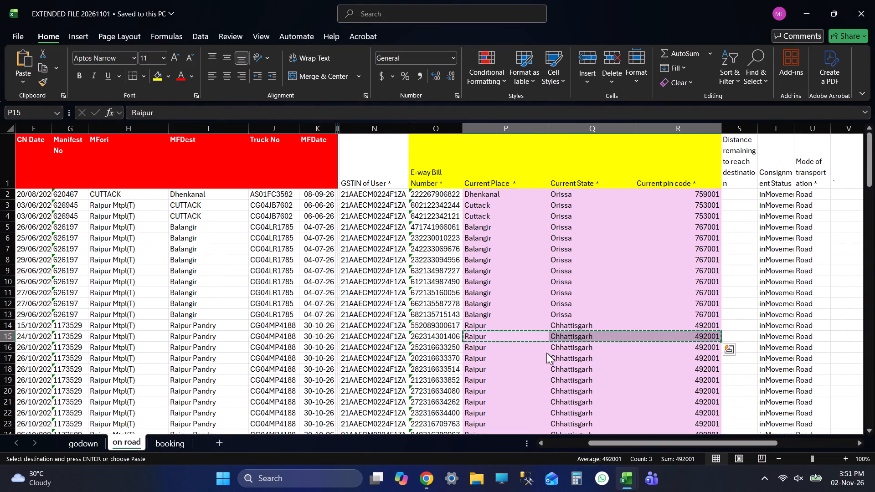
key("ctrl+v")
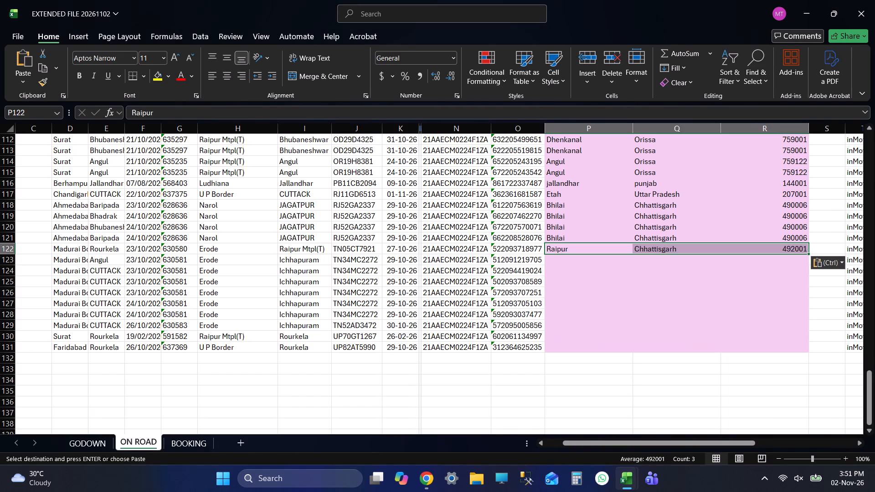
key("Down")
key("ctrl+s")
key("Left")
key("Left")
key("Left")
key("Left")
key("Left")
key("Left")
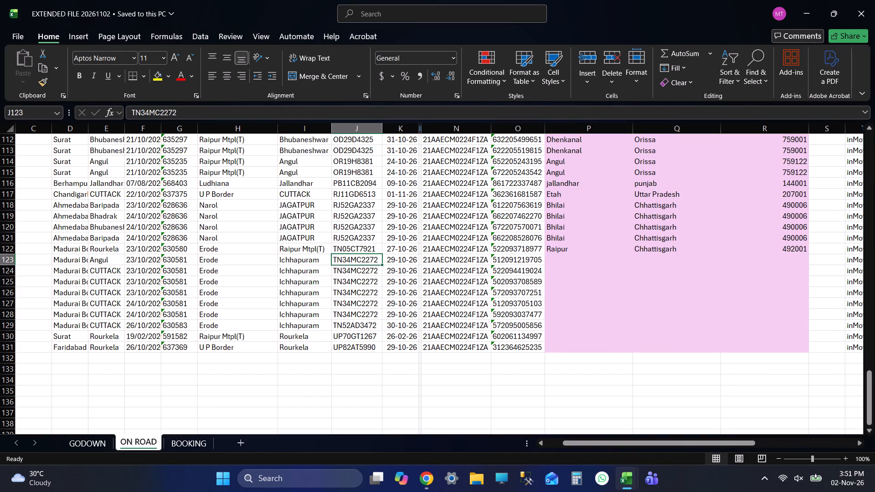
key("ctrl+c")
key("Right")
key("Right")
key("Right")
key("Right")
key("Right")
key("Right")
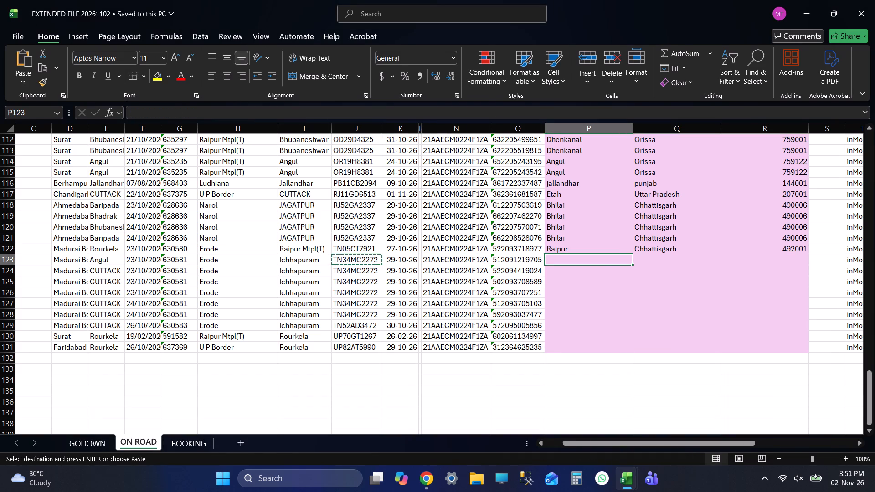
In Google Maps, change the driving route to run from Erode, Tamil Nadu to Ichchapuram, Andhra Pradesh.
key("alt+Tab")
key("alt+Tab")
left_click(579, 0)
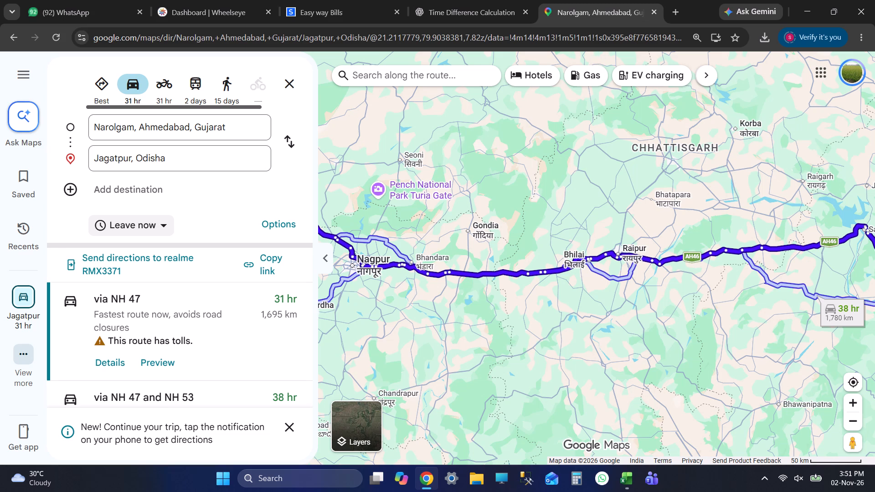
left_click(200, 126)
type("ERODE")
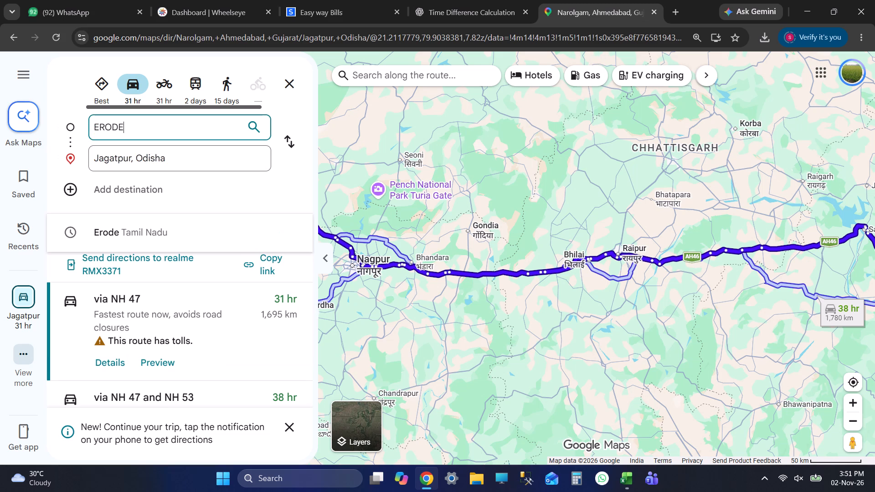
left_click(160, 227)
left_click(193, 161)
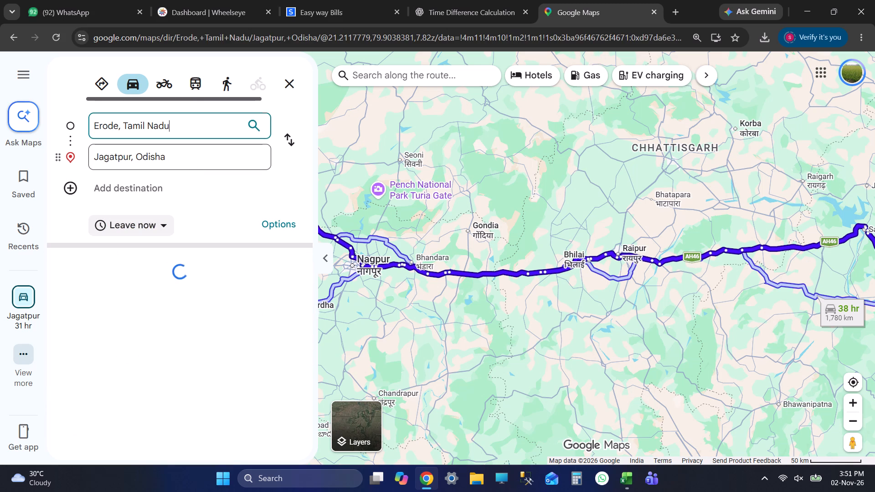
key("o")
key("BackSpace")
type("ICHCH")
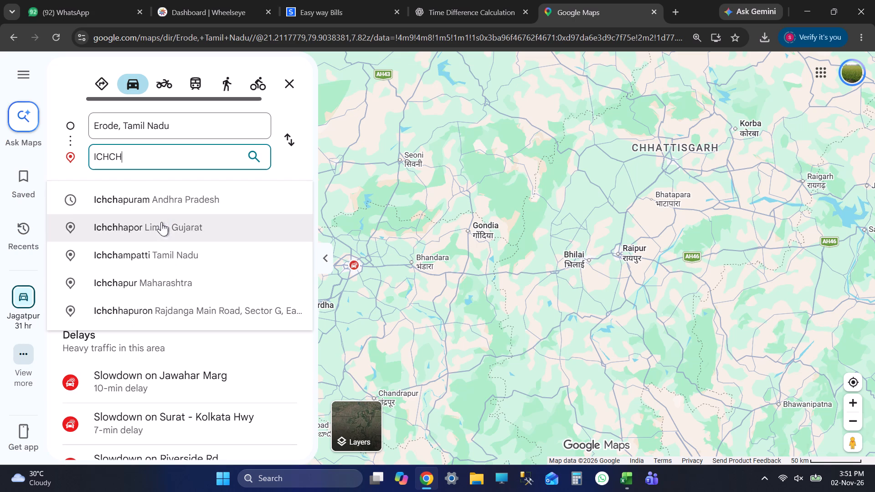
left_click(176, 197)
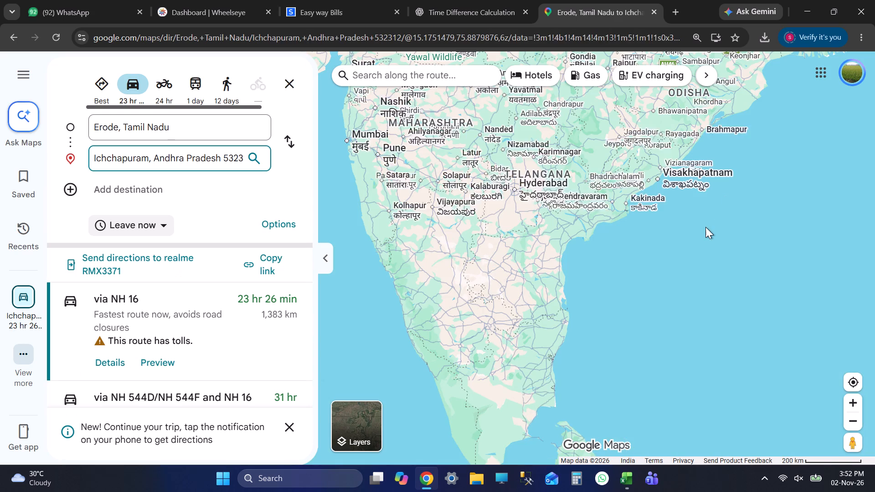
Examine the coastal stretch of the Erode to Ichchapuram route for a town to use as row 123's current place.
scroll(596, 244, "up", 1)
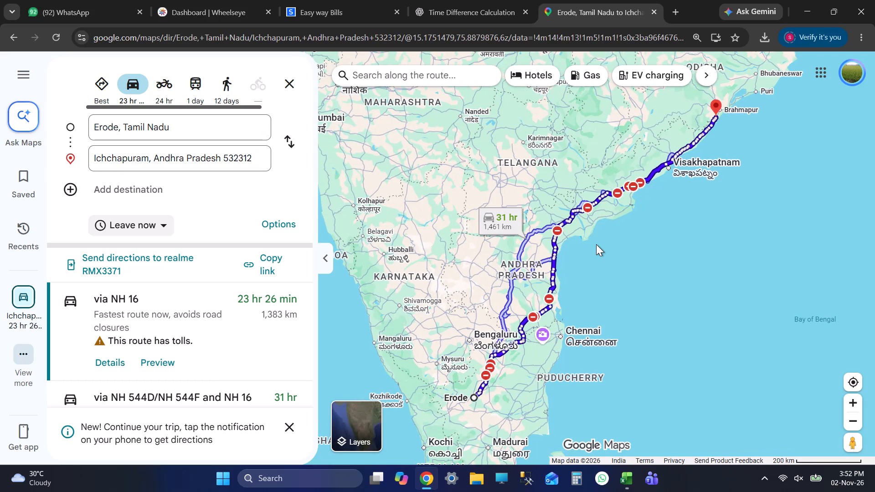
left_click_drag(598, 223, 624, 288)
key("alt+Tab")
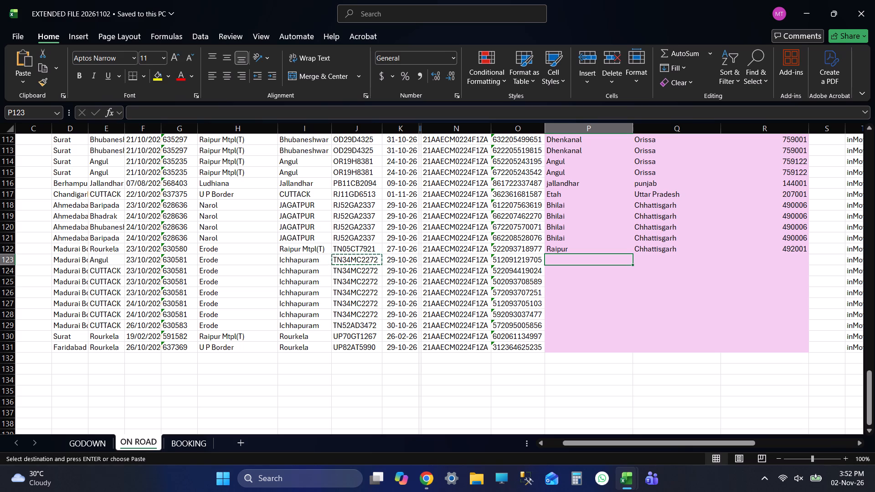
key("alt+Tab")
key("alt+Tab")
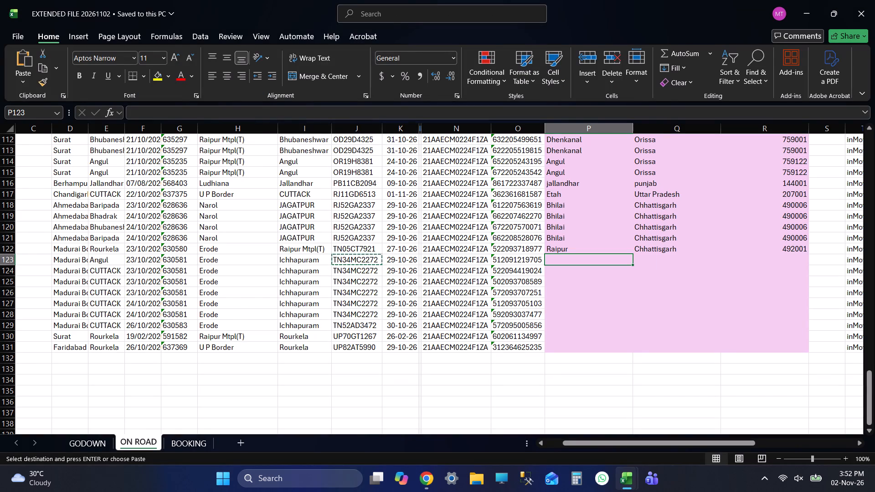
key("alt+Tab")
scroll(662, 241, "up", 5)
scroll(759, 224, "up", 3)
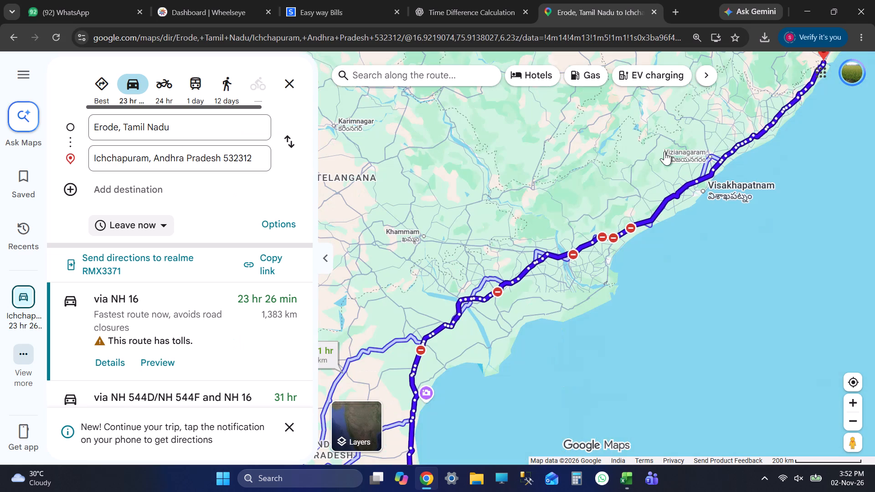
scroll(615, 215, "up", 6)
left_click_drag(656, 248, 726, 299)
scroll(633, 292, "up", 4)
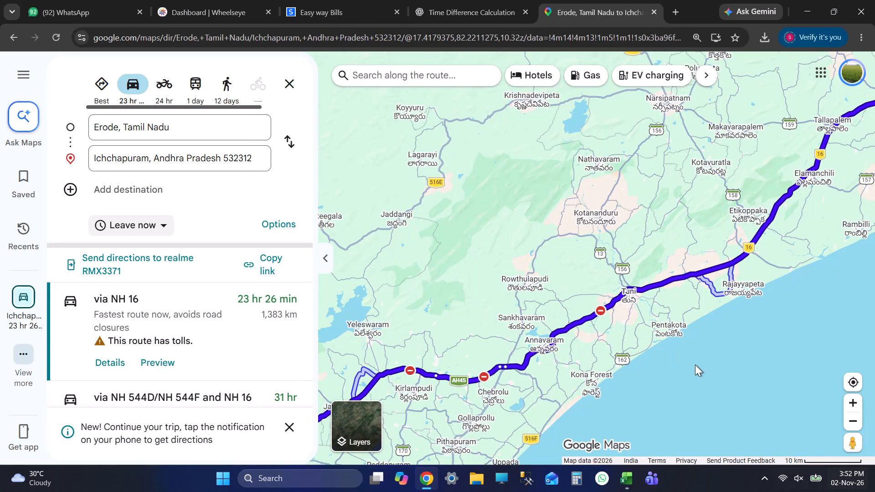
scroll(598, 295, "up", 6)
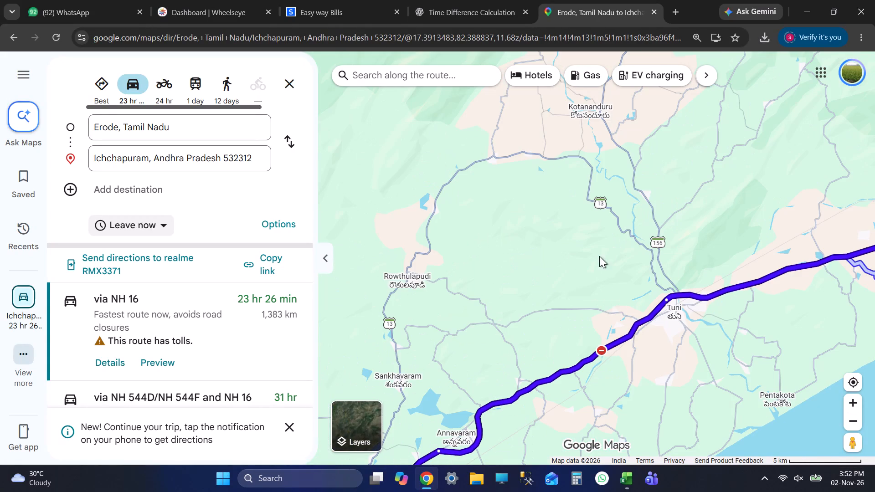
left_click(450, 3)
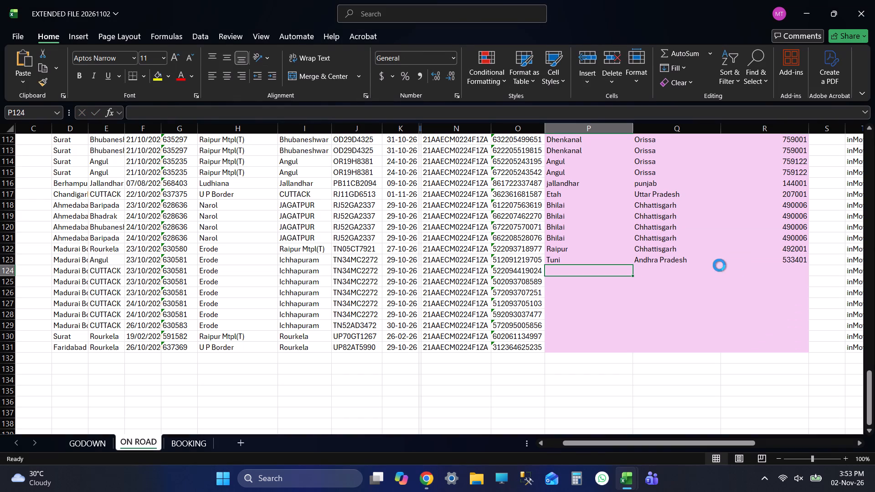
Copy row 123's place, state and pin code into rows 124 to 128 in ON ROAD and save the workbook.
key("Up")
key("shift+Right")
key("shift+Right")
key("ctrl+c")
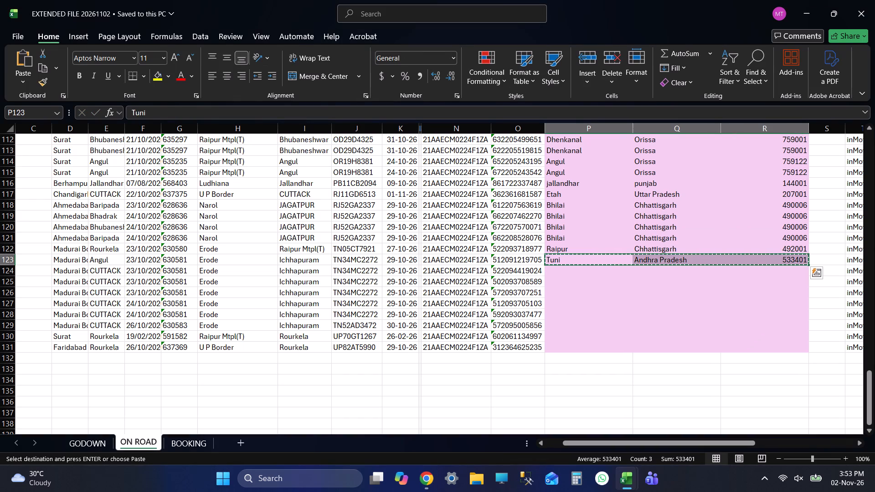
key("Down")
key("shift+Down")
key("shift+Down")
key("shift+Down")
key("shift+Down")
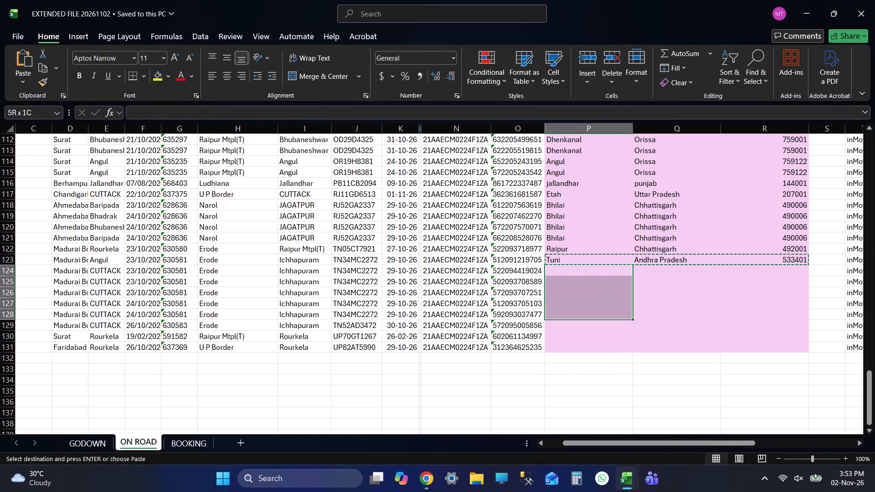
key("ctrl+v")
key("ctrl+Down")
key("Down")
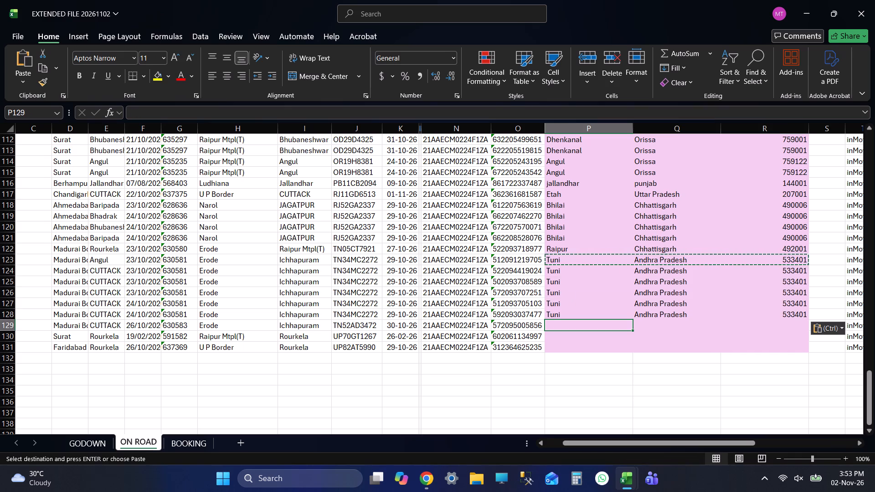
key("ctrl+s")
key("ctrl+s")
key("ctrl+s")
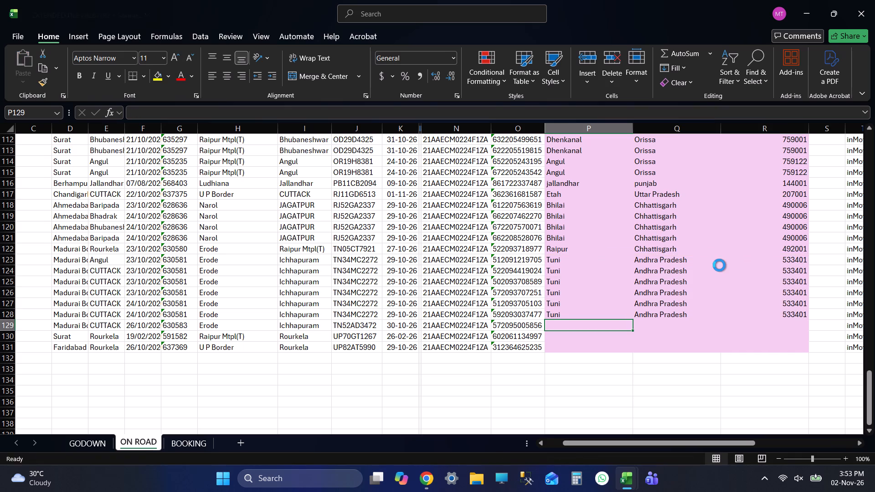
Save the EXTENDED FILE 20261102 workbook.
key("ctrl+s")
key("ctrl+s")
key("ctrl+s")
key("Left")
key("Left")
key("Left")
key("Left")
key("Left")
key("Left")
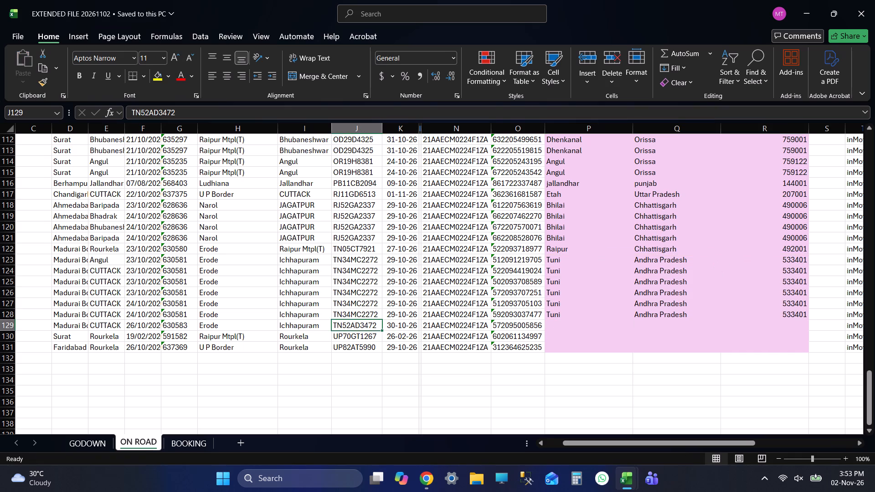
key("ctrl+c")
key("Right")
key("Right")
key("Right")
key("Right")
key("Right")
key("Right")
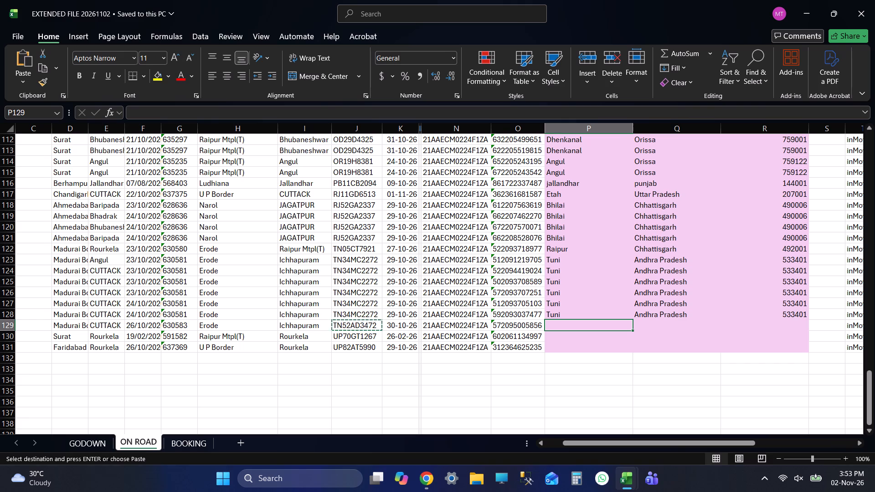
Switch to Google Maps in Chrome and trace the Erode to Ichchapuram route along NH 16 from Tuni back towards Vijayawada.
key("alt+Tab")
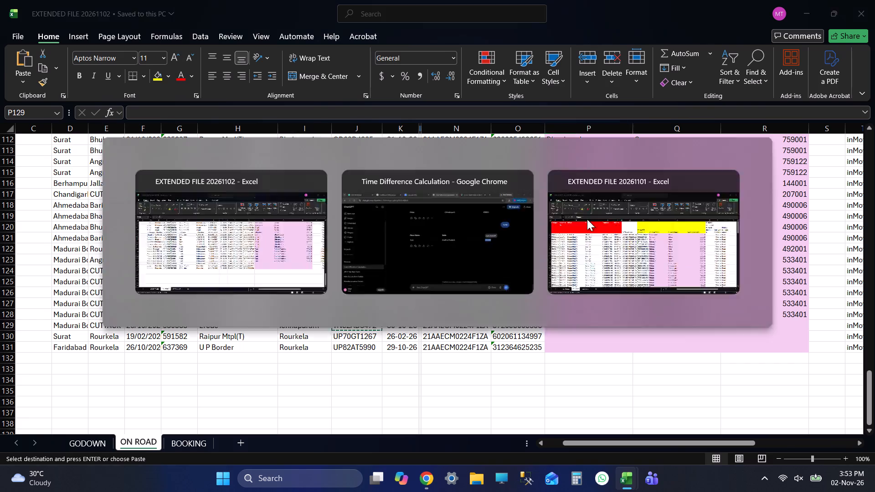
left_click(585, 3)
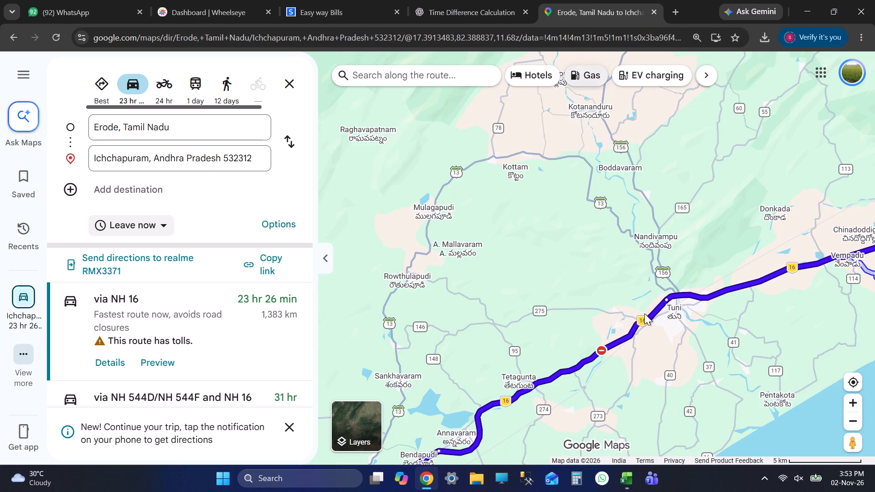
scroll(623, 251, "down", 4)
left_click_drag(572, 238, 651, 217)
key("alt+Tab")
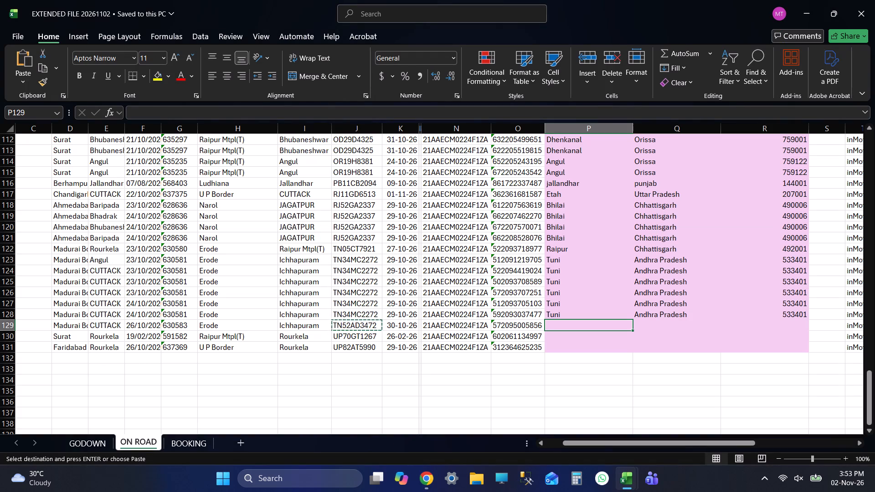
key("alt+Tab")
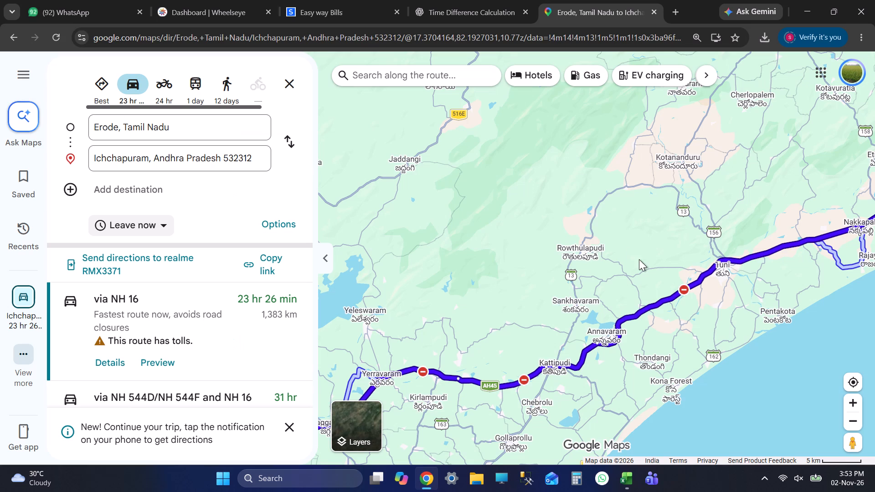
left_click_drag(628, 238, 738, 156)
scroll(739, 159, "down", 3)
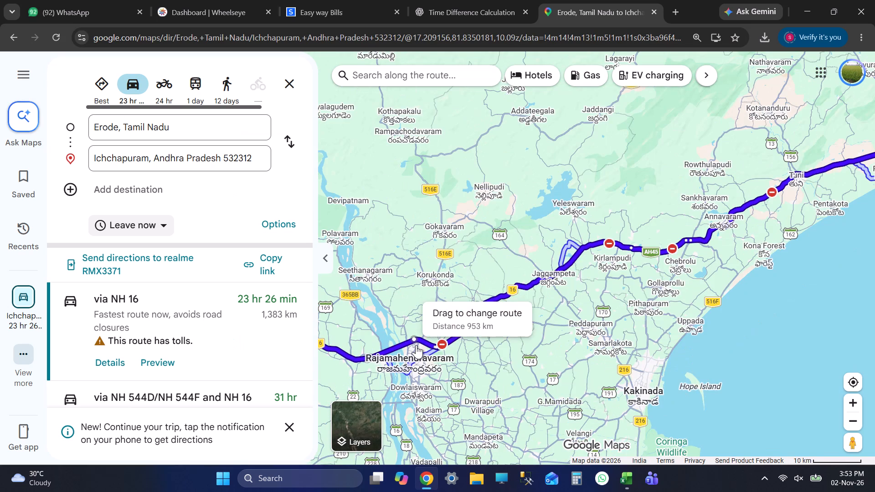
left_click_drag(390, 263, 751, 138)
scroll(564, 269, "down", 1)
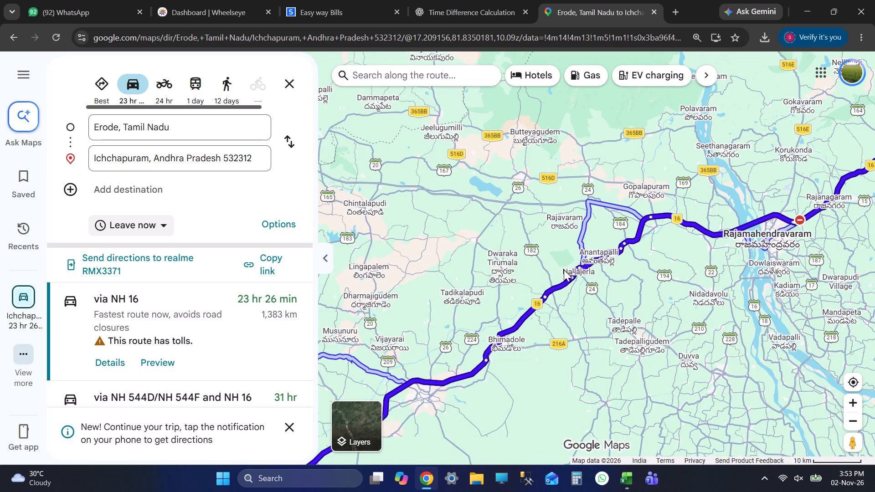
scroll(564, 270, "down", 1)
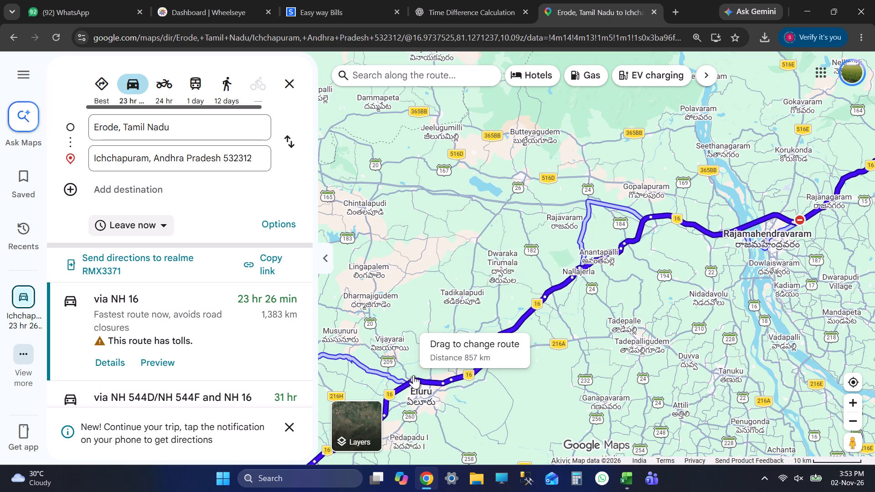
left_click_drag(457, 226, 726, 108)
scroll(685, 172, "down", 3)
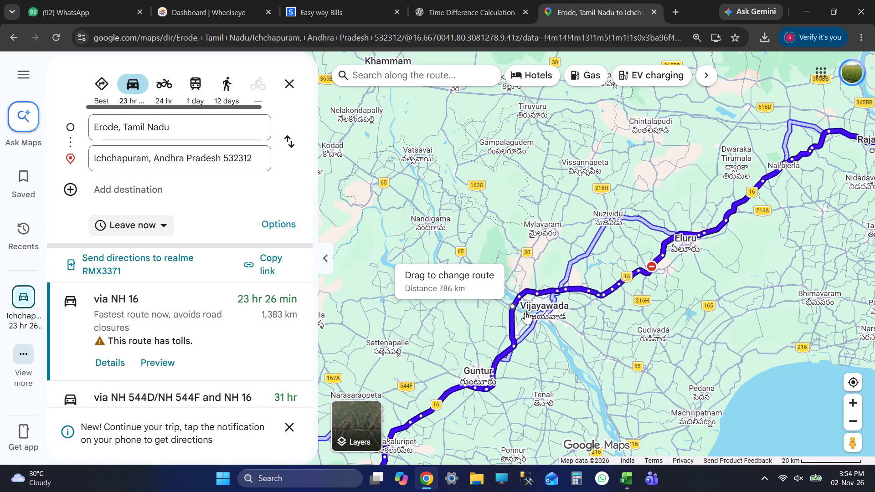
scroll(743, 320, "down", 4)
left_click_drag(757, 319, 602, 355)
scroll(665, 345, "down", 1)
scroll(665, 352, "up", 1)
scroll(665, 354, "down", 4)
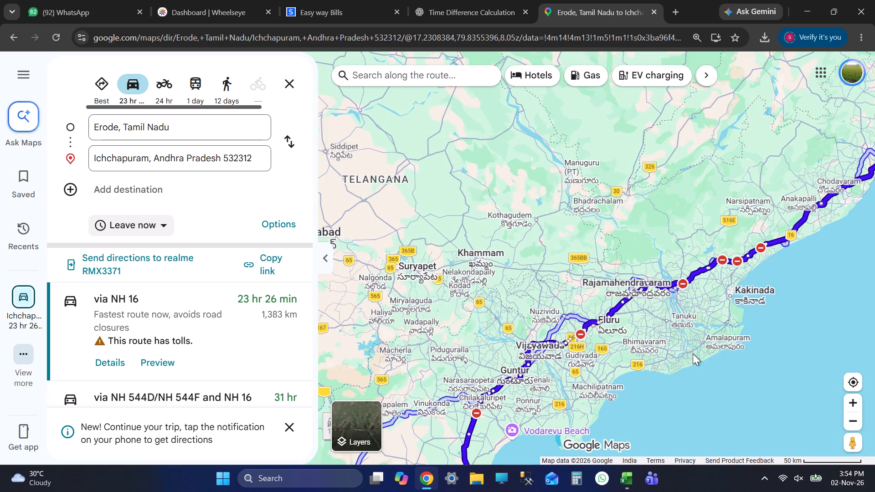
scroll(692, 350, "down", 8)
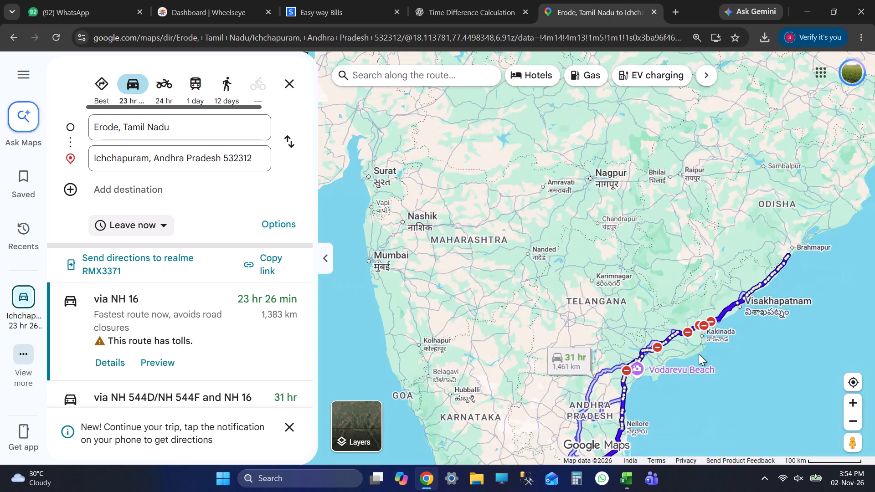
left_click_drag(701, 368, 726, 251)
scroll(690, 251, "up", 6)
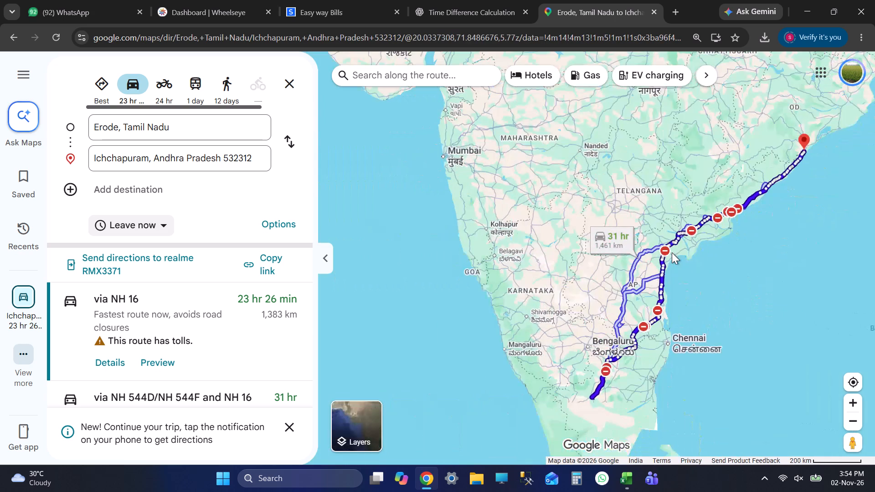
scroll(672, 252, "up", 5)
left_click_drag(693, 223, 636, 342)
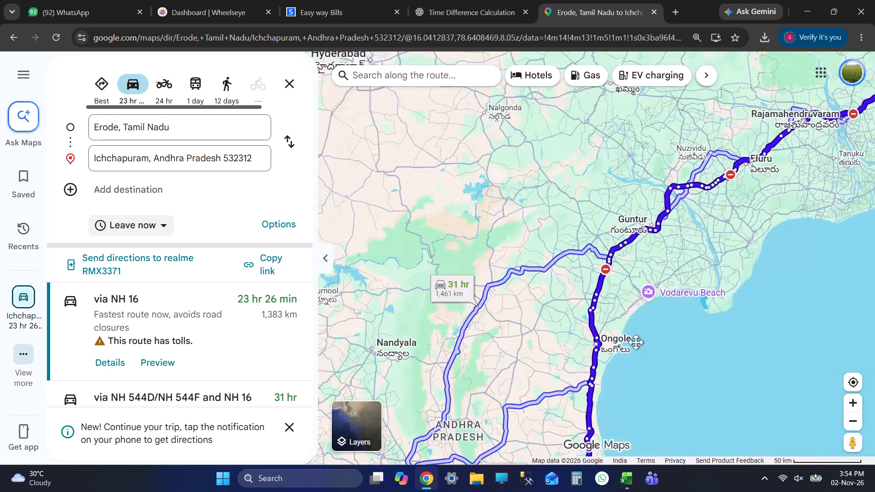
left_click_drag(636, 342, 624, 361)
left_click_drag(725, 252, 683, 299)
scroll(706, 317, "down", 4)
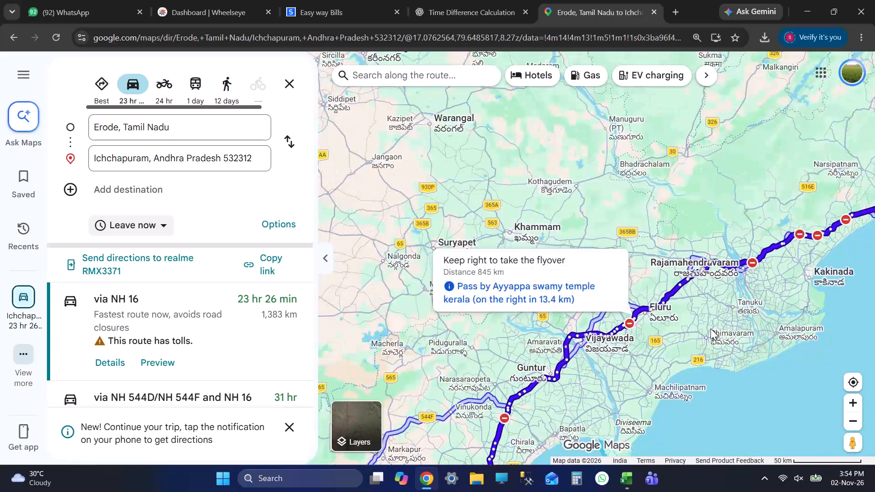
scroll(710, 328, "down", 2)
left_click_drag(746, 318, 636, 237)
scroll(646, 257, "down", 4)
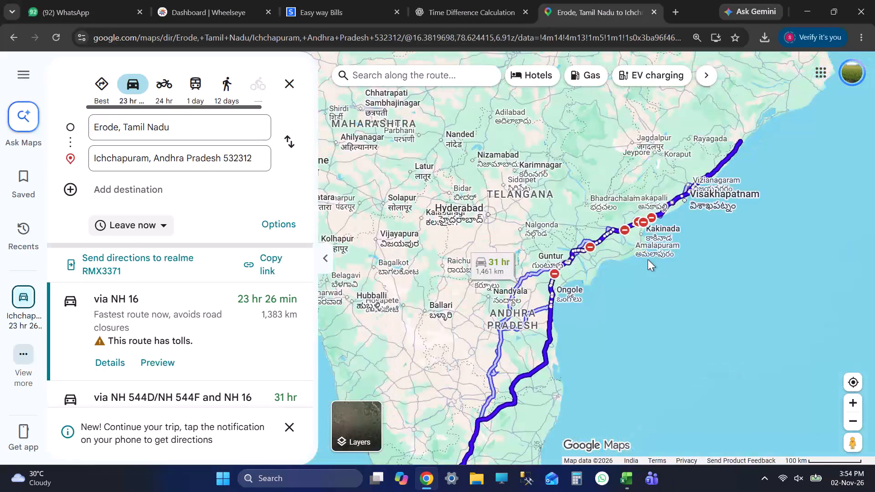
scroll(648, 259, "down", 1)
scroll(648, 259, "up", 2)
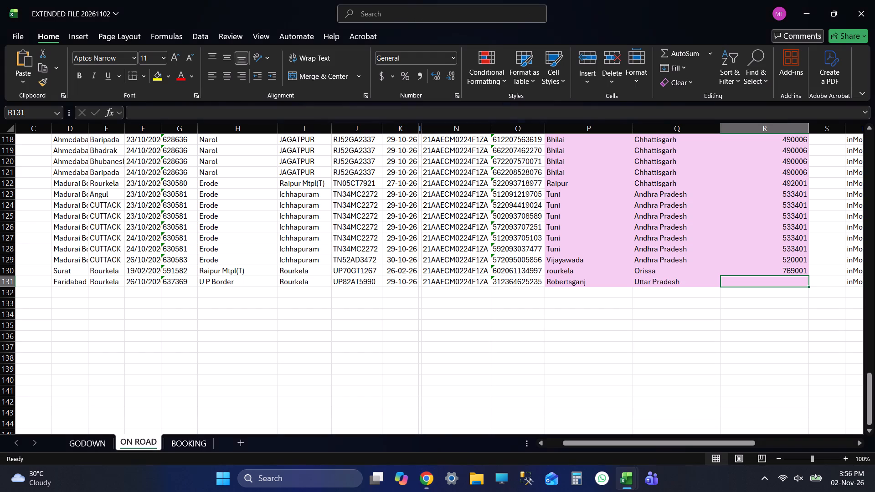
key("ctrl+v")
key("ctrl+z")
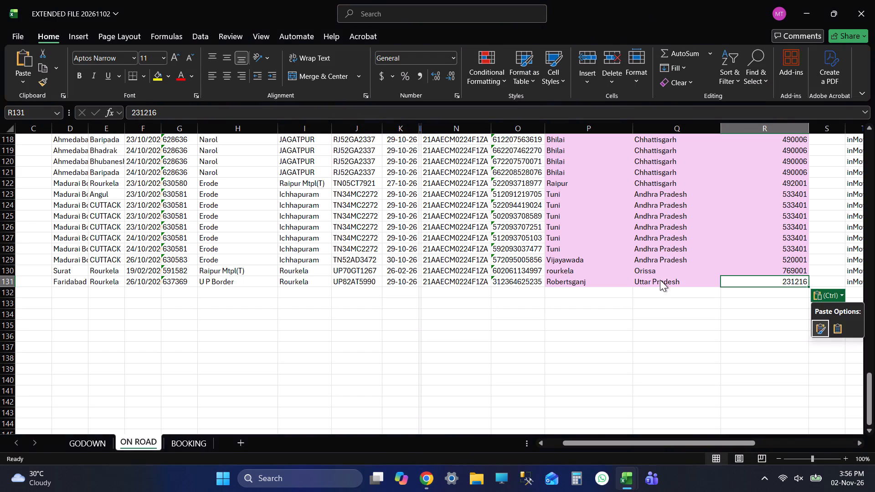
key("F2")
key("ctrl+z")
left_click_drag(713, 263, 713, 269)
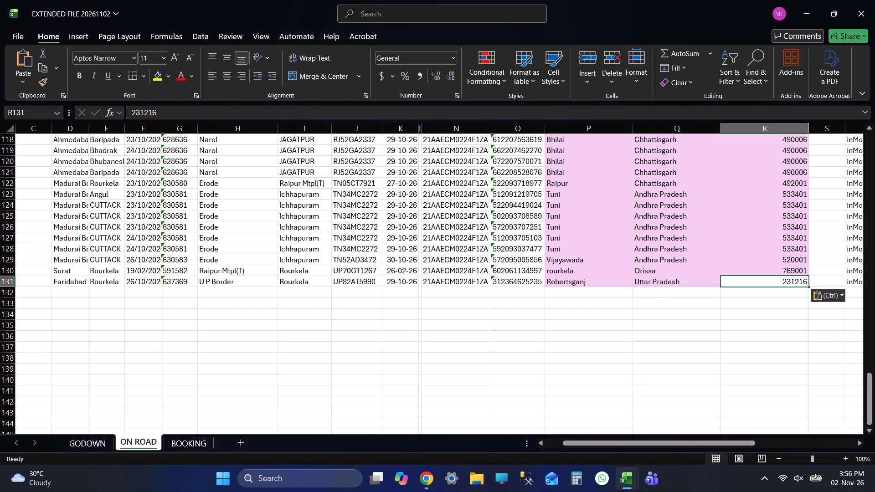
key("ctrl+z")
key("F2")
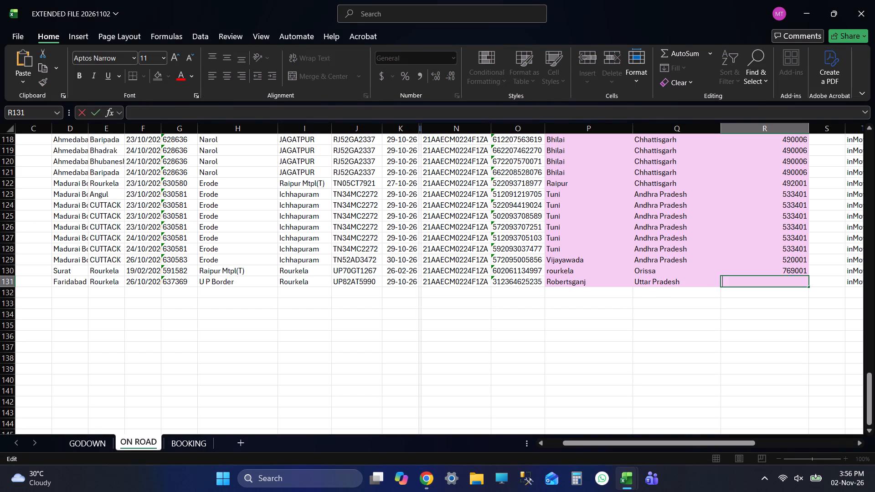
key("ctrl+v")
key("Return")
key("ctrl+s")
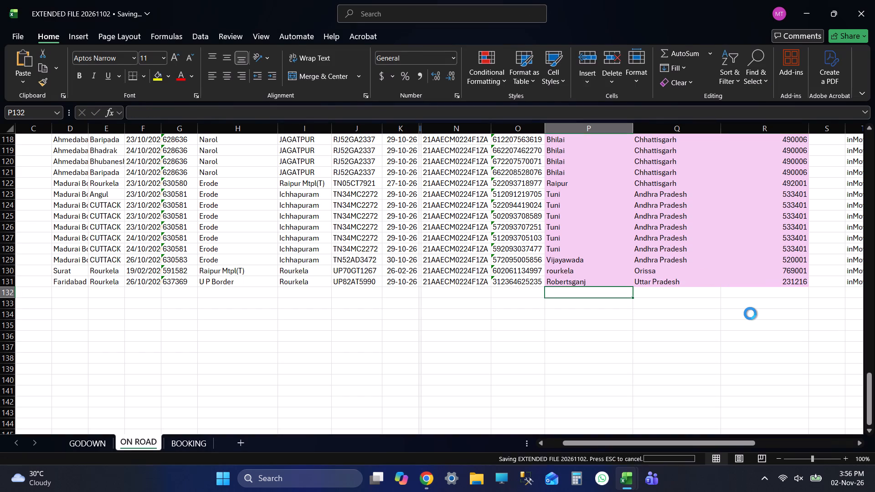
Check the current place column of ON ROAD between its header and last filled row for gaps.
key("ctrl+Up")
key("Up")
key("ctrl+Up")
key("Up")
key("Up")
key("Up")
key("Down")
key("Down")
key("ctrl+Down")
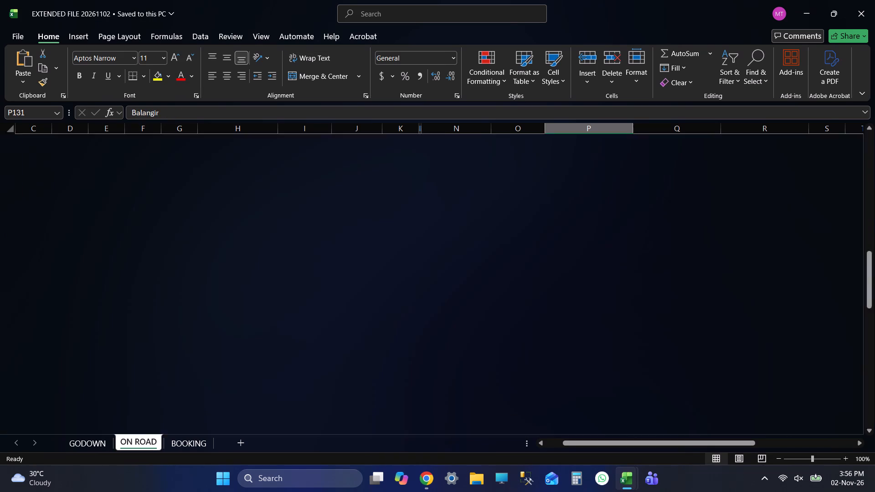
key("Down")
key("Down")
key("Down")
key("Down")
key("Down")
key("Down")
key("Down")
key("Down")
key("ctrl+Up")
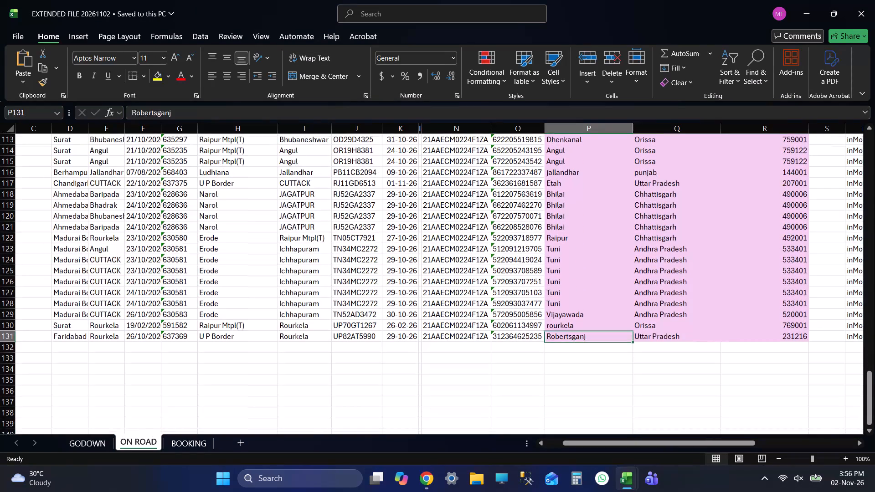
Save the EXTENDED FILE 20261102 workbook again.
key("ctrl+s")
key("ctrl+s")
key("ctrl+s")
key("ctrl+s")
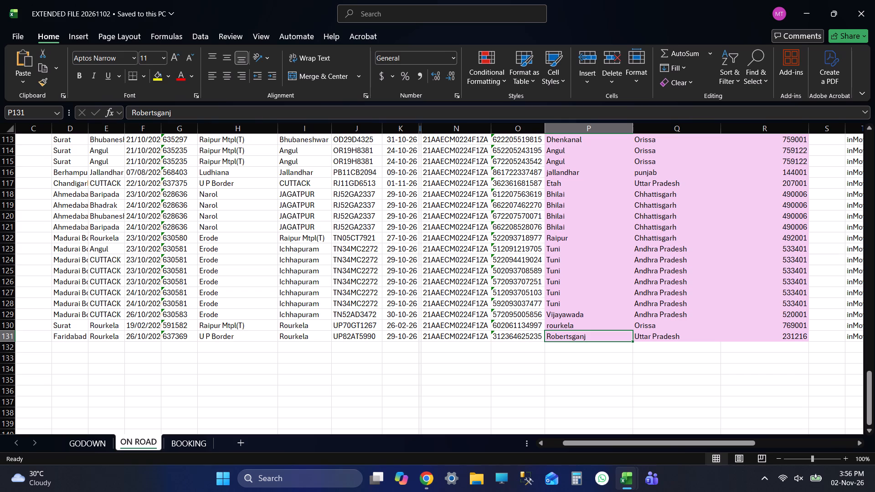
key("ctrl+s")
key("ctrl+s")
key("ctrl+s")
key("ctrl+s")
key("ctrl+s")
key("ctrl+s")
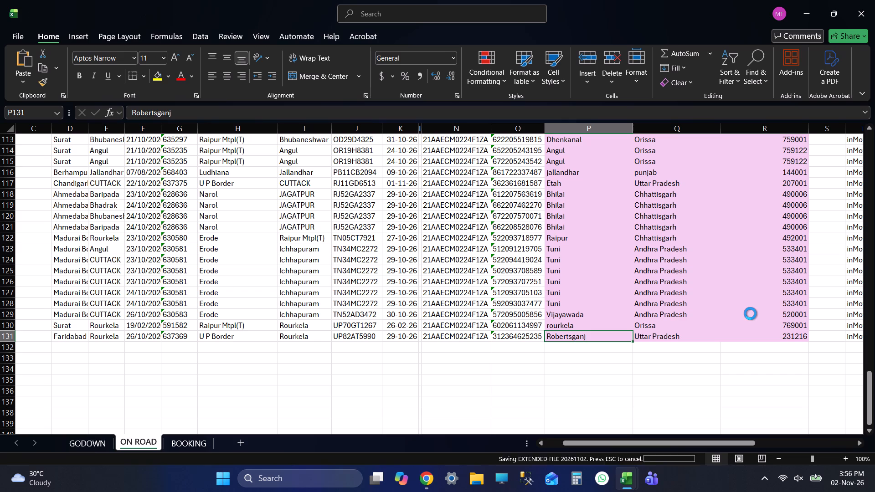
key("alt+Tab")
key("alt+Tab")
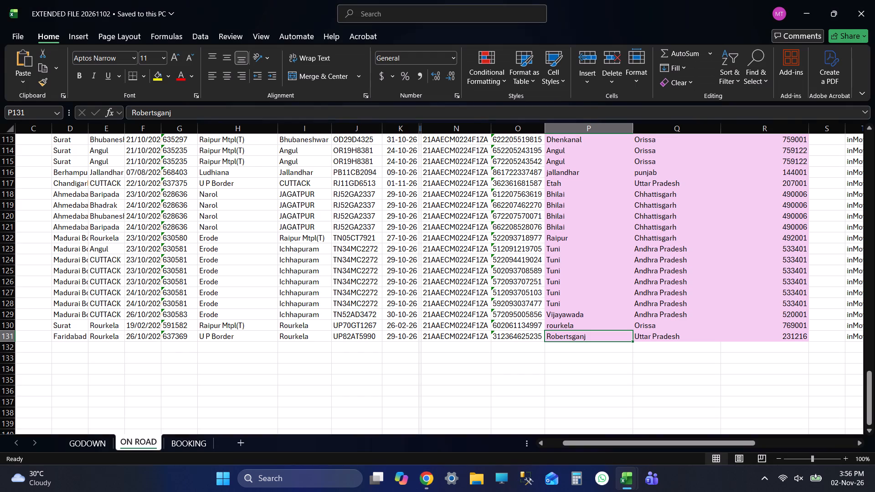
key("ctrl+s")
Switch to EXTENDED FILE 20261101, save it and close it.
key("alt+Tab")
key("alt+Tab")
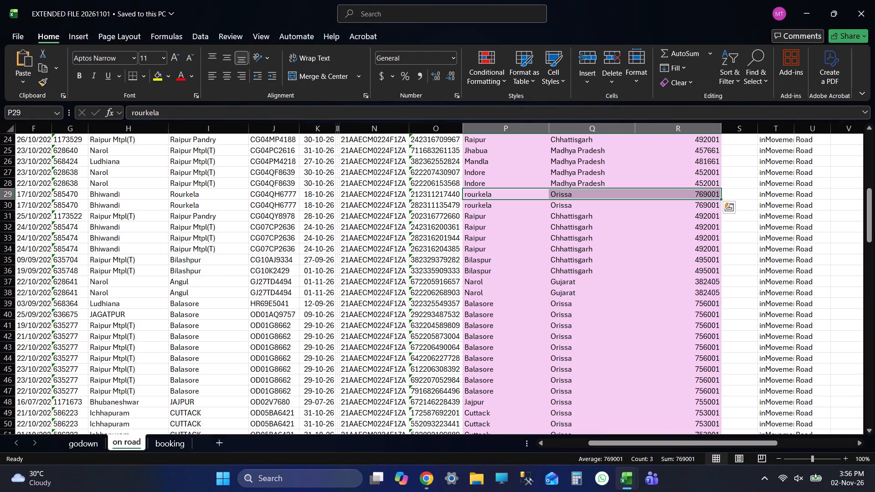
key("ctrl+s")
left_click(874, 0)
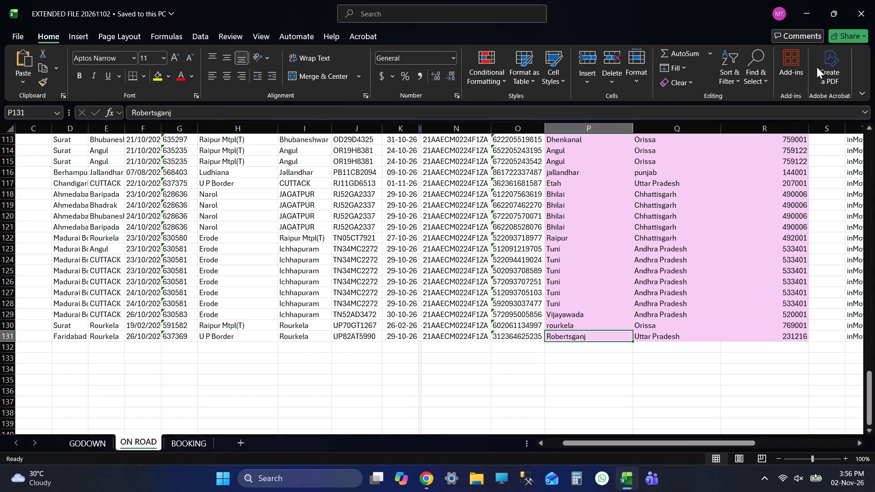
Save EXTENDED FILE 20261102 once more and bring up its GODOWN sheet.
key("ctrl+s")
key("ctrl+s")
key("ctrl+Up")
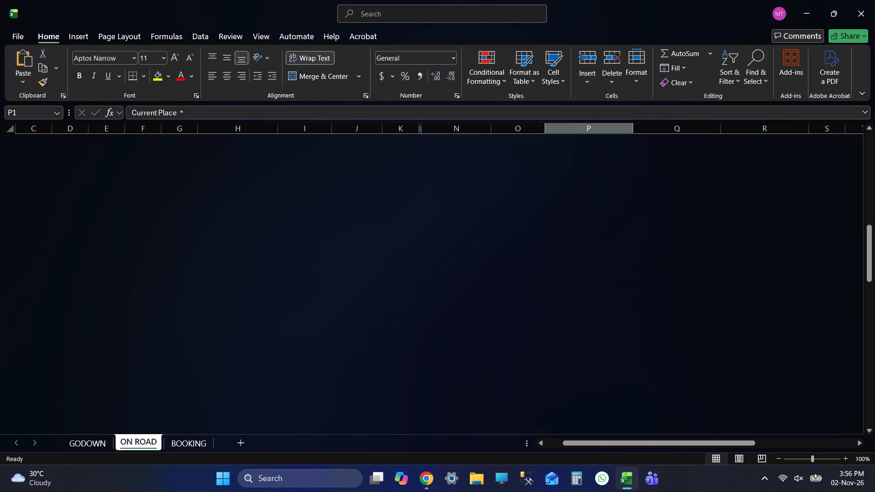
key("Up")
key("Up")
key("Up")
key("Up")
key("ctrl+Down")
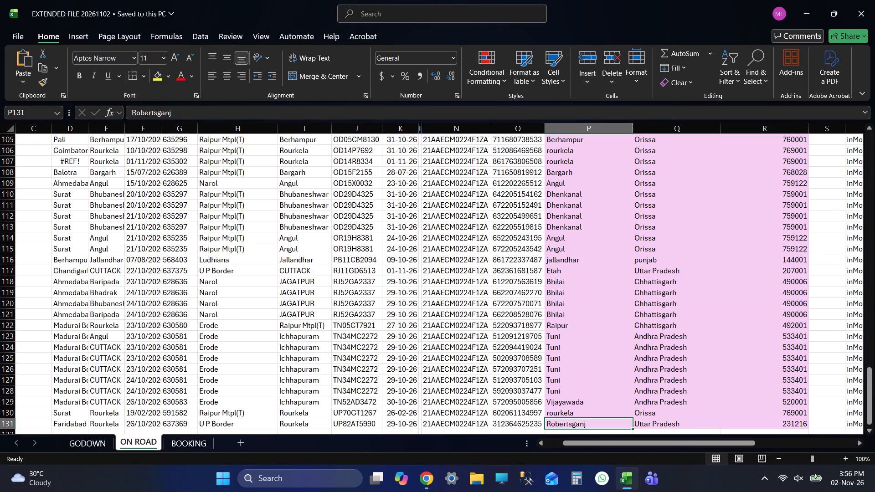
key("ctrl+s")
key("ctrl+s")
key("ctrl+s")
key("ctrl+s")
key("ctrl+s")
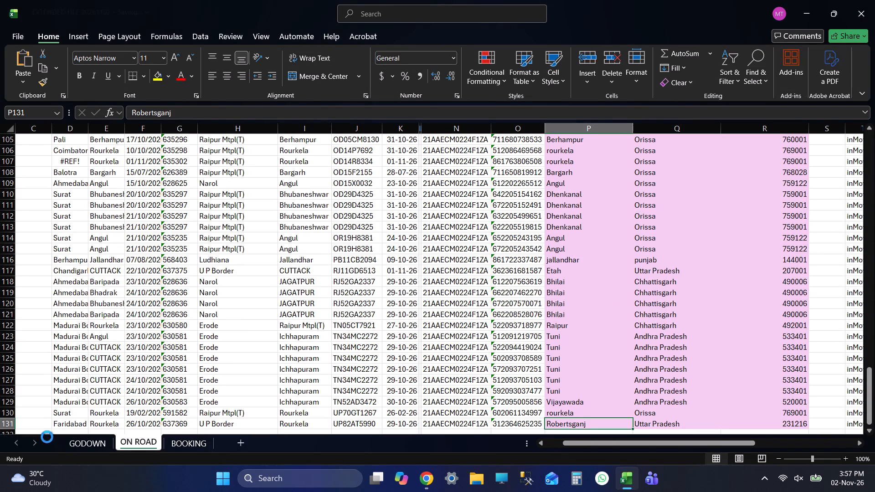
left_click(89, 447)
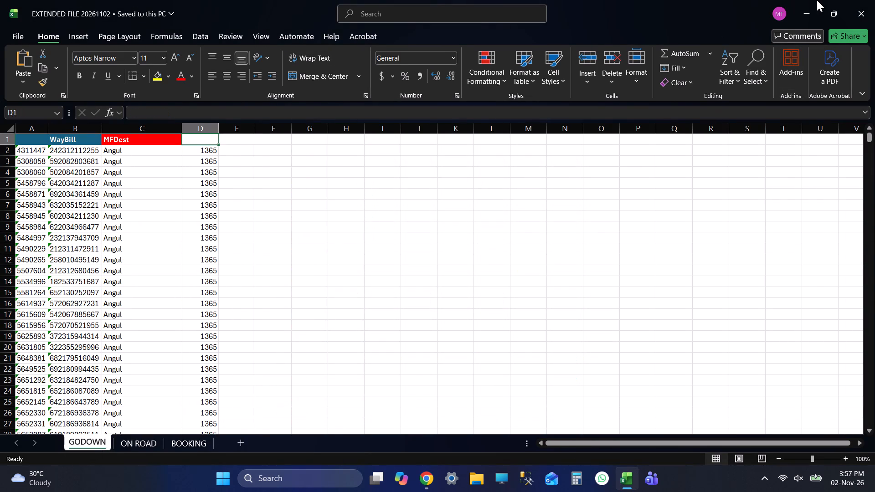
Switch to File Explorer and open the add to godown workbook from the E Way Bill folder.
triple_click(817, 0)
double_click(0, 177)
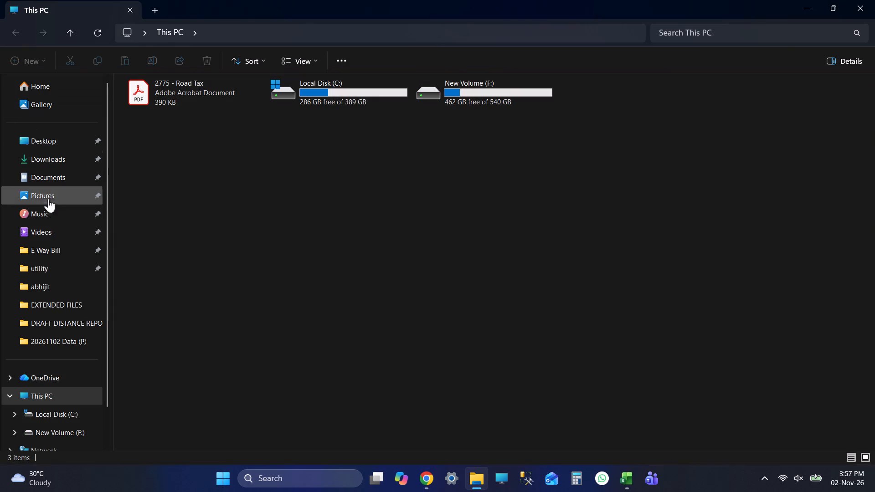
left_click(66, 242)
double_click(228, 236)
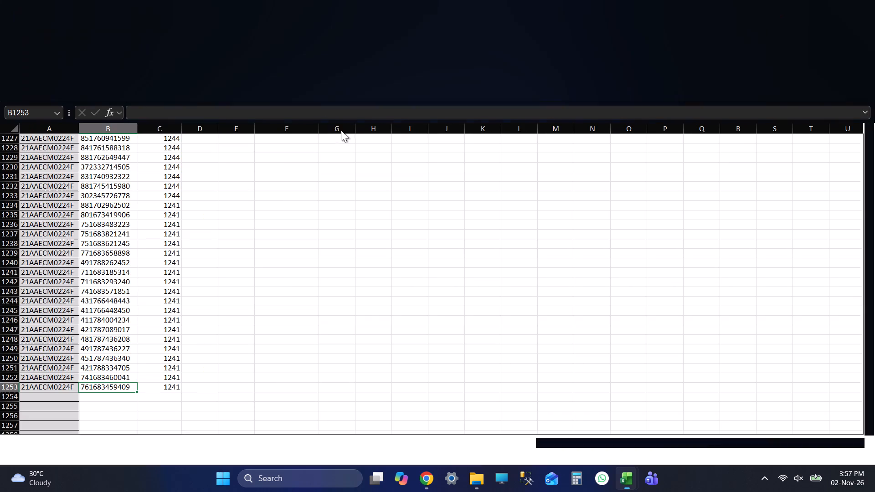
Clear all e-waybill numbers and godown IDs below the headers in add to godown, then save the workbook.
key("Up")
key("Up")
key("ctrl+Up")
key("Up")
key("Up")
key("Up")
key("Up")
key("Up")
key("Up")
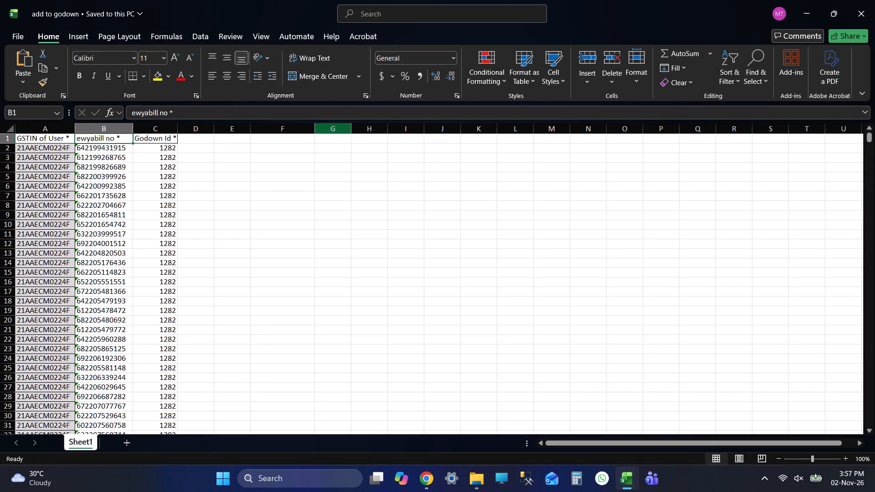
key("Up")
key("Up")
key("Up")
key("Up")
key("Up")
key("Up")
key("Up")
key("Up")
key("Up")
key("Down")
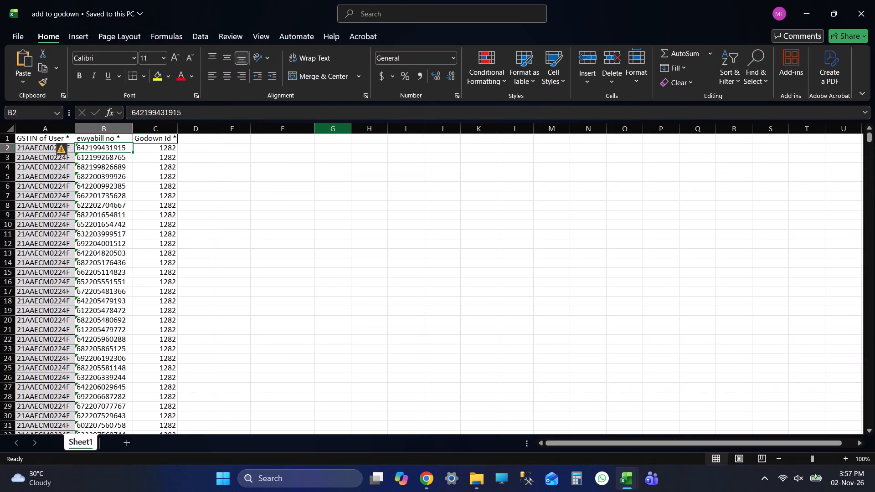
key("ctrl+shift+Right")
key("ctrl+shift+Down")
key("Delete")
key("ctrl+Up")
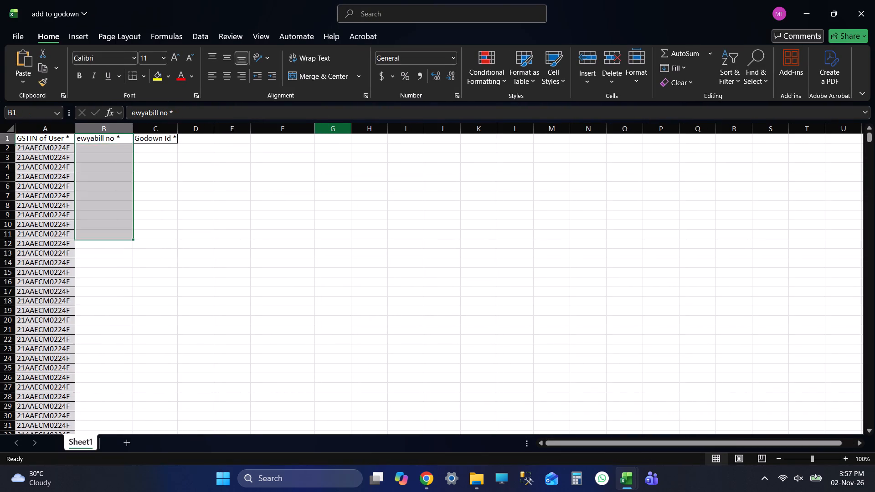
key("Up")
key("Up")
key("Up")
key("Down")
key("ctrl+s")
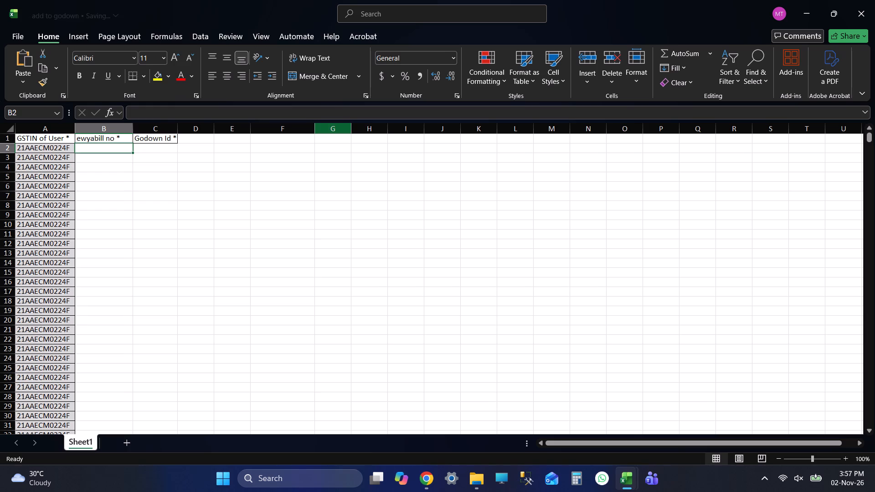
key("ctrl+s")
key("ctrl+s")
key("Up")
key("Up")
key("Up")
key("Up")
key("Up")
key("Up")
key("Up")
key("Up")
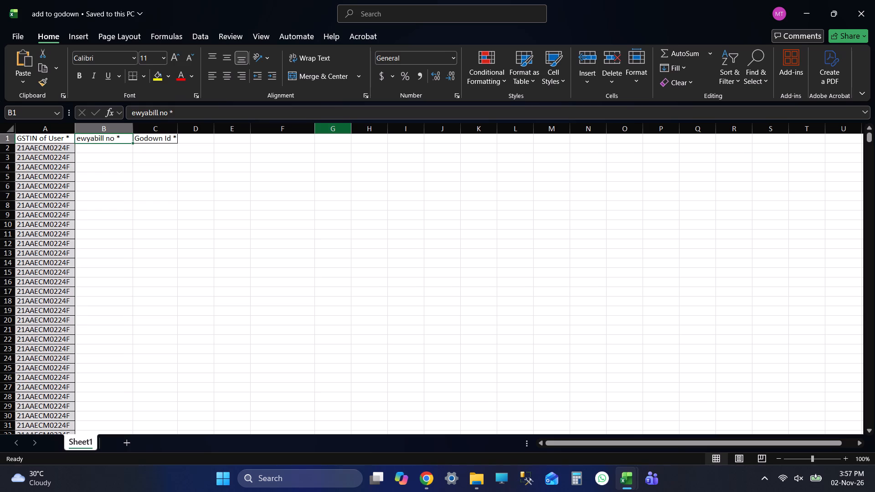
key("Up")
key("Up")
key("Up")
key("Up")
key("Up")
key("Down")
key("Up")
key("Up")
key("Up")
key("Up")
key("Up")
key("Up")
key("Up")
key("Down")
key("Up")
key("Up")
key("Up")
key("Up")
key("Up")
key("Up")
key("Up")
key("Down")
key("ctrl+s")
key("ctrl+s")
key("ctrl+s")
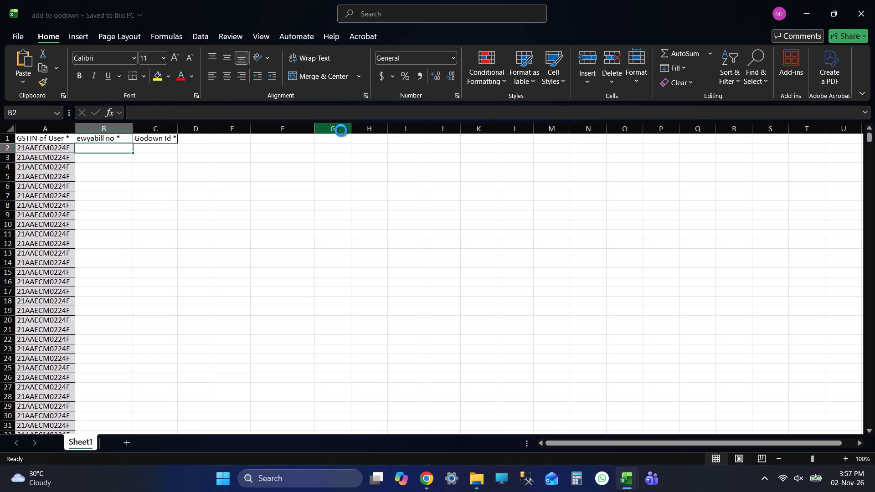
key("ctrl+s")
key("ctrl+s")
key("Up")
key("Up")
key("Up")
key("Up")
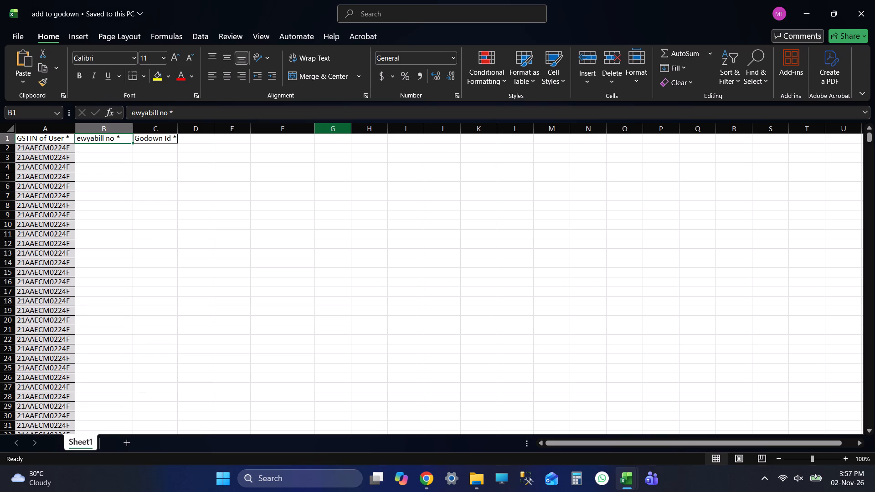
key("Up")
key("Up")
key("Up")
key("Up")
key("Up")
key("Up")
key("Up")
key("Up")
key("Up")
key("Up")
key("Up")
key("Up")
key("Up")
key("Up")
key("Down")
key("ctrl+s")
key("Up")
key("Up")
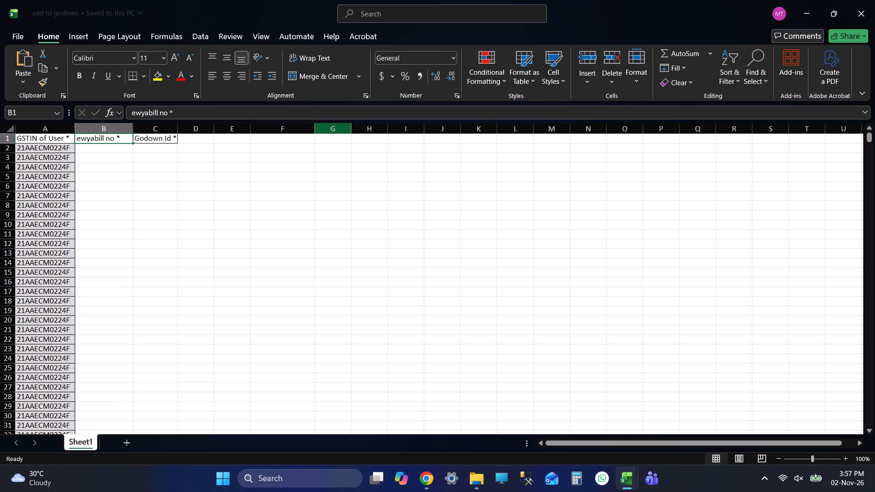
Select the first blank ewyabill no cell in add to godown and save the workbook.
key("Up")
key("Up")
key("Up")
key("Up")
key("Up")
key("Down")
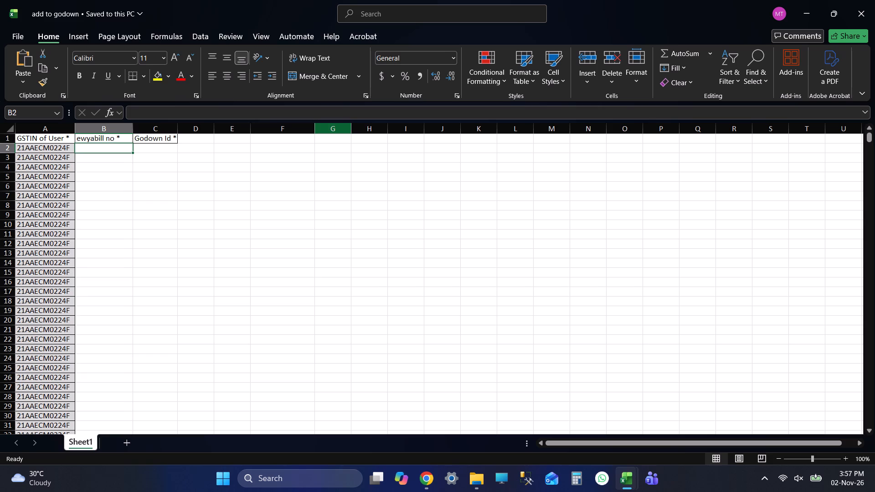
key("ctrl+s")
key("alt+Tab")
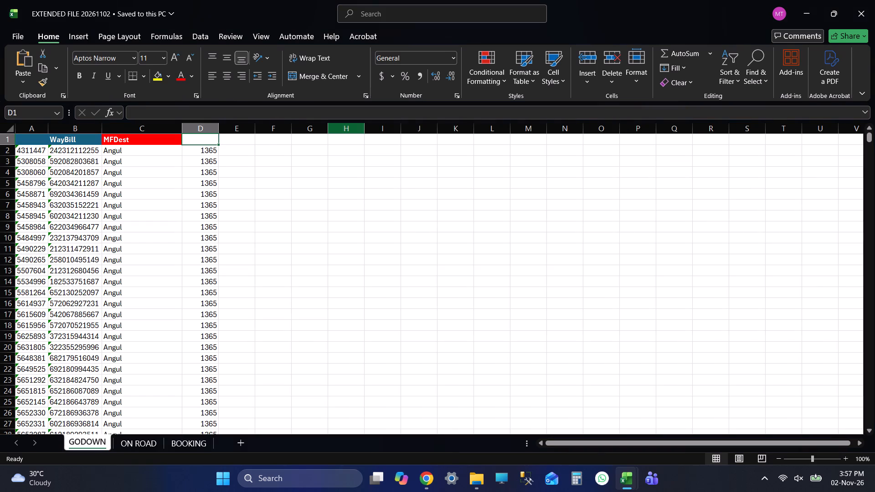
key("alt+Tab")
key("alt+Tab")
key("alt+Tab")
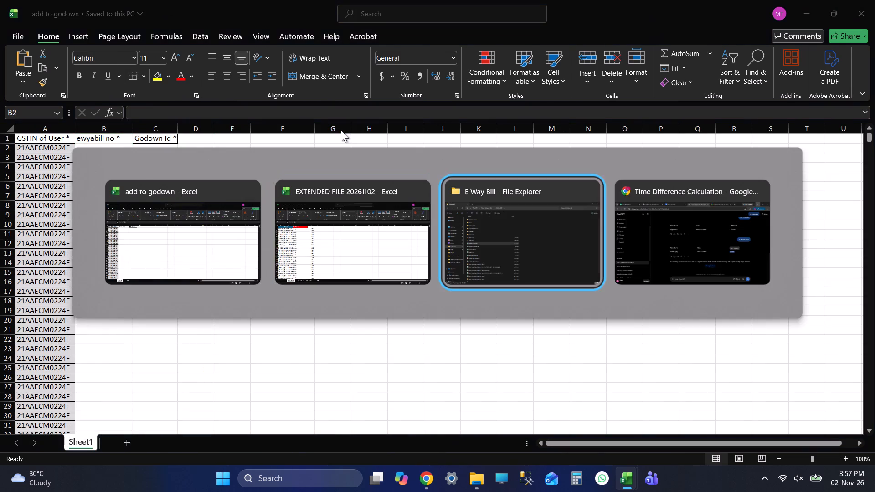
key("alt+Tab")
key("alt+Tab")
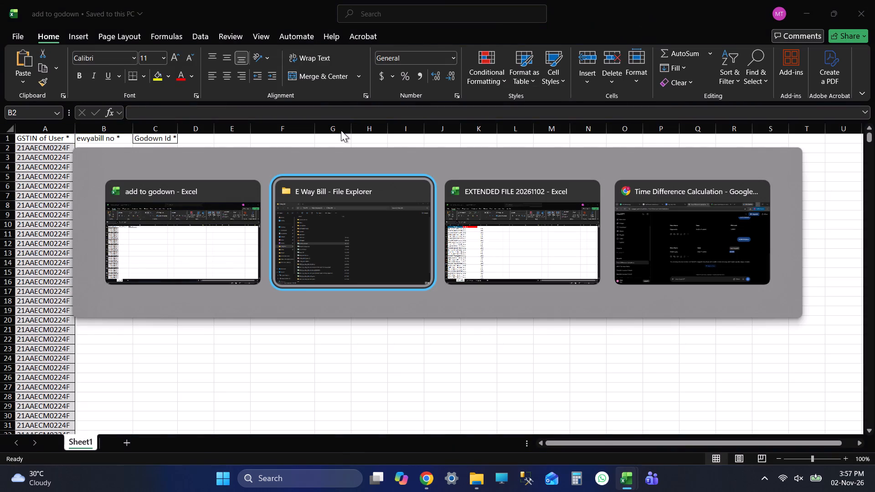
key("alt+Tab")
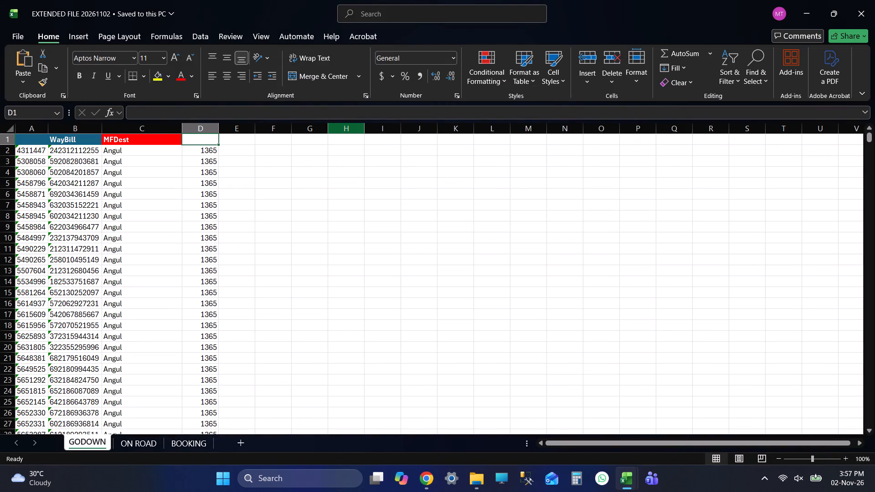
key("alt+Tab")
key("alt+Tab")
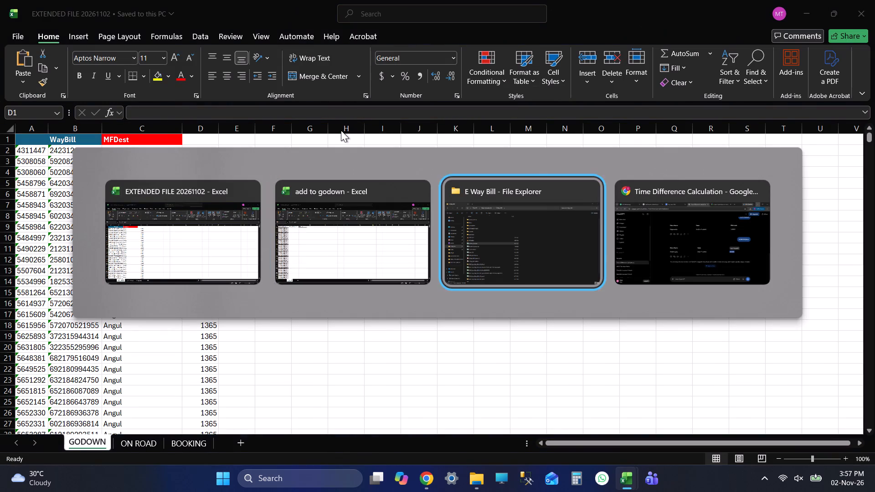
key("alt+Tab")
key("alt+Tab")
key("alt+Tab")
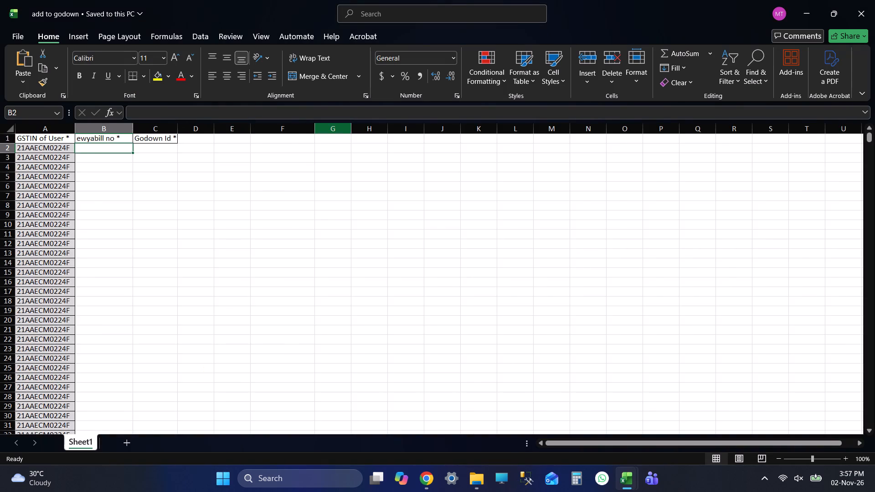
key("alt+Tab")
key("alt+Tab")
Save add to godown again with cell B2, the first blank under ewyabill no, selected.
key("Up")
key("Up")
key("Up")
key("Up")
key("Up")
key("Up")
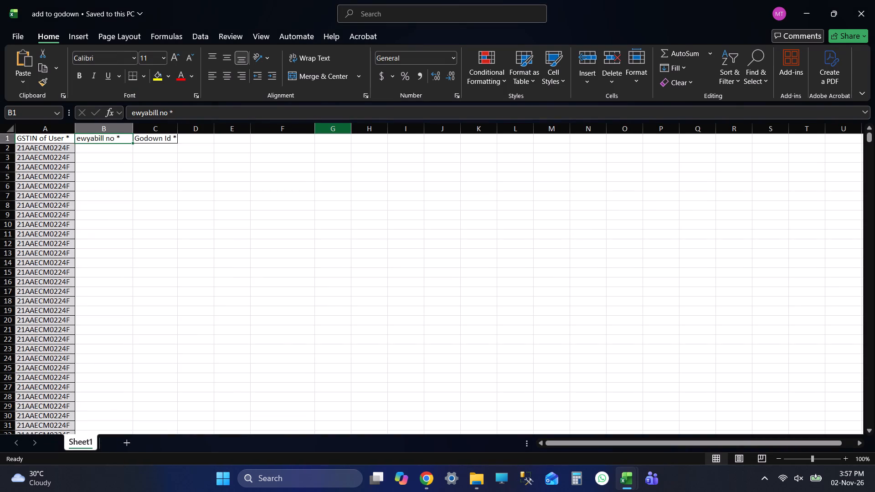
key("Up")
key("Up")
key("Up")
key("Up")
key("Up")
key("Down")
key("ctrl+s")
key("Up")
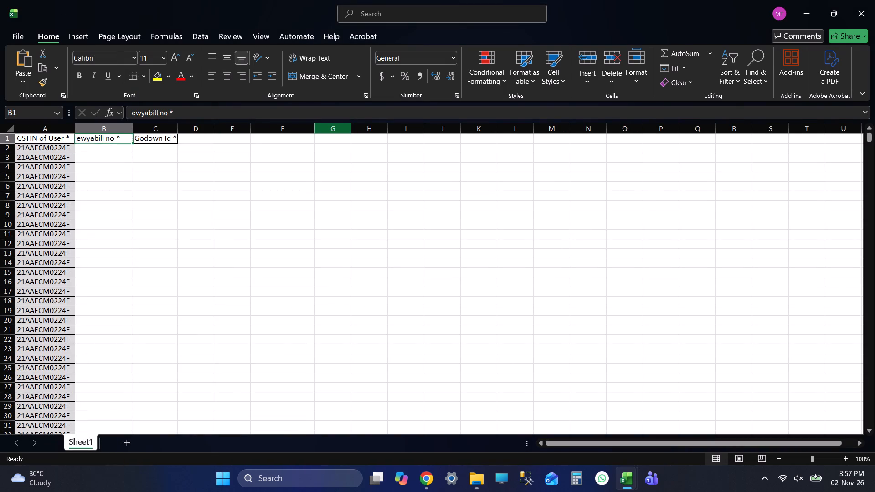
key("Up")
key("Up")
key("Up")
key("Up")
key("Down")
key("ctrl+s")
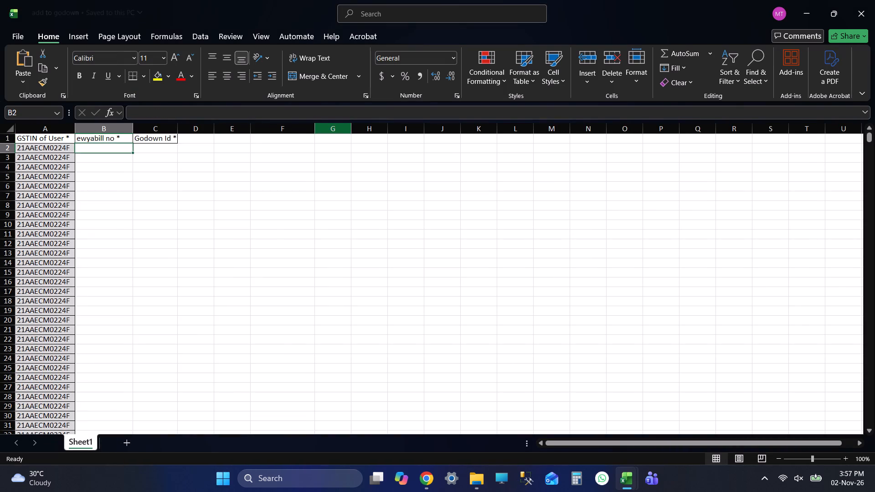
Switch to EXTENDED FILE 20261102 and copy the GODOWN sheet's WayBill numbers from B2 through B5013.
key("alt+Tab")
key("Left")
key("Left")
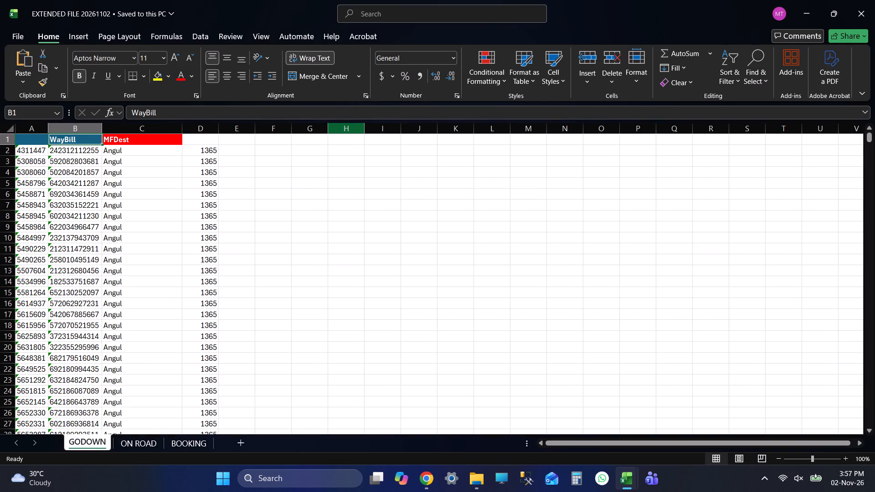
key("Up")
key("Up")
key("Up")
key("Up")
key("Up")
key("Up")
key("Down")
key("ctrl+shift+Down")
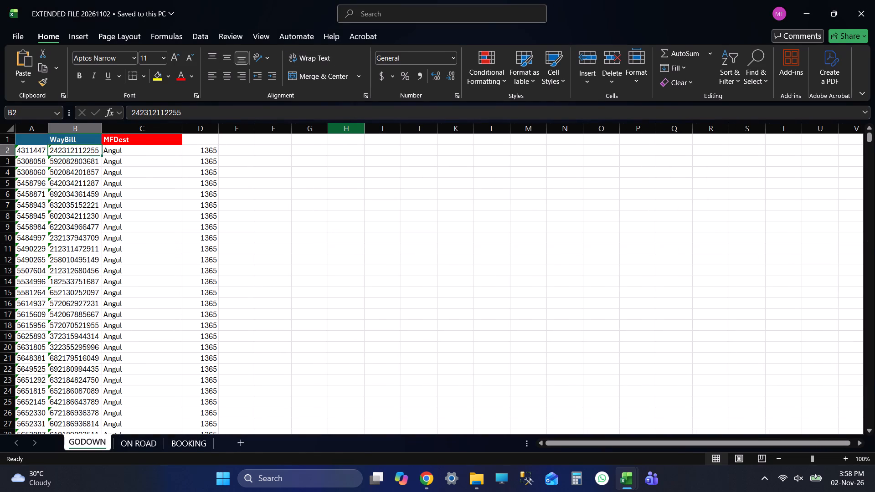
key("shift+Page_Up")
key("shift+Page_Up")
key("shift+Page_Up")
key("shift+Page_Up")
key("shift+Page_Up")
key("shift+Page_Up")
key("shift+Page_Up")
key("shift+Page_Up")
key("shift+Page_Up")
key("shift+Page_Up")
key("shift+Page_Up")
key("shift+Page_Up")
key("shift+Page_Up")
key("shift+Page_Up")
key("shift+Page_Up")
key("shift+Page_Up")
key("shift+Page_Up")
key("shift+Page_Up")
key("shift+Page_Up")
key("shift+Page_Up")
key("shift+Page_Up")
key("shift+Page_Up")
key("shift+Page_Up")
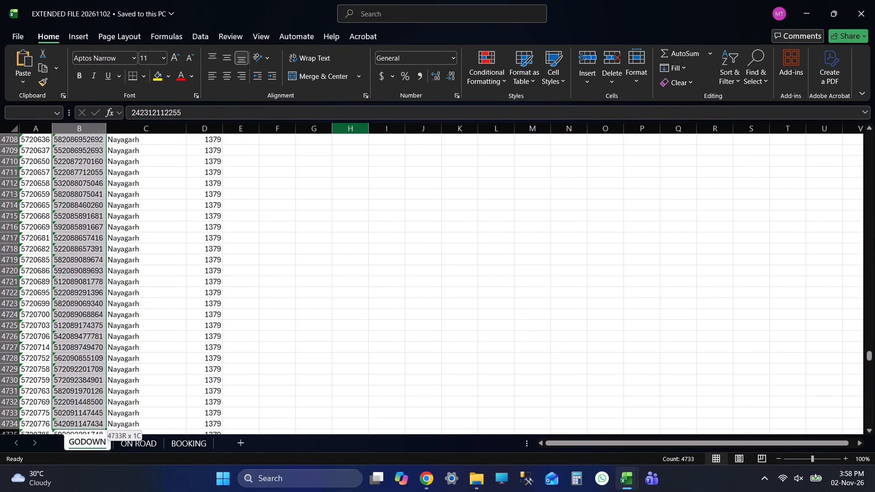
key("shift+Page_Down")
key("shift+Page_Down")
key("shift+Page_Down")
key("shift+Page_Down")
key("shift+Page_Down")
key("shift+Page_Down")
key("shift+Page_Down")
key("shift+Page_Down")
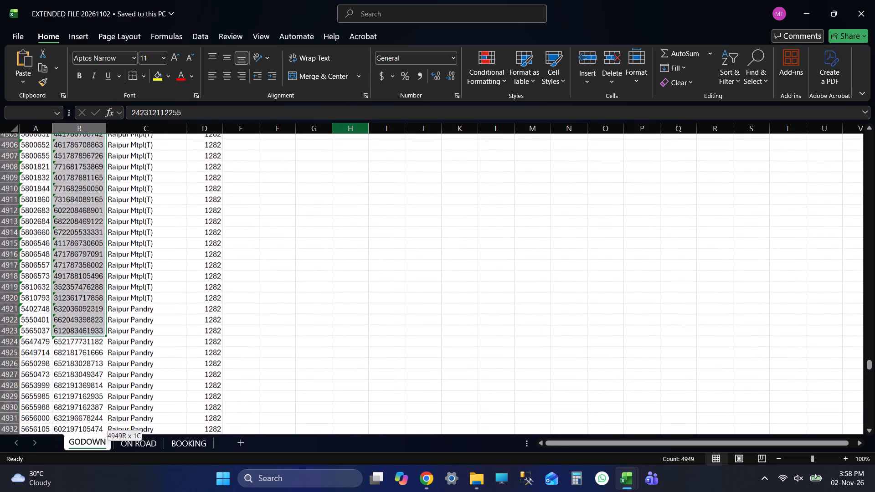
key("shift+Page_Down")
key("shift+Page_Down")
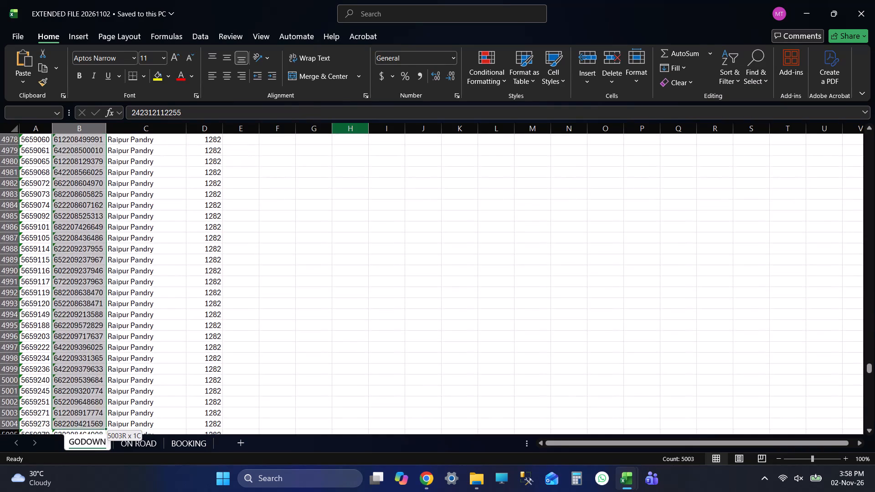
key("shift+Down")
key("shift+Down")
key("shift+Down")
key("shift+Down")
key("shift+Down")
key("shift+Down")
key("shift+Down")
key("shift+Down")
key("shift+Down")
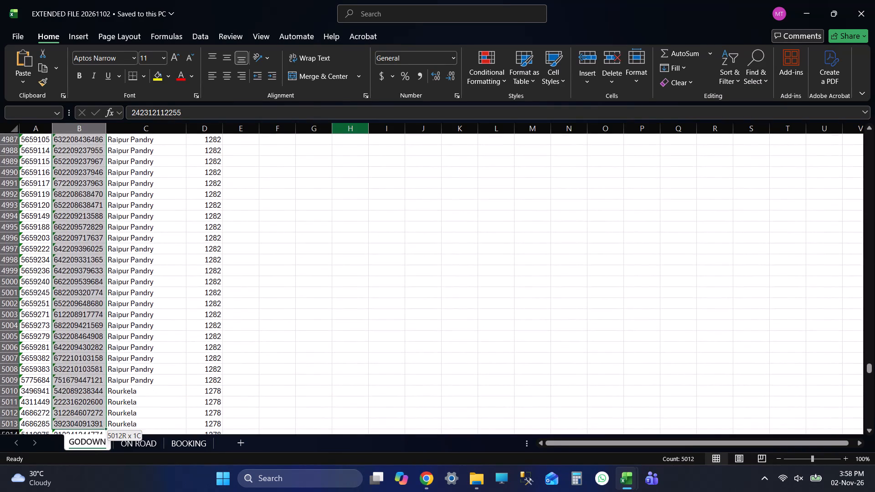
key("shift+Down")
key("shift+Up")
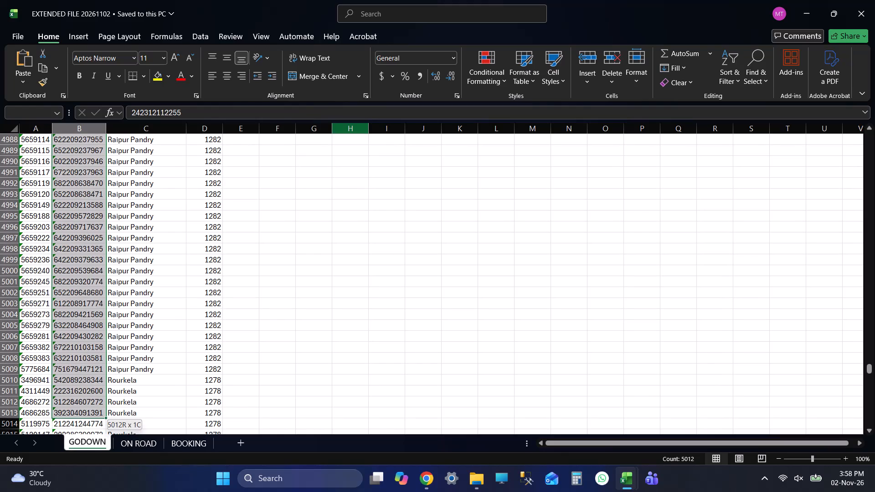
key("ctrl+c")
key("ctrl+c")
key("ctrl+c")
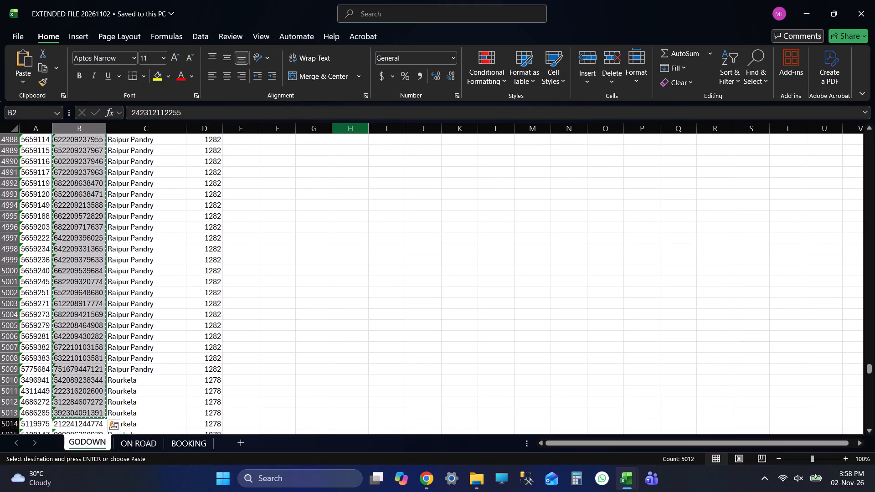
Paste the copied WayBill numbers under ewyabill no from B2 in add to godown, then save the workbook.
key("alt+Tab")
key("Up")
key("Down")
key("ctrl+v")
key("Right")
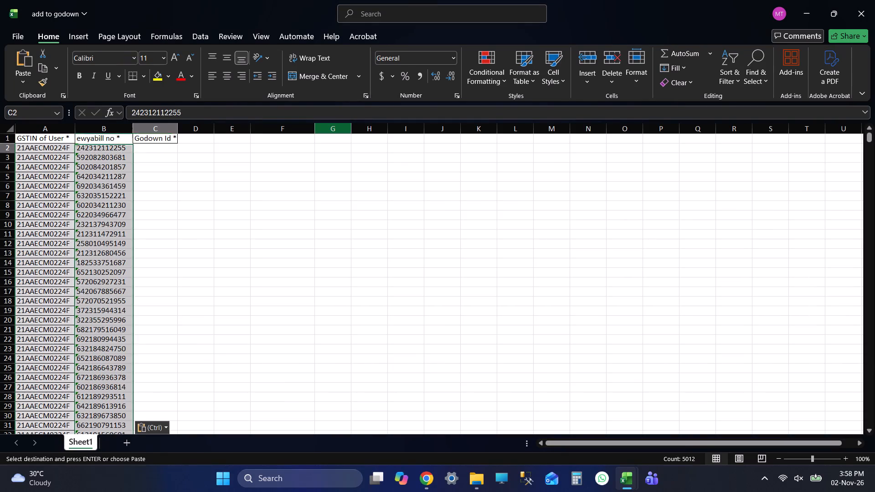
key("ctrl+s")
key("ctrl+s")
key("ctrl+s")
In EXTENDED FILE 20261102, mark the last copied GODOWN row by filling cell F5013 yellow.
key("alt+Tab")
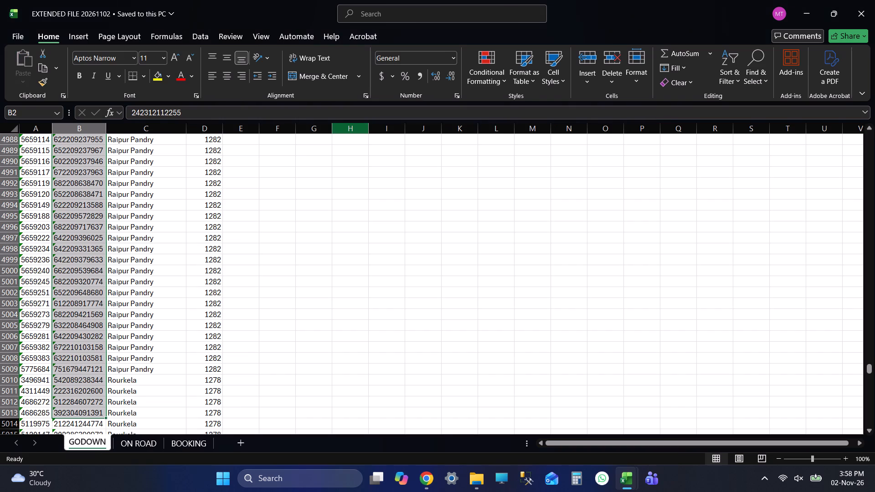
scroll(271, 208, "down", 2)
left_click(87, 346)
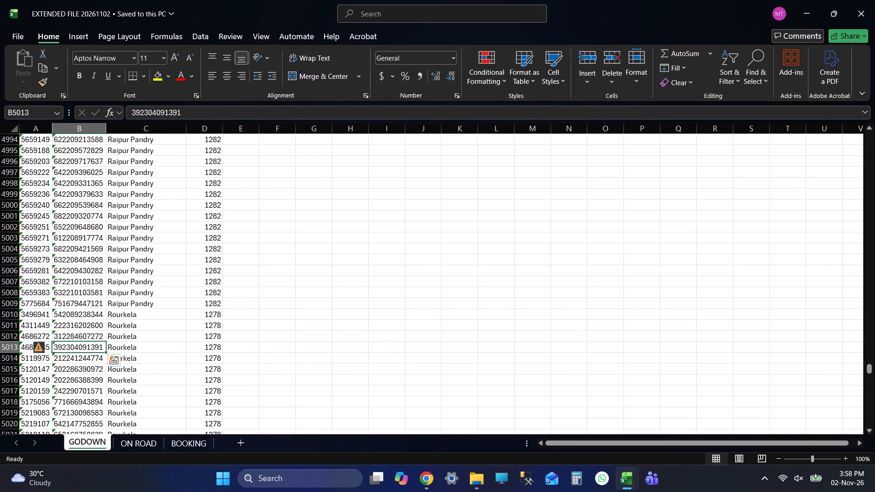
key("Tab")
key("Tab")
key("Tab")
key("Tab")
left_click(161, 76)
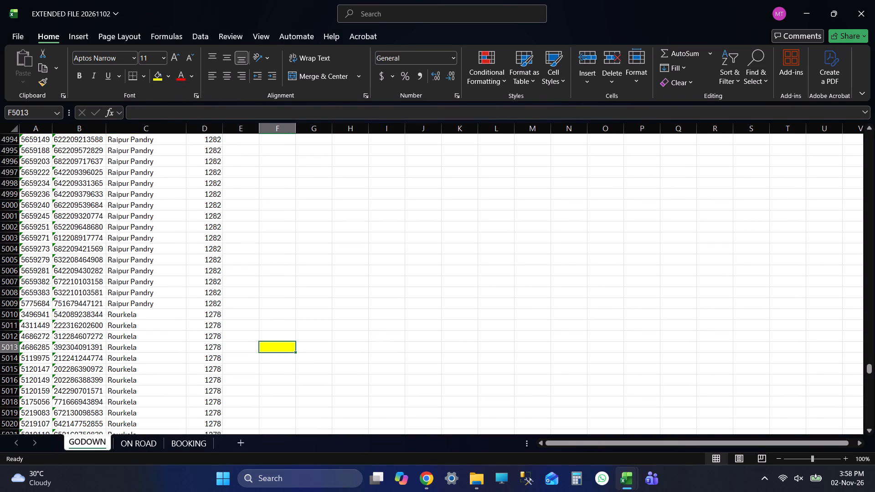
Copy the GODOWN sheet's godown IDs in D2:D5013 and paste them as values under Godown Id in add to godown.
key("shift+Tab")
key("shift+Tab")
key("ctrl+shift+Up")
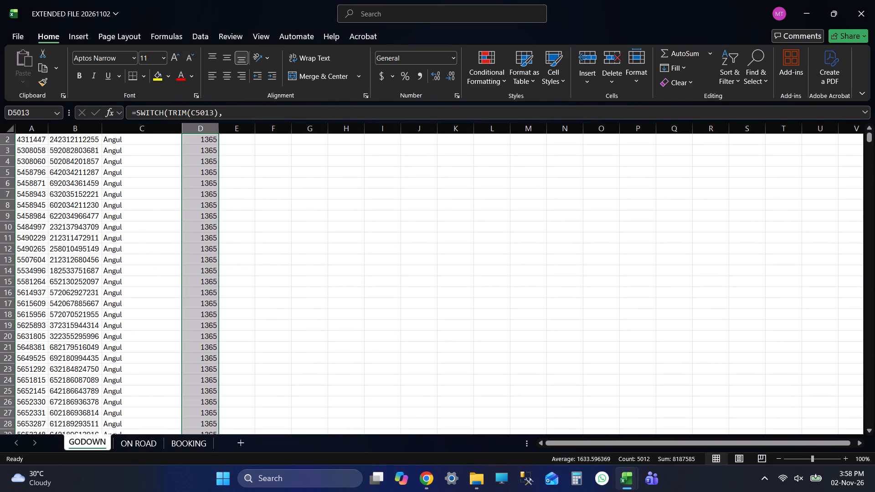
key("ctrl+c")
key("ctrl+c")
key("ctrl+c")
key("alt+Tab")
key("Up")
key("Down")
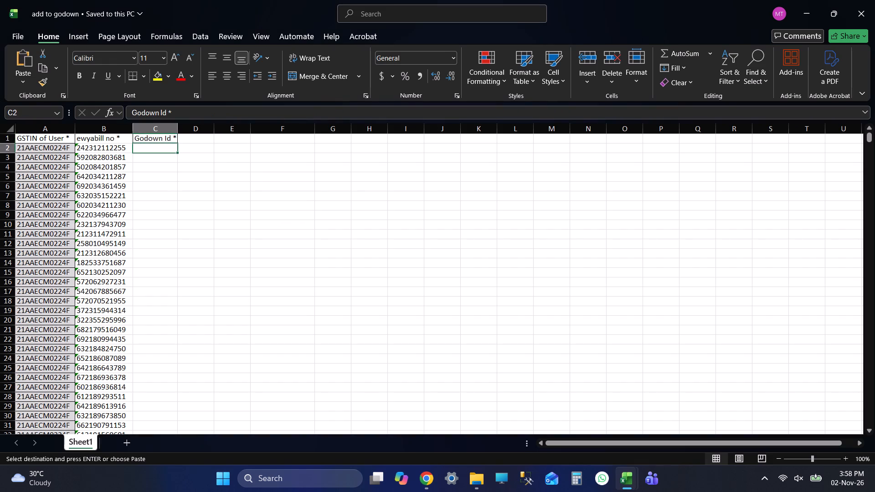
key("ctrl+alt+v")
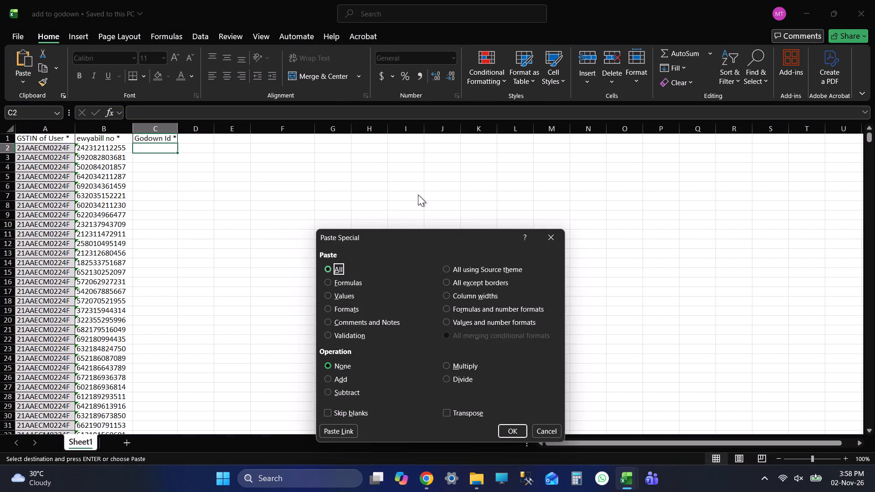
left_click(337, 301)
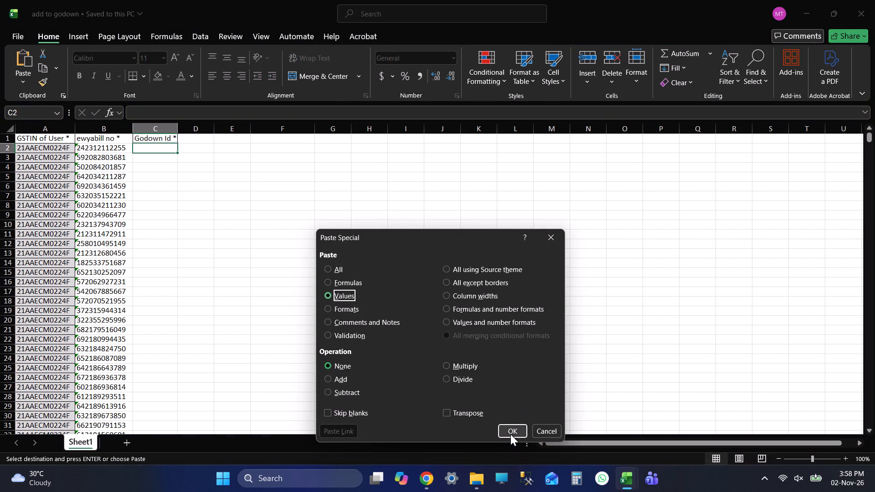
left_click(510, 434)
left_click(241, 179)
Save the add to godown workbook with the pasted godown IDs.
key("ctrl+s")
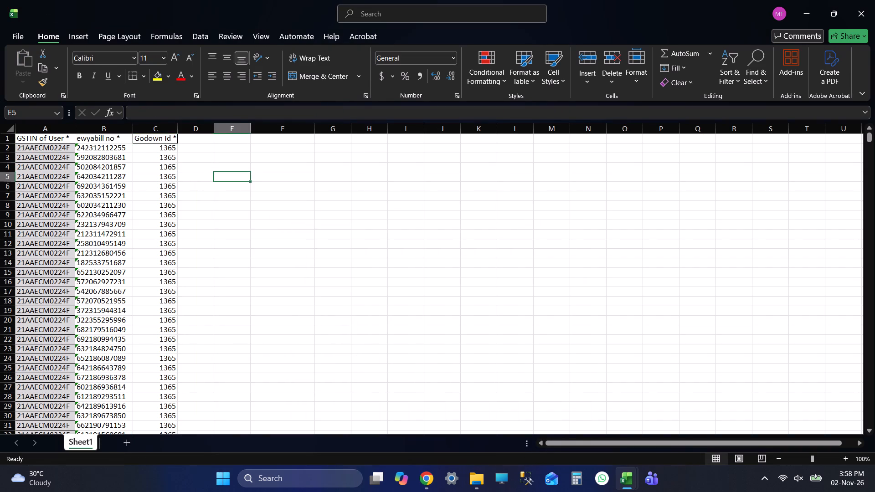
left_click(284, 184)
key("ctrl+s")
left_click(283, 215)
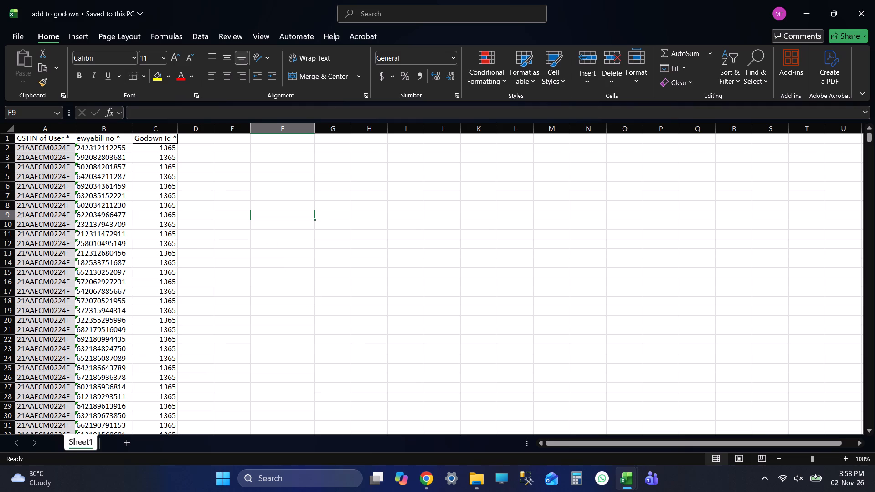
key("ctrl+s")
left_click(324, 187)
key("ctrl+s")
left_click(288, 182)
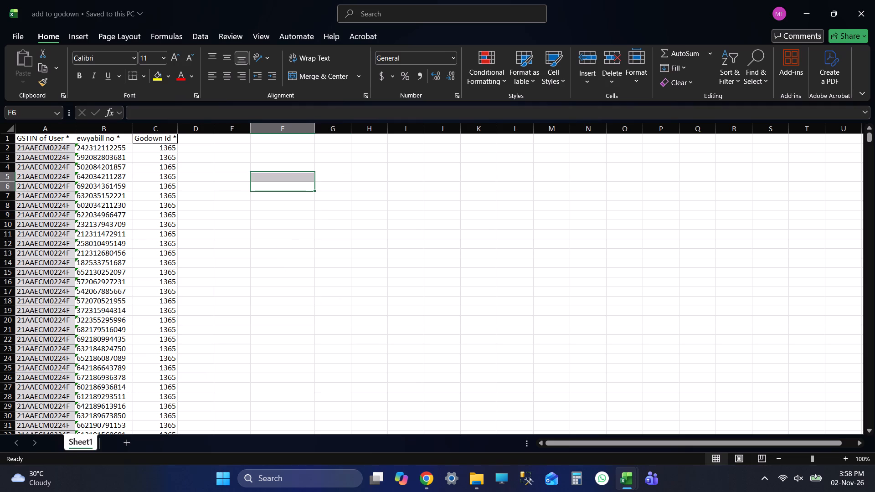
key("ctrl+s")
left_click(342, 198)
key("ctrl+s")
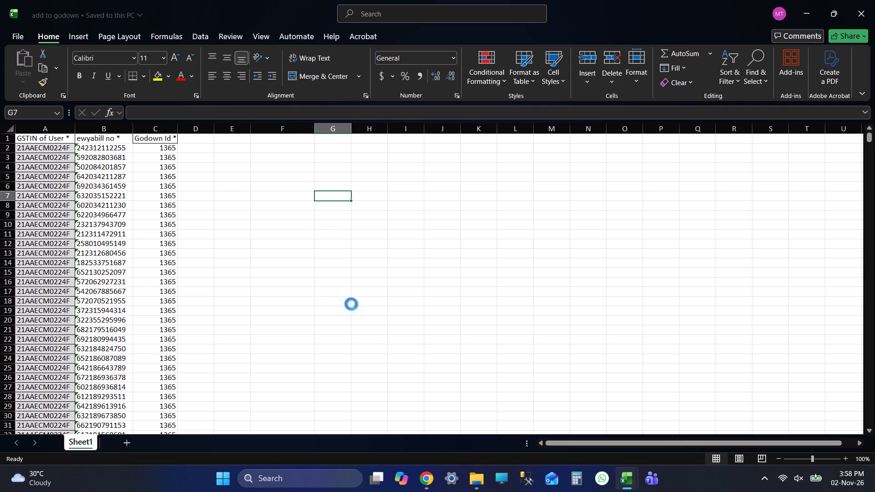
left_click(348, 228)
key("ctrl+s")
Check where the Godown Id entries end in add to godown and save the workbook again.
key("shift+Tab")
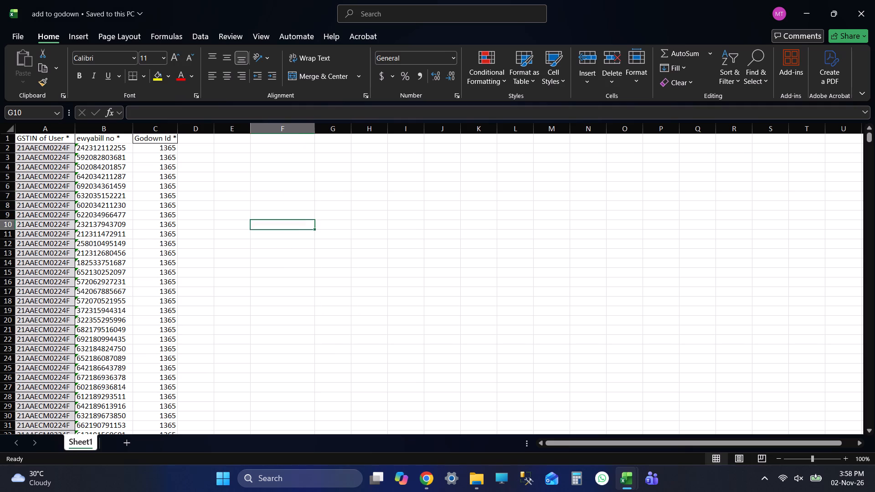
key("shift+Tab")
key("shift+Tab")
key("shift+Tab")
key("ctrl+Down")
key("Down")
key("Down")
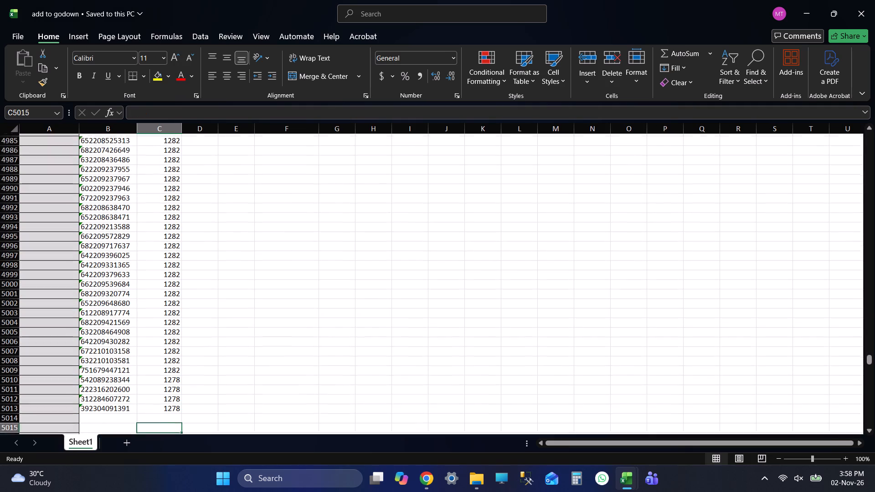
key("Down")
key("Down")
key("ctrl+Up")
key("ctrl+s")
key("ctrl+s")
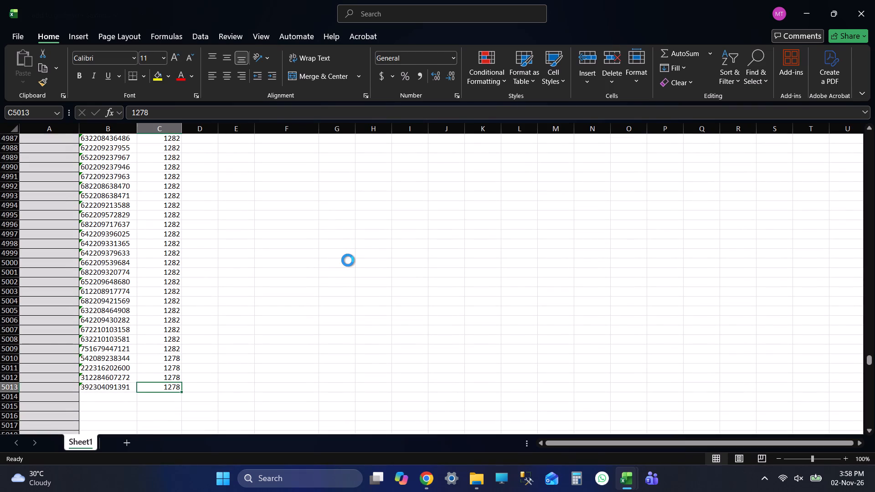
Copy the last filled GSTIN in A1253 of add to godown into the empty GSTIN of User cells down to row 5013.
key("ctrl+Up")
key("ctrl+Left")
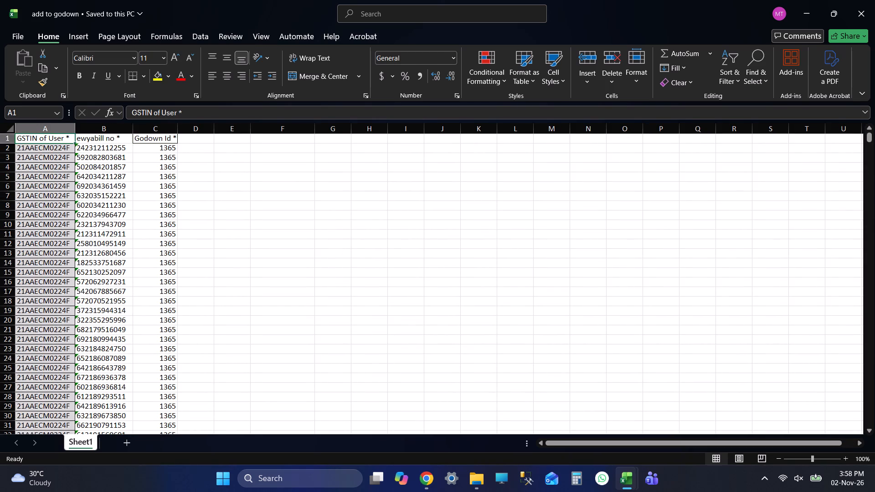
key("ctrl+Down")
key("ctrl+c")
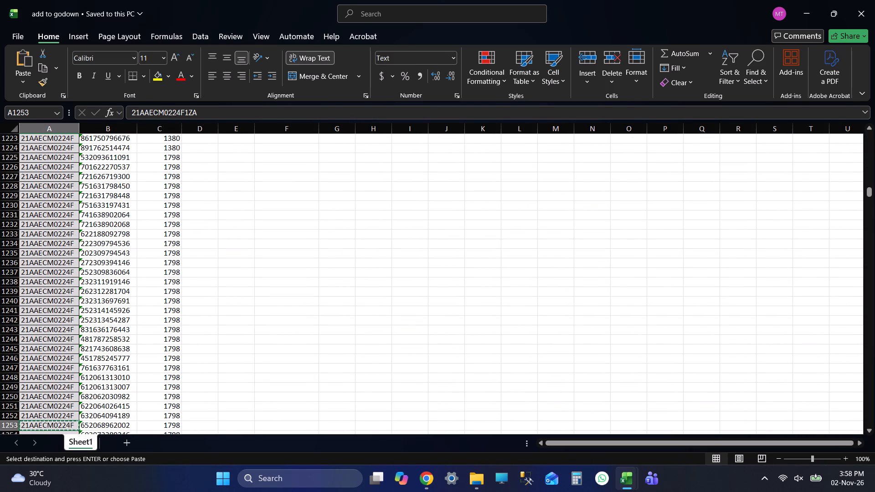
key("shift+Page_Down")
key("shift+Page_Down")
key("shift+Page_Down")
key("shift+Page_Down")
key("shift+Page_Down")
key("shift+Page_Down")
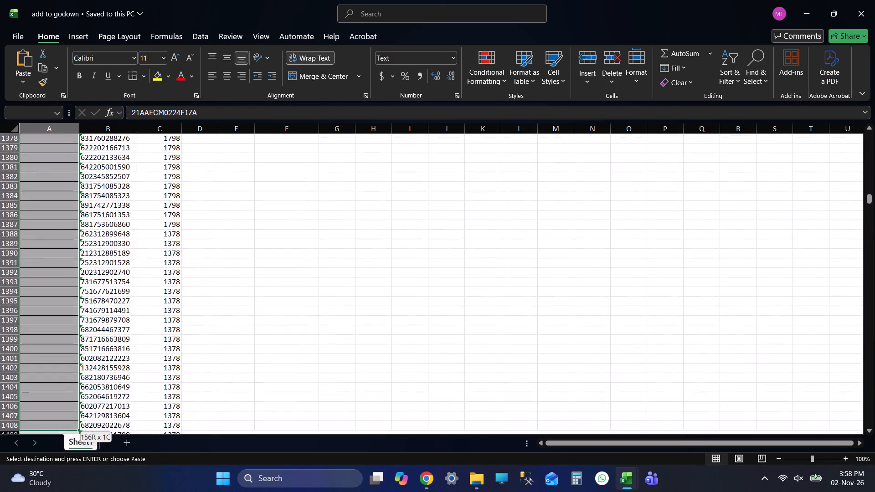
key("shift+Page_Down")
key("shift+Page_Down")
key("shift+Page_Down")
key("shift+Page_Down")
key("shift+Page_Down")
key("shift+Page_Down")
key("shift+Page_Down")
key("shift+Page_Down")
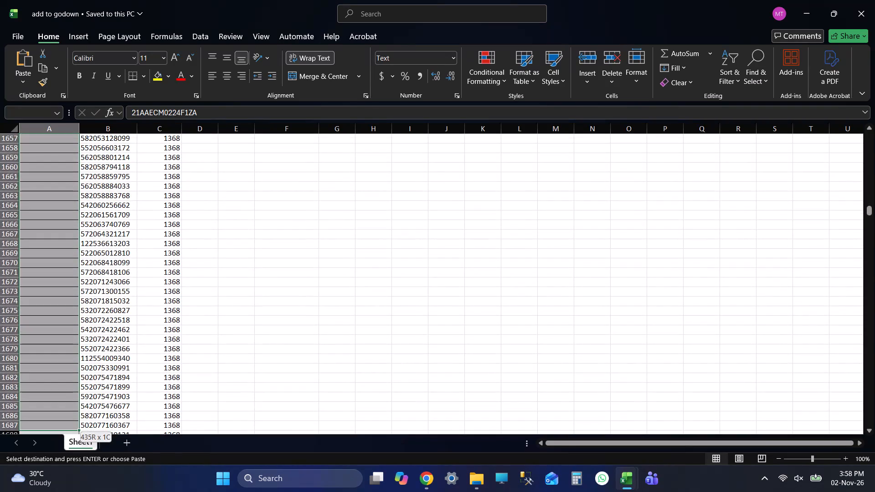
key("shift+Page_Down")
key("shift+Page_Down")
key("shift+Page_Down")
key("shift+Page_Down")
key("shift+Page_Down")
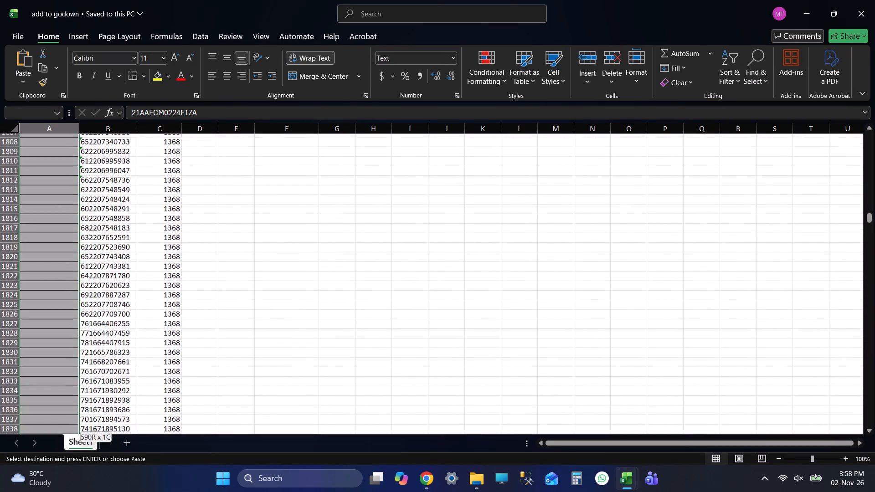
key("shift+Page_Down")
key("shift+Page_Down")
key("shift+Page_Down")
key("shift+Page_Down")
key("shift+Page_Down")
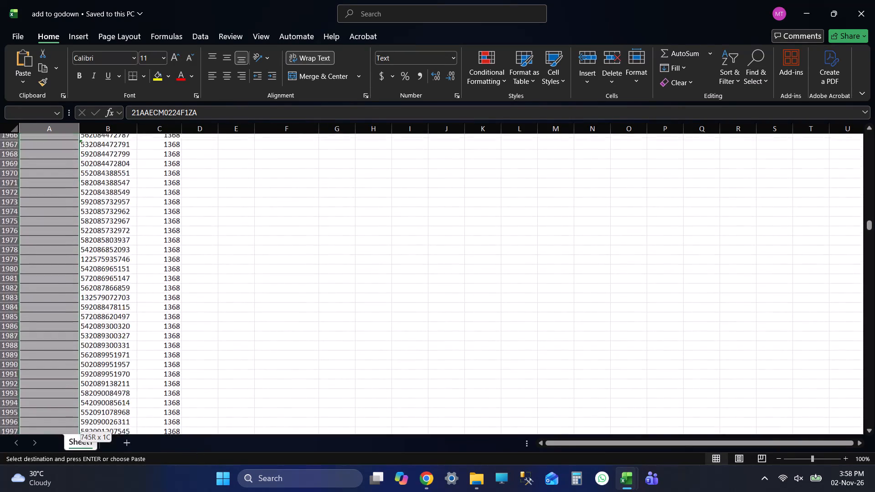
key("shift+Page_Down")
key("shift+Page_Down")
key("shift+Page_Down")
key("shift+Page_Down")
key("shift+Page_Down")
key("shift+Page_Down")
key("shift+Page_Down")
key("shift+Page_Down")
key("shift+Page_Down")
key("shift+Page_Down")
key("shift+Page_Down")
key("shift+Page_Down")
key("shift+Page_Down")
key("shift+Page_Down")
key("shift+Page_Down")
key("shift+Page_Down")
key("shift+Page_Down")
key("shift+Page_Down")
key("shift+Page_Down")
key("shift+Page_Down")
key("shift+Page_Down")
key("shift+Page_Down")
key("shift+Page_Down")
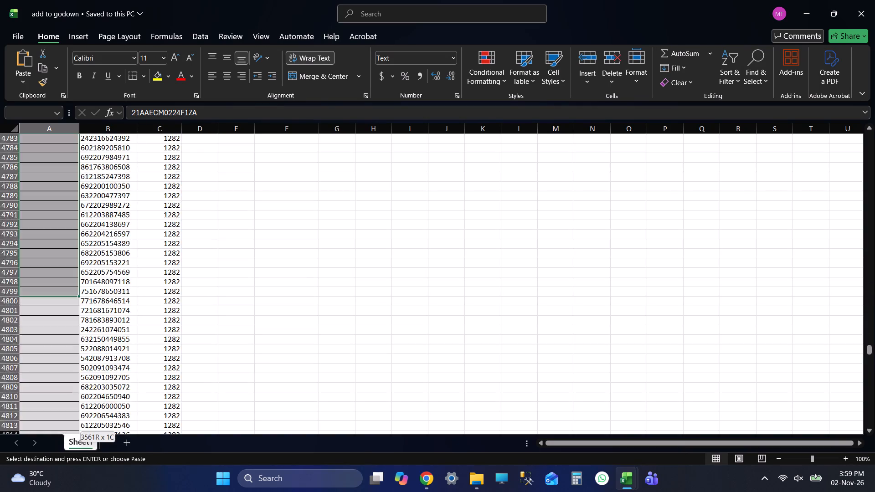
key("shift+Page_Down")
key("shift+Up")
key("shift+Up")
key("shift+Up")
key("shift+Up")
key("shift+Up")
key("shift+Up")
key("shift+Up")
key("shift+Up")
key("shift+Up")
key("shift+Up")
key("shift+Up")
key("shift+Up")
key("shift+Up")
key("shift+Up")
key("shift+Up")
key("shift+Up")
key("shift+Up")
key("shift+Up")
key("shift+Up")
key("shift+Up")
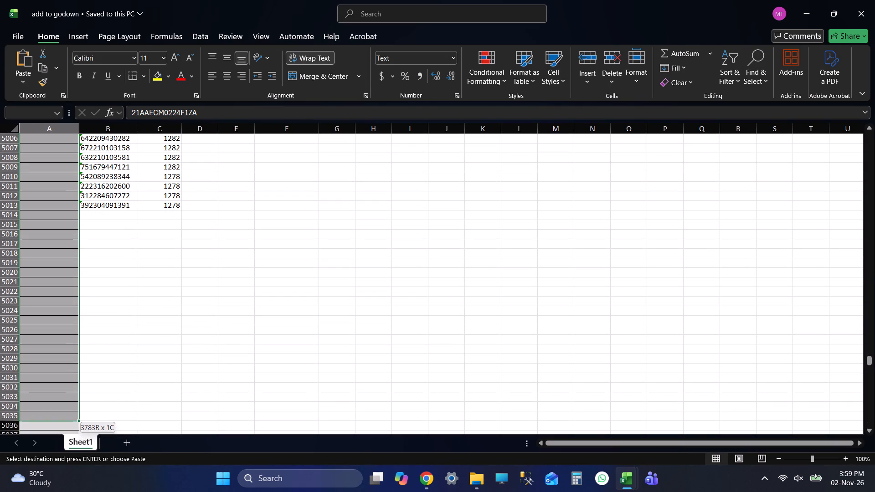
key("shift+Up")
key("shift+Down")
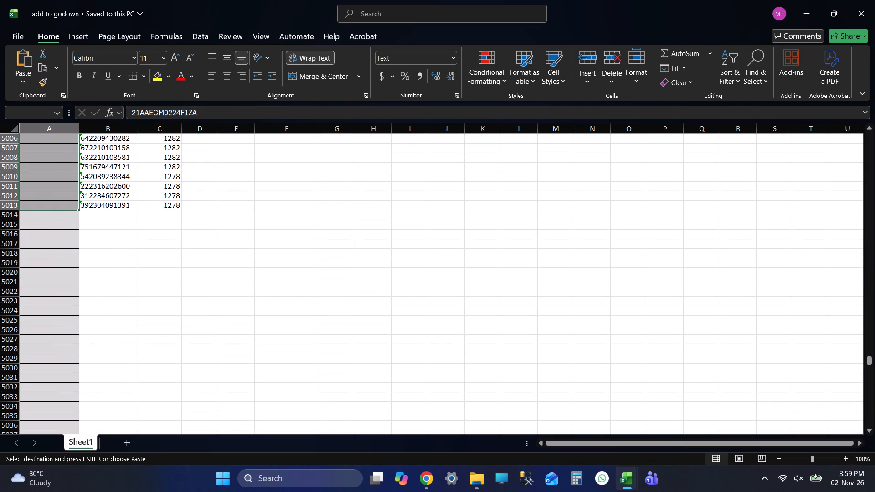
key("ctrl+v")
Check where the GSTIN and e-waybill number columns end, and save the add to godown workbook with the filled GSTINs.
key("ctrl+Down")
key("Down")
key("Down")
key("Down")
key("Down")
key("Down")
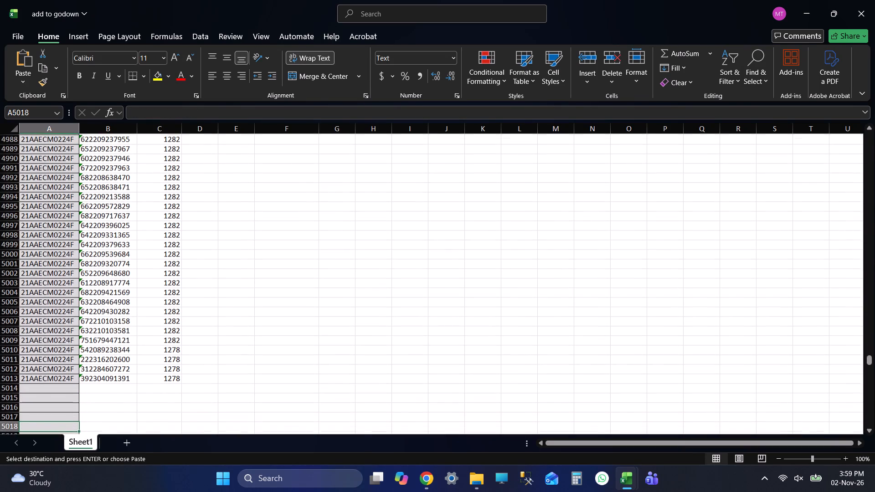
key("Right")
key("Down")
key("Down")
key("Down")
key("Down")
key("Down")
key("ctrl+Up")
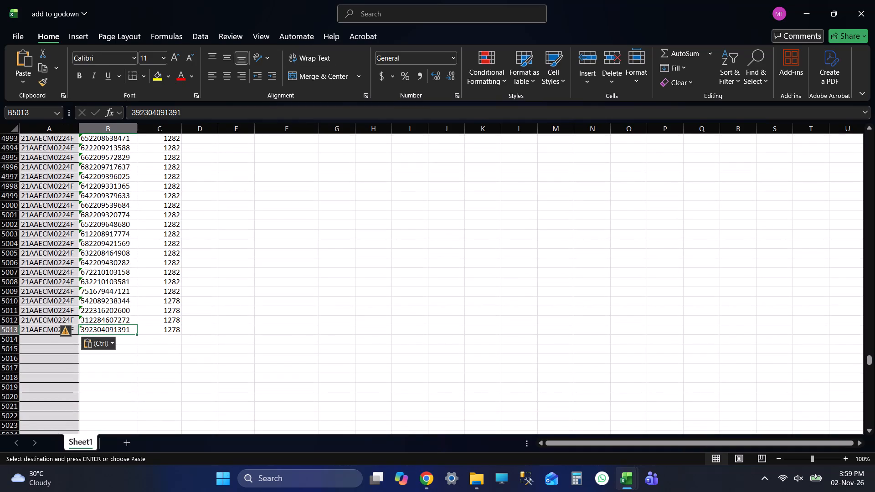
key("ctrl+s")
key("ctrl+s")
Review the ewyabill no column from its header to its last entry and save the add to godown workbook again.
key("ctrl+Up")
key("Up")
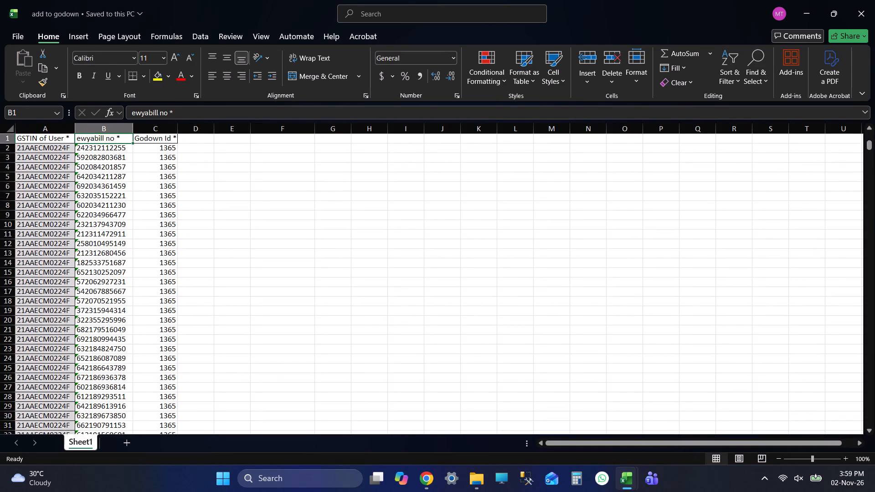
key("Up")
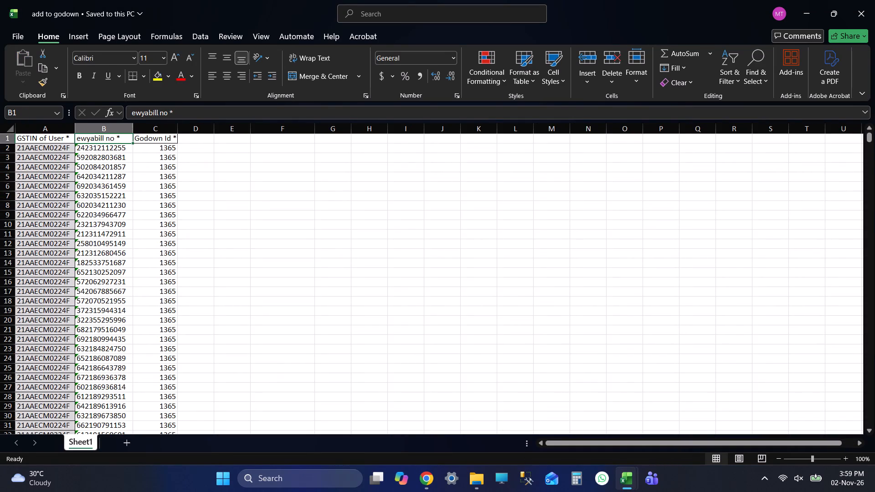
key("Up")
key("Up")
key("Up")
key("Up")
key("Up")
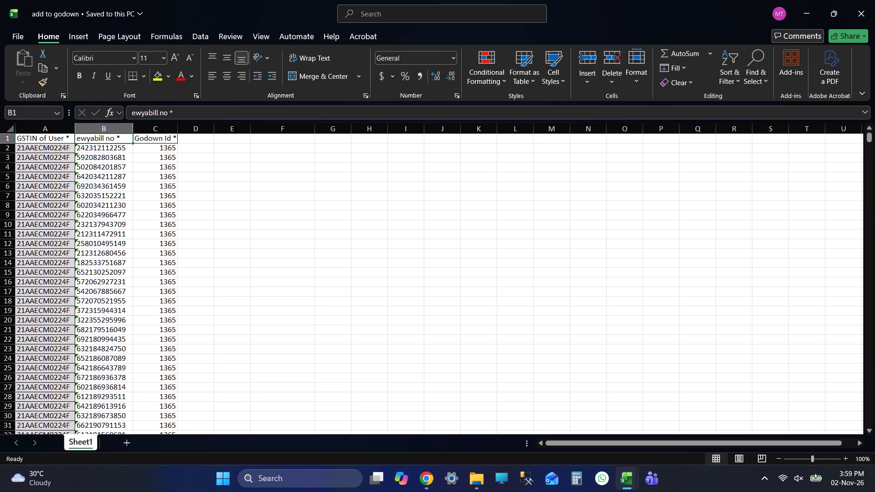
key("ctrl+s")
key("Up")
key("Up")
key("Up")
key("Down")
key("ctrl+Down")
key("Down")
key("Down")
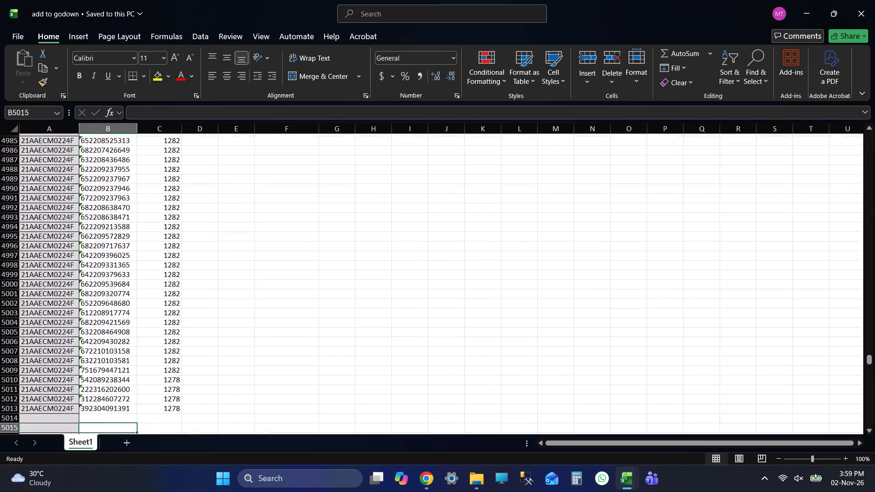
key("Down")
key("Down")
key("Down")
key("ctrl+Up")
key("ctrl+s")
key("ctrl+s")
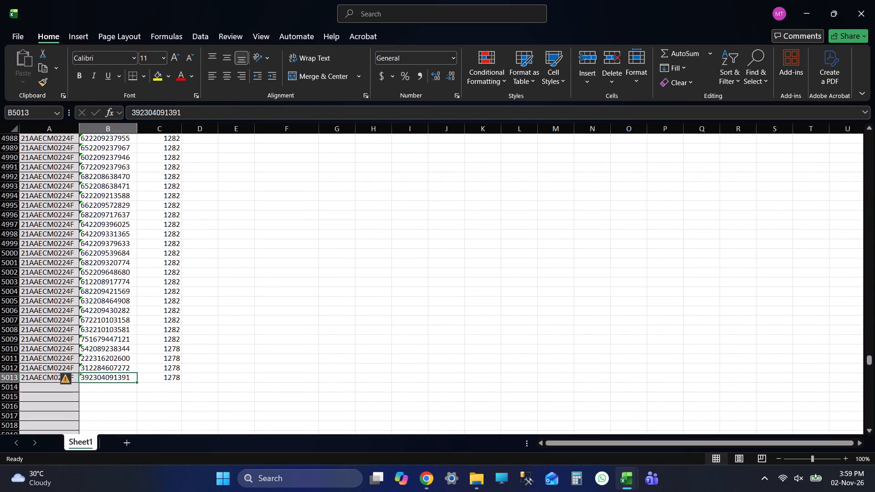
key("ctrl+s")
key("ctrl+s")
Return to the ewyabill no header, save add to godown once more, and recheck the column's last entry.
key("ctrl+Up")
key("Up")
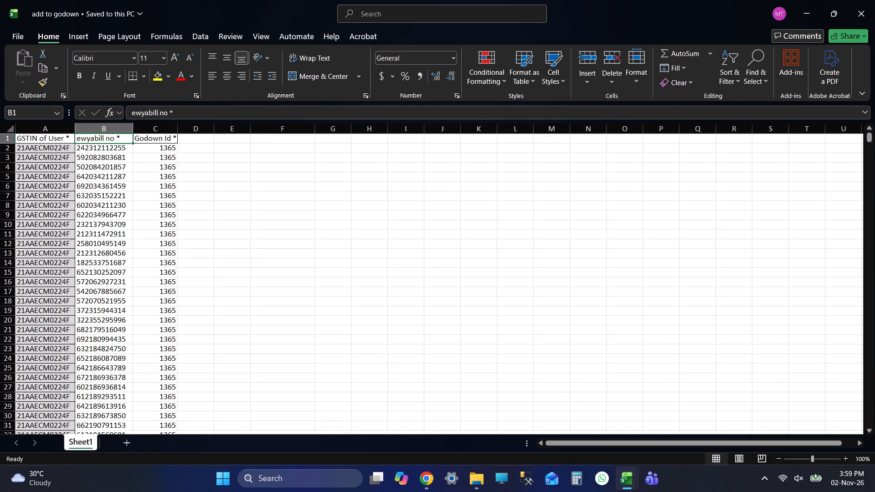
key("Up")
key("Up")
key("Up")
key("Up")
key("Up")
key("ctrl+s")
key("ctrl+s")
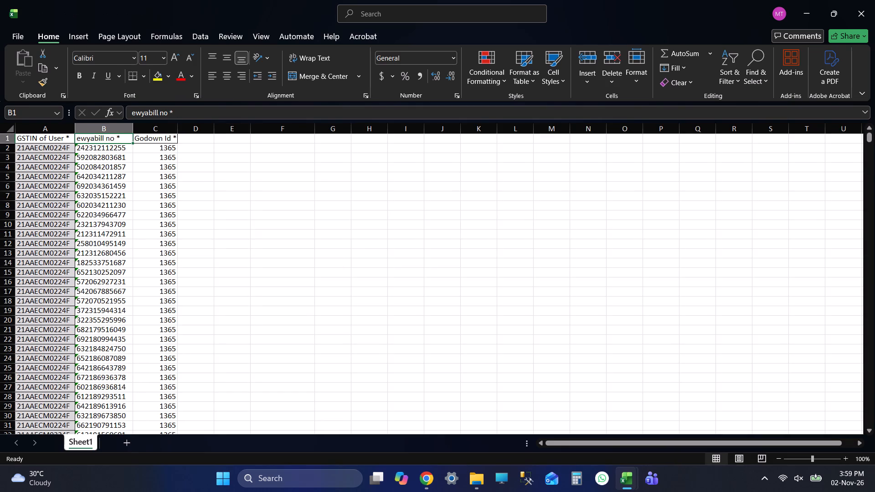
key("ctrl+s")
key("ctrl+s")
key("ctrl+s")
key("ctrl+Down")
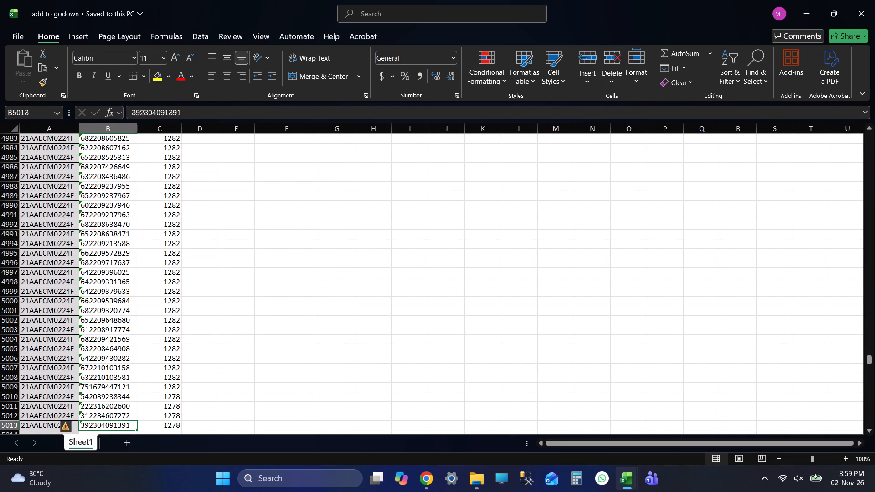
Switch to EXTENDED FILE 20261102 and go back to the first godown ID rows in column D of the GODOWN sheet.
key("alt+Tab")
key("ctrl+Up")
key("Down")
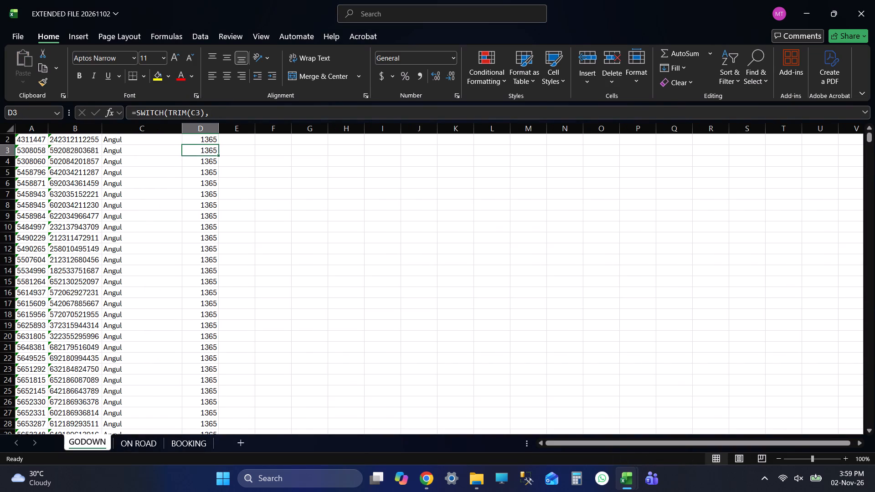